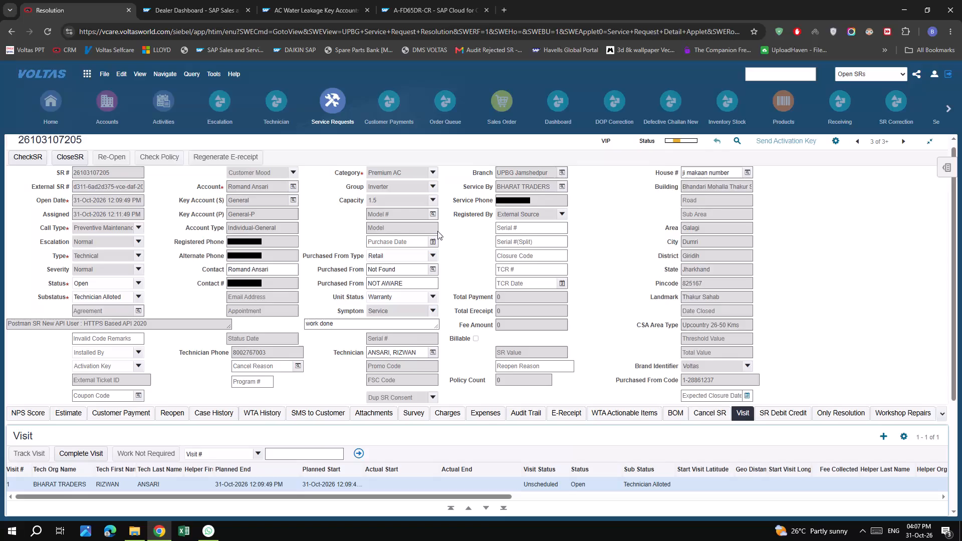
scroll(729, 202, up, 5)
click(860, 151)
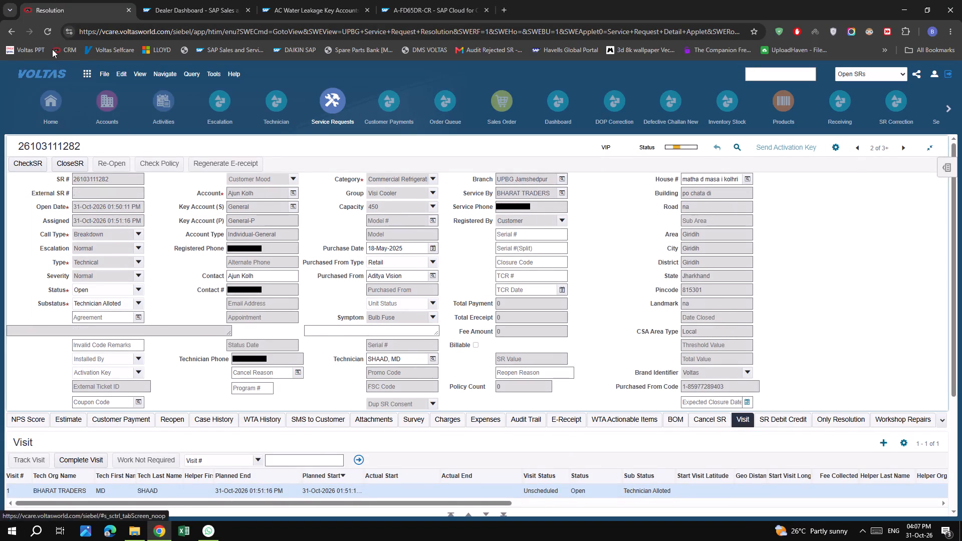
click(47, 32)
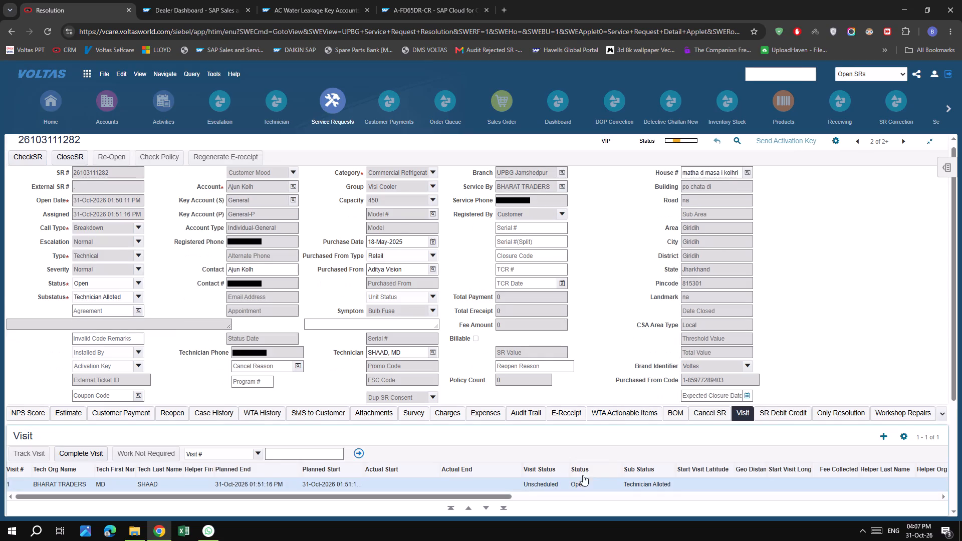
scroll(441, 379, up, 5)
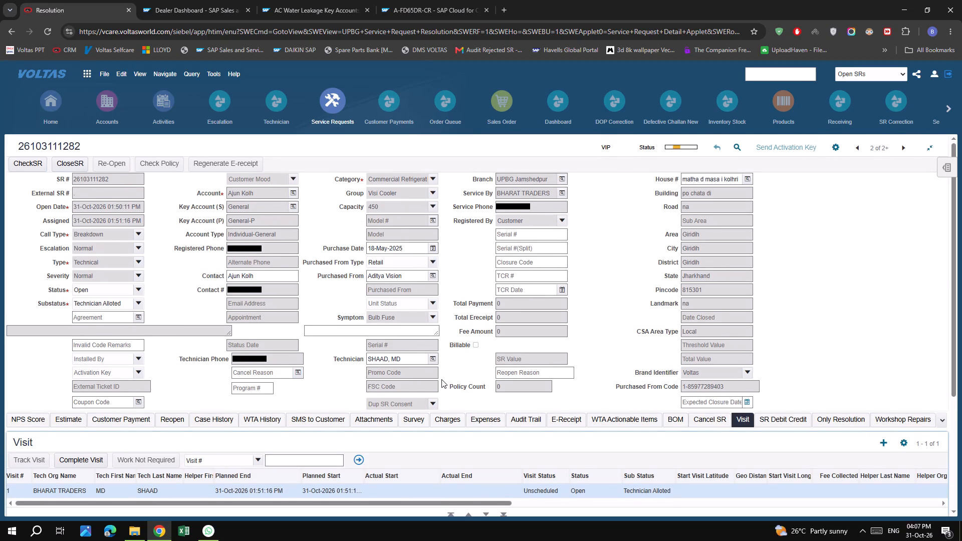
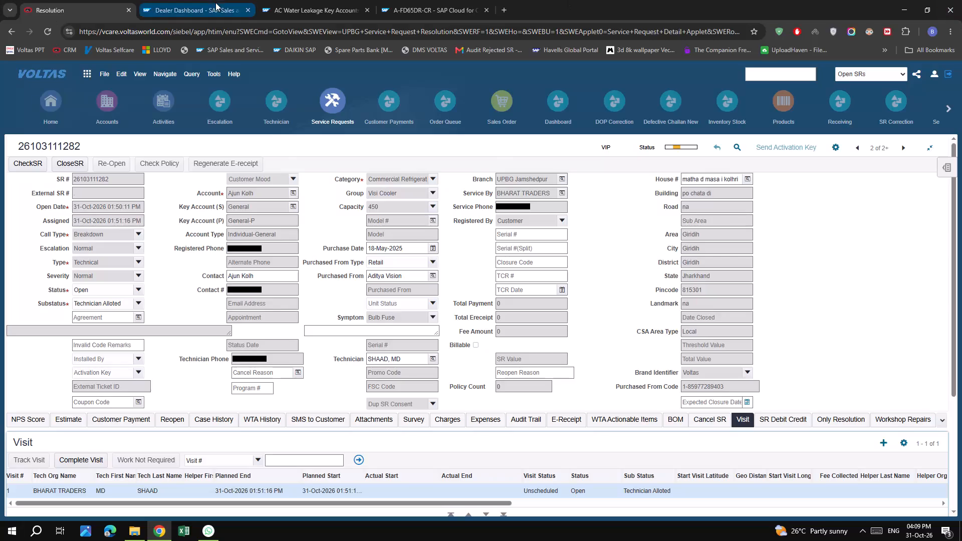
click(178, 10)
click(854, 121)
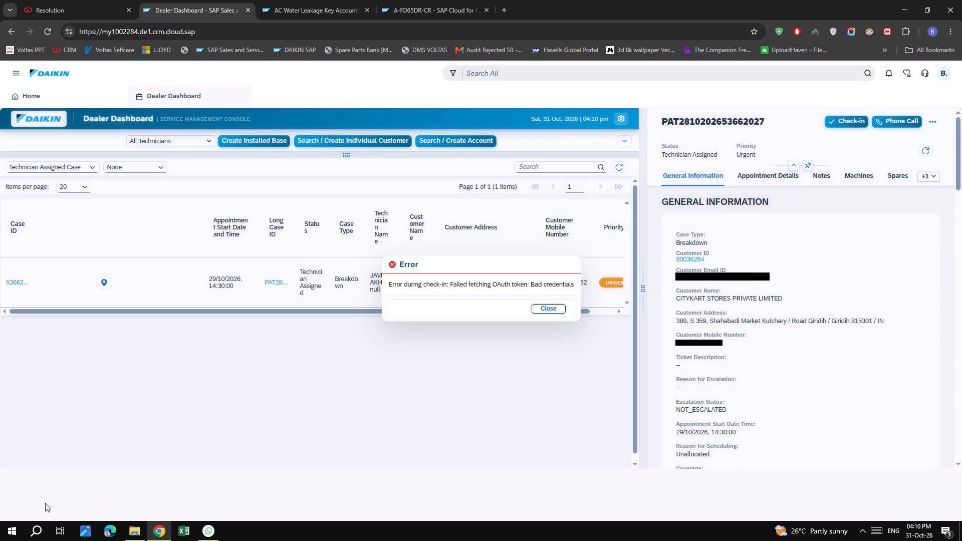
click(39, 9)
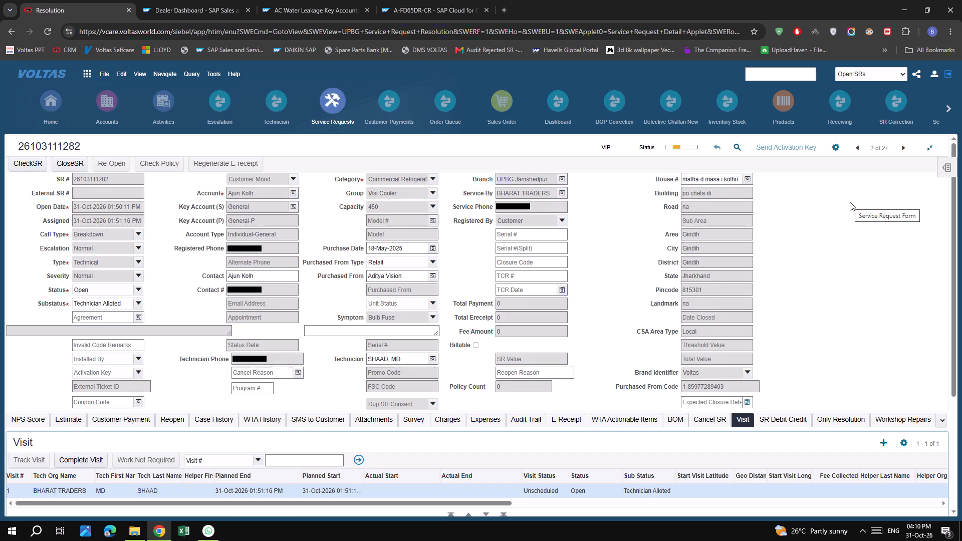
click(46, 30)
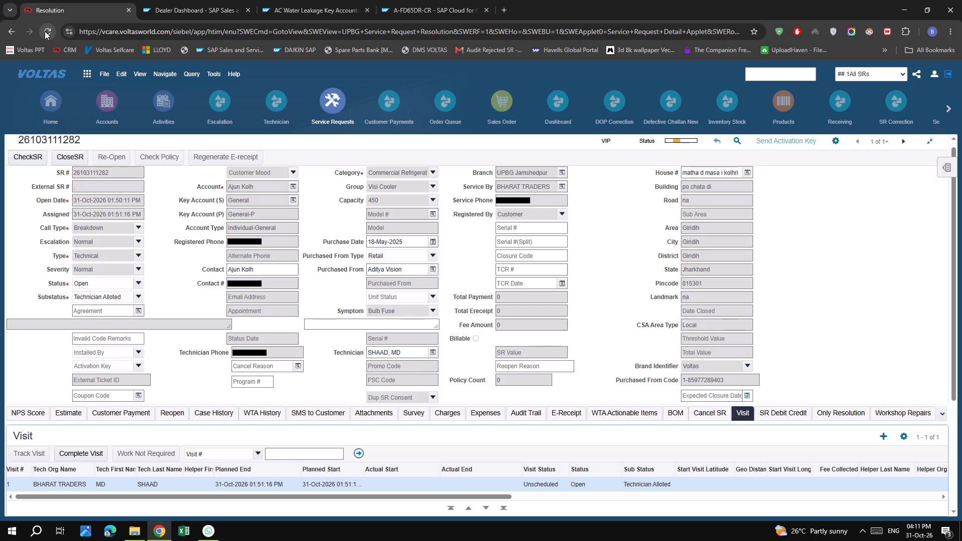
click(45, 31)
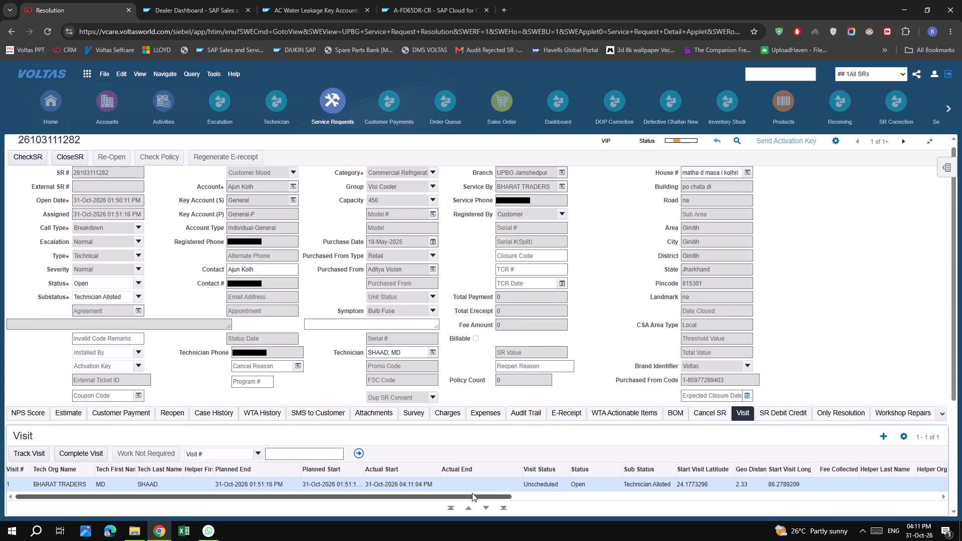
click(335, 324)
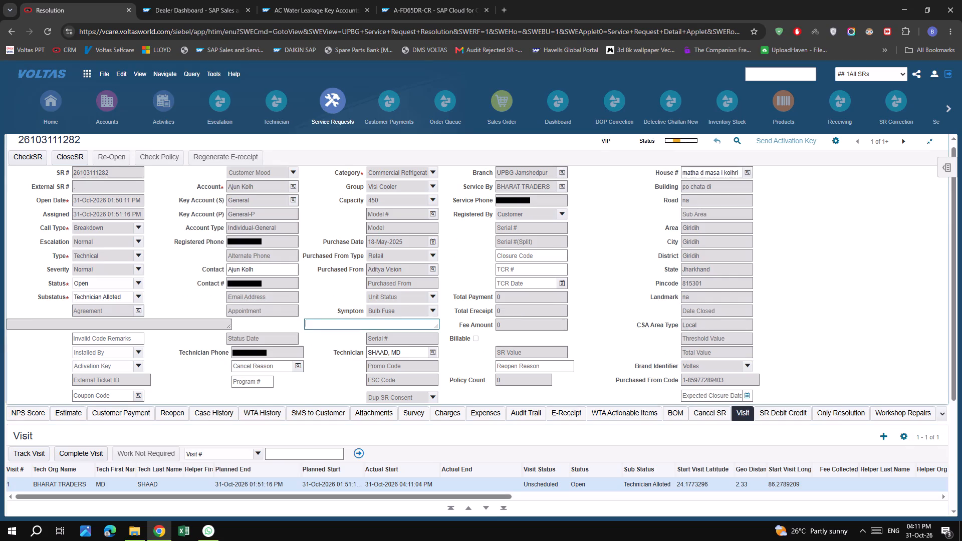
key(w)
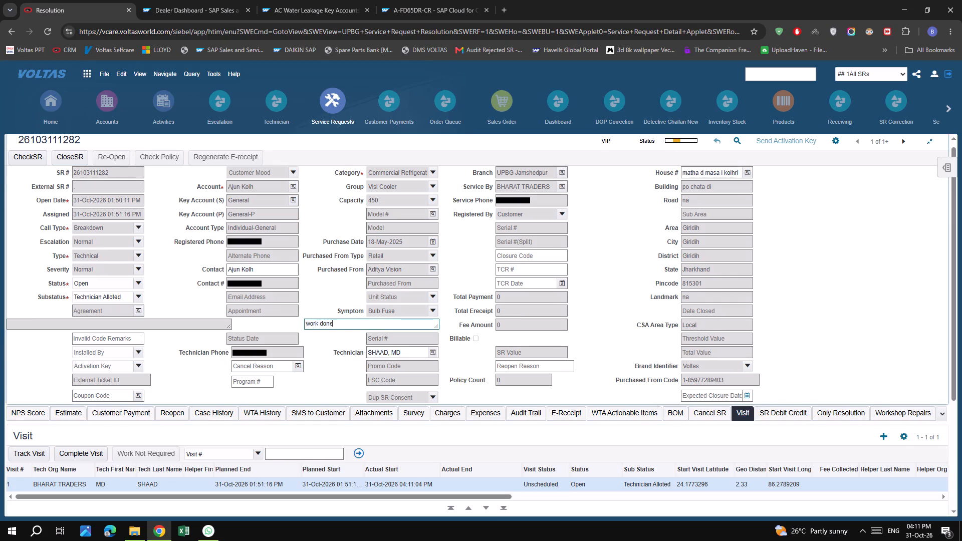
key(ctrl+s)
key(ctrl+s)
key(ctrl+s)
key(s)
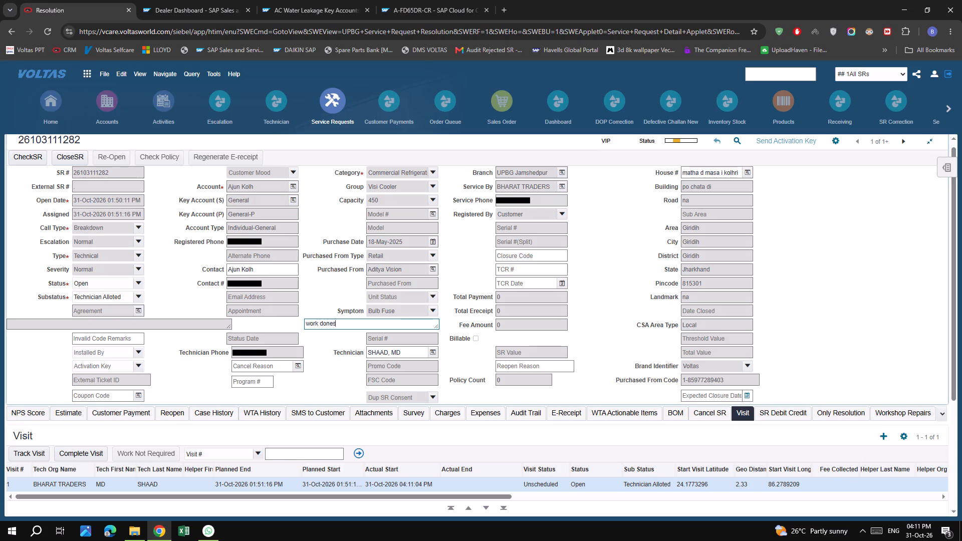
click(480, 257)
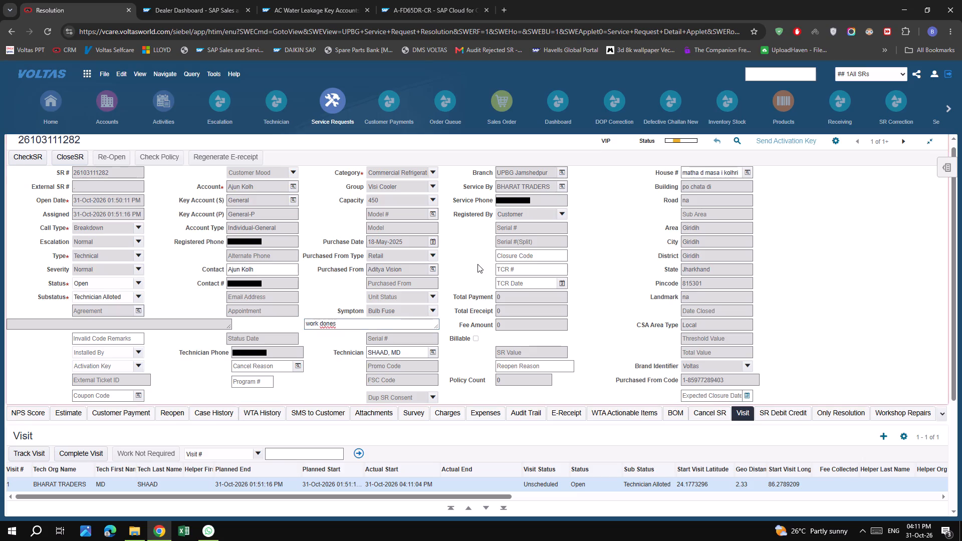
key(BackSpace)
click(395, 319)
key(BackSpace)
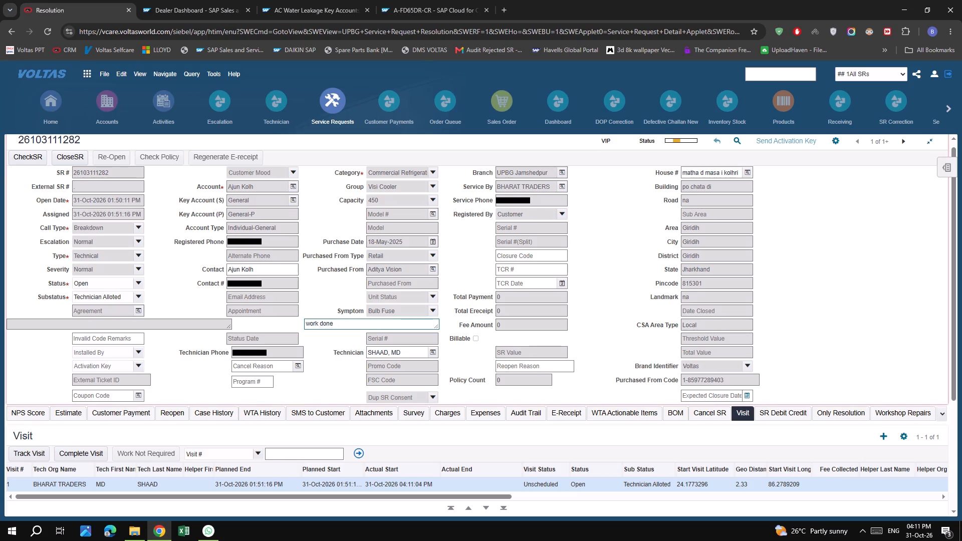
key(ctrl+s)
key(ctrl+s)
key(ctrl+s)
click(453, 240)
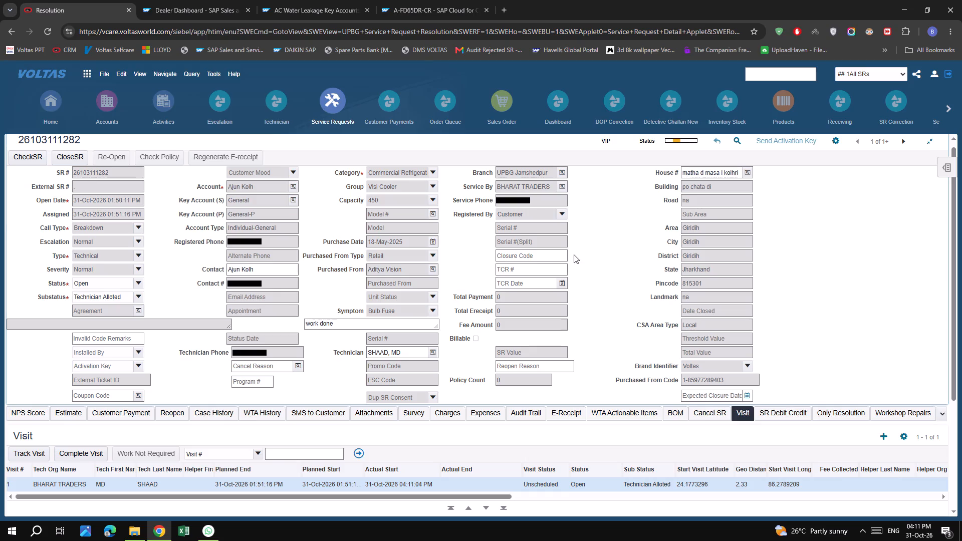
Leave the finished request and list the service requests using the saved query Open SRs.
click(898, 140)
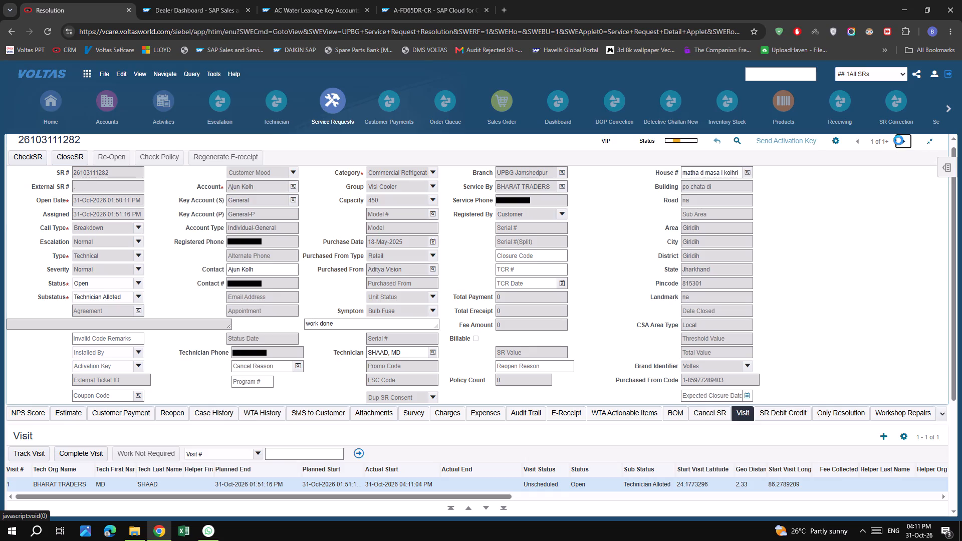
click(337, 103)
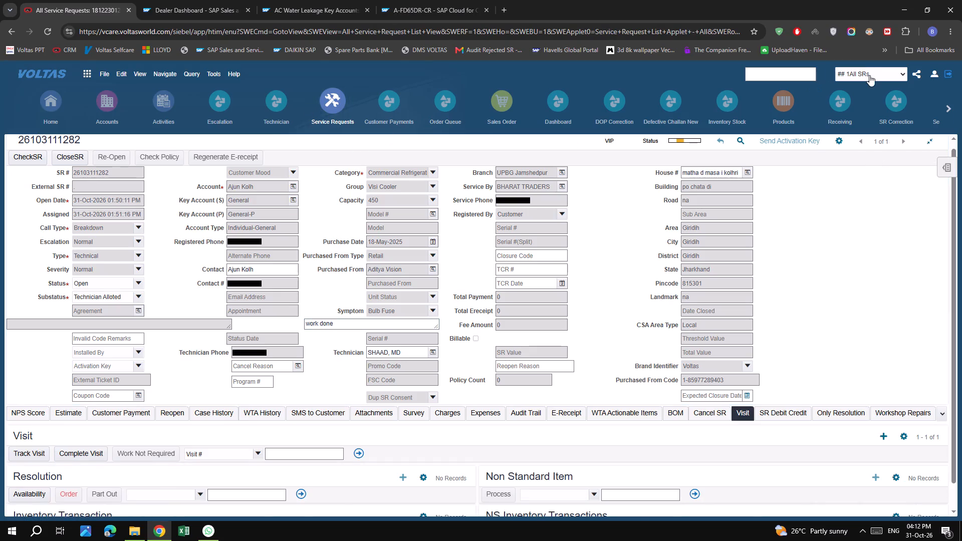
click(869, 75)
click(880, 244)
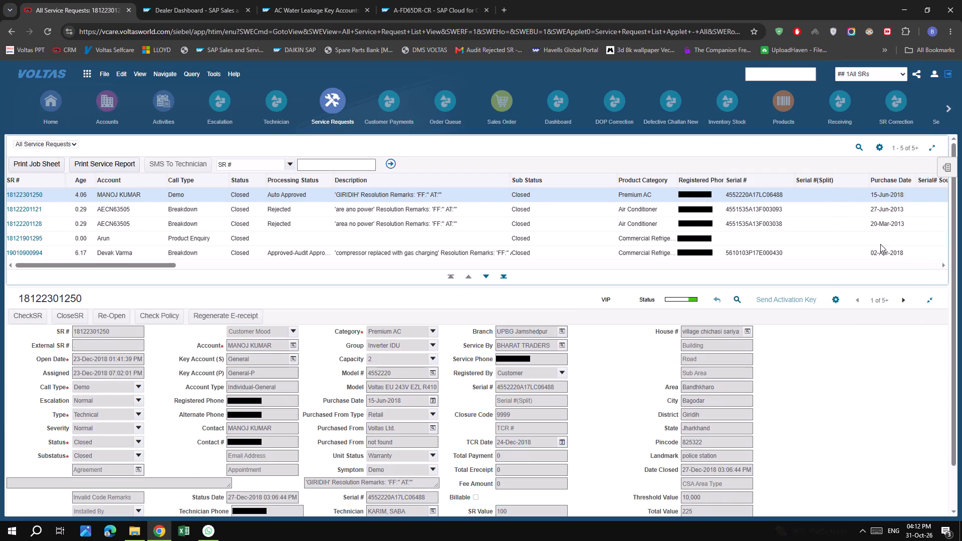
Sort the list of open service requests by SR #.
click(28, 176)
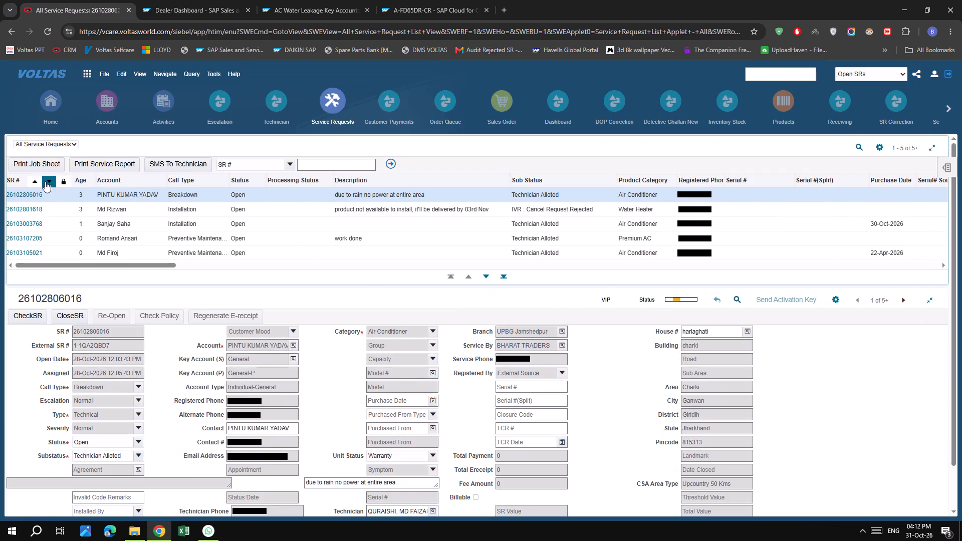
click(45, 181)
click(932, 146)
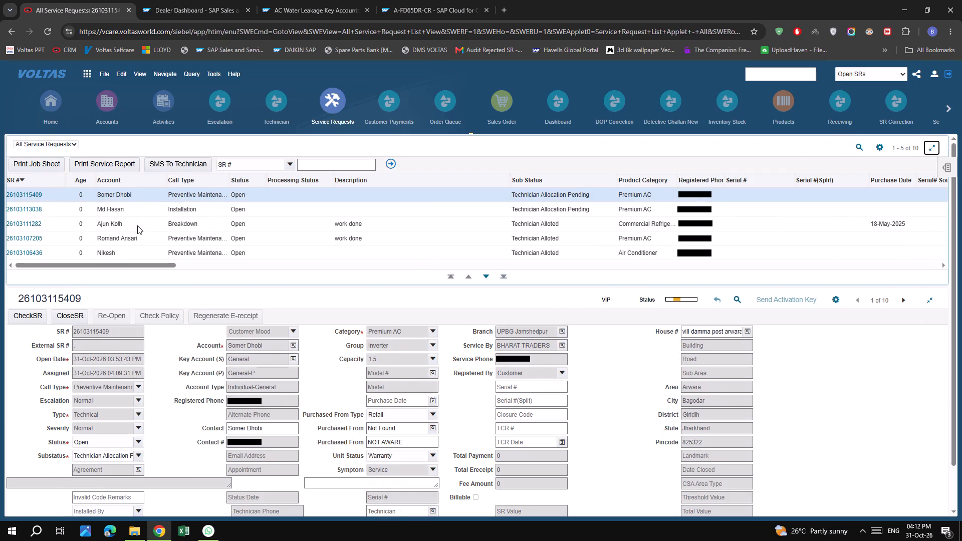
click(31, 195)
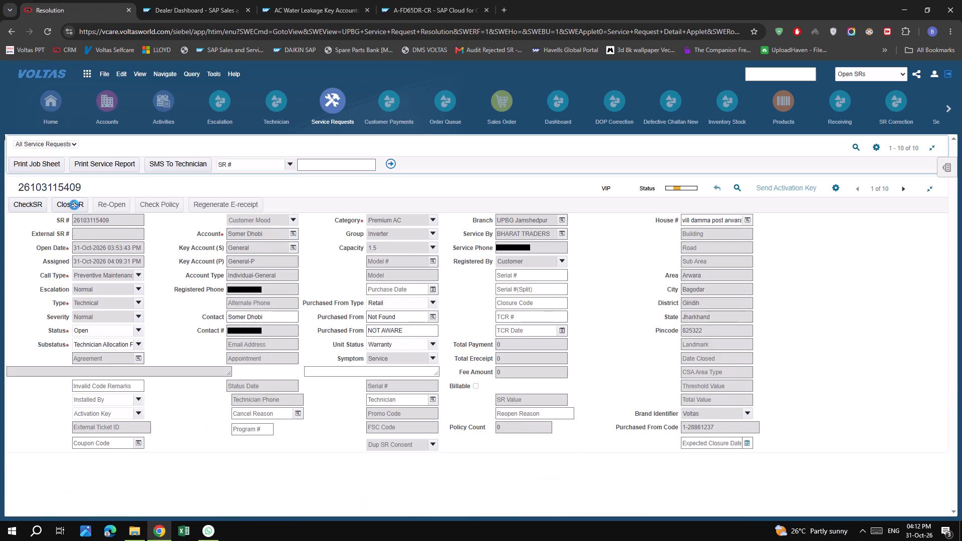
scroll(390, 272, up, 8)
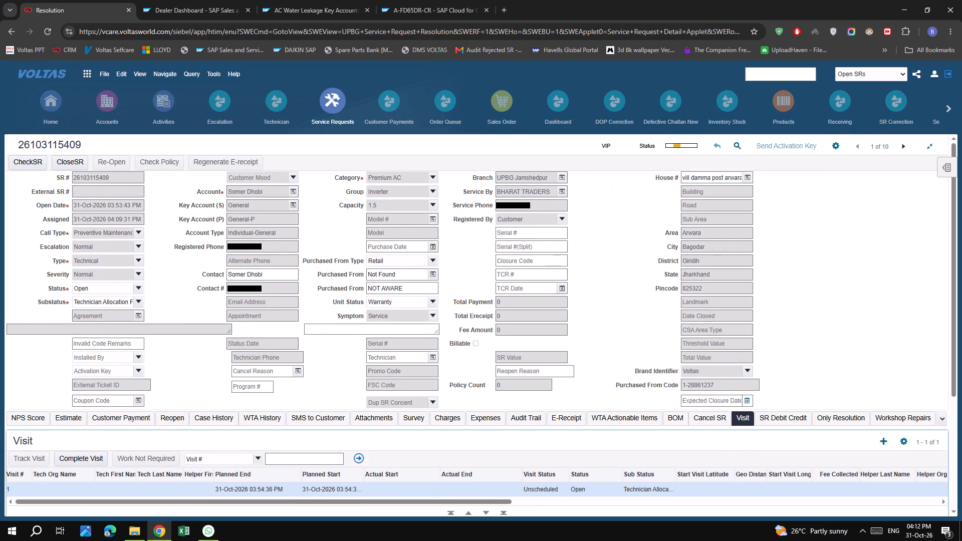
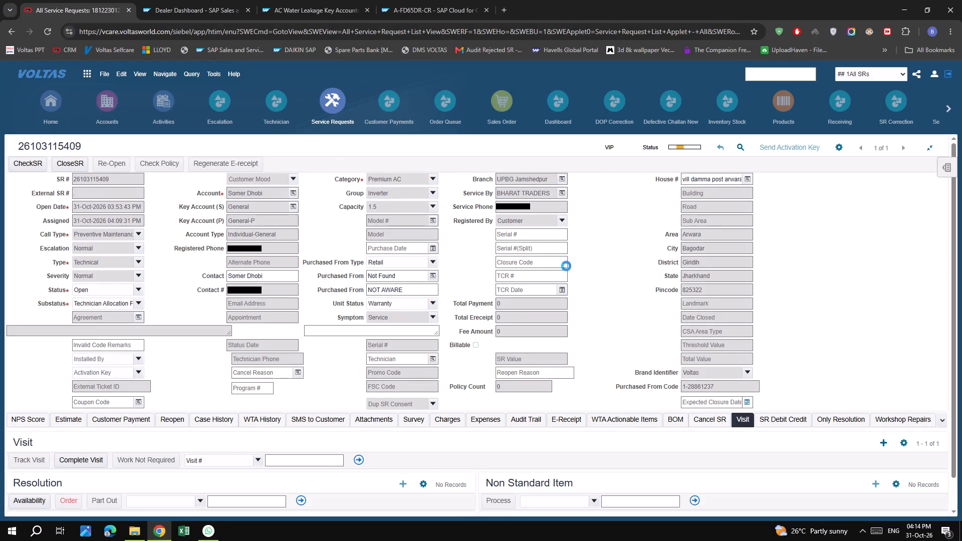
List the service requests using the saved query Open SRs.
click(867, 73)
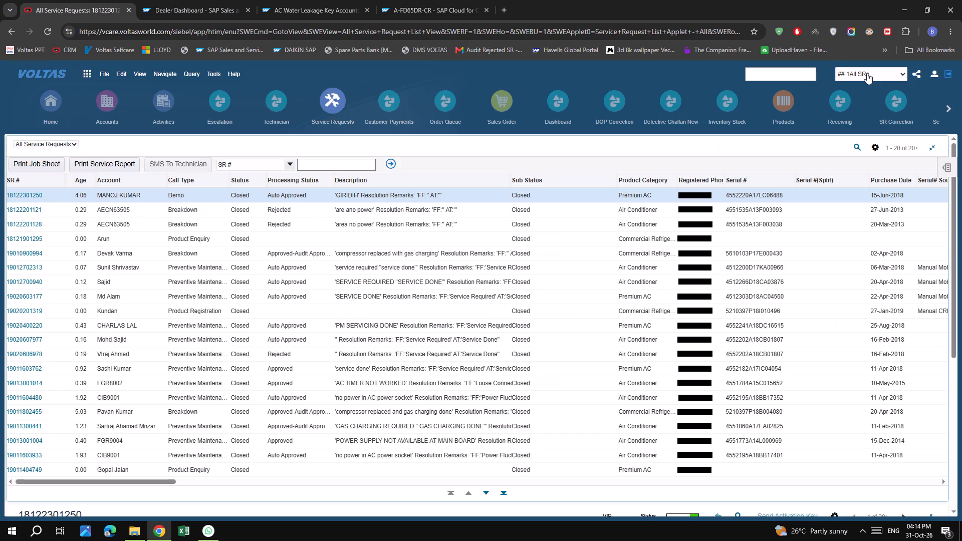
click(867, 73)
click(866, 72)
click(859, 238)
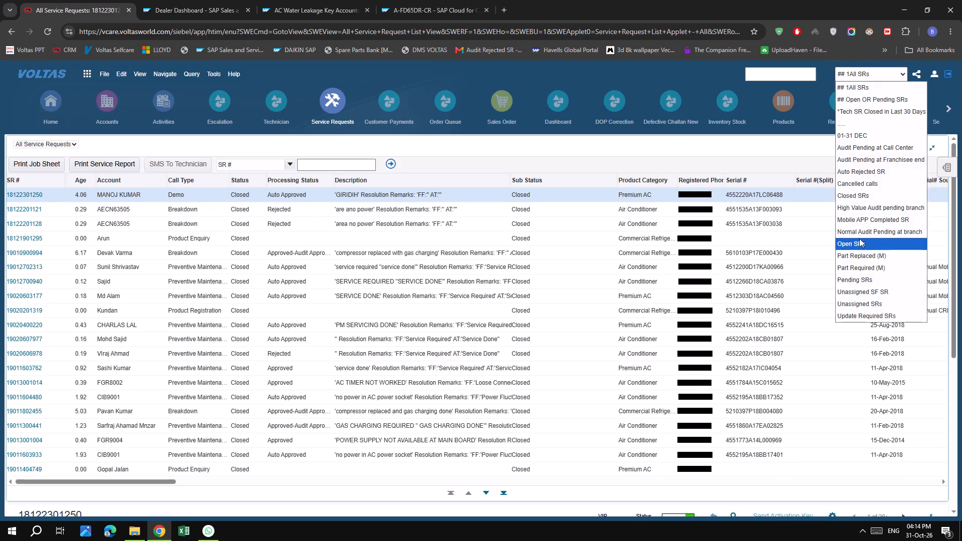
Sort the list of open service requests by SR #.
click(26, 178)
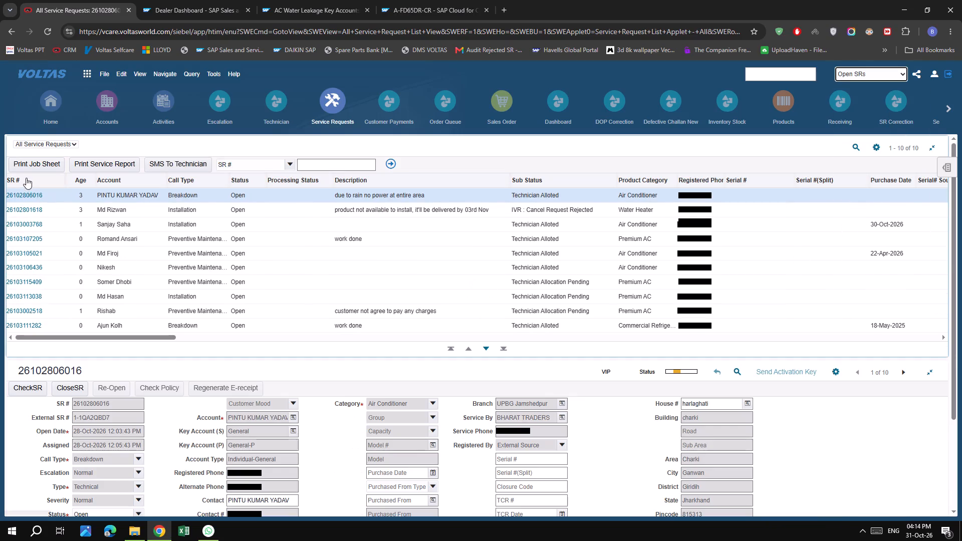
click(42, 181)
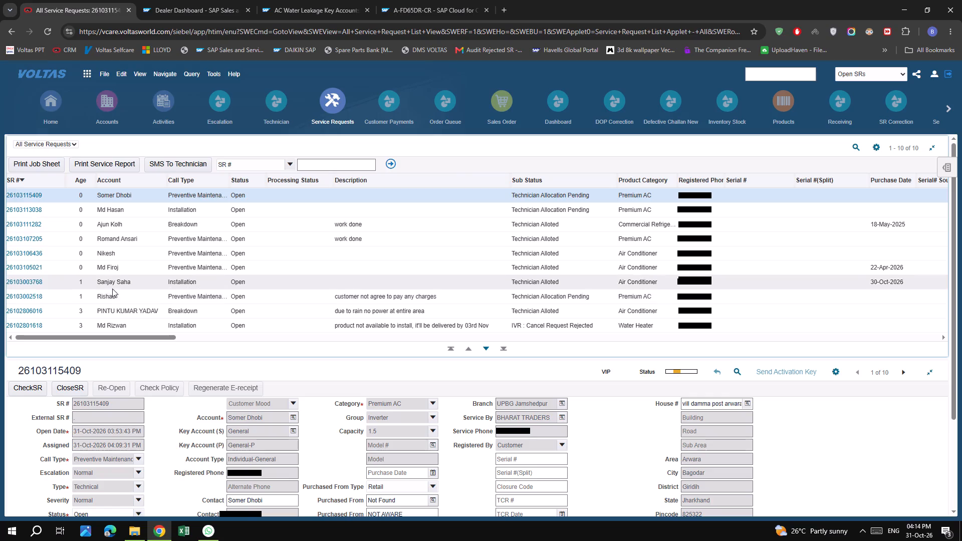
click(31, 281)
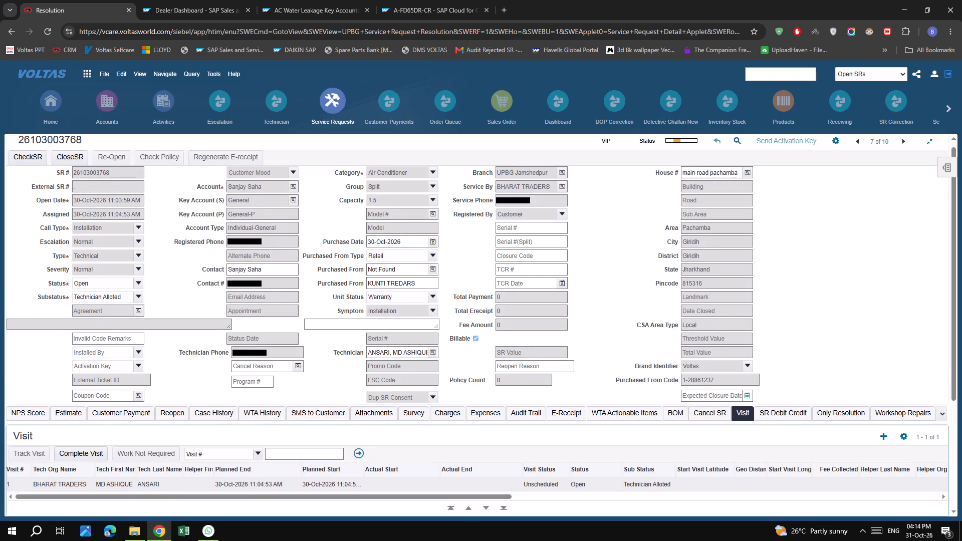
click(114, 485)
click(130, 484)
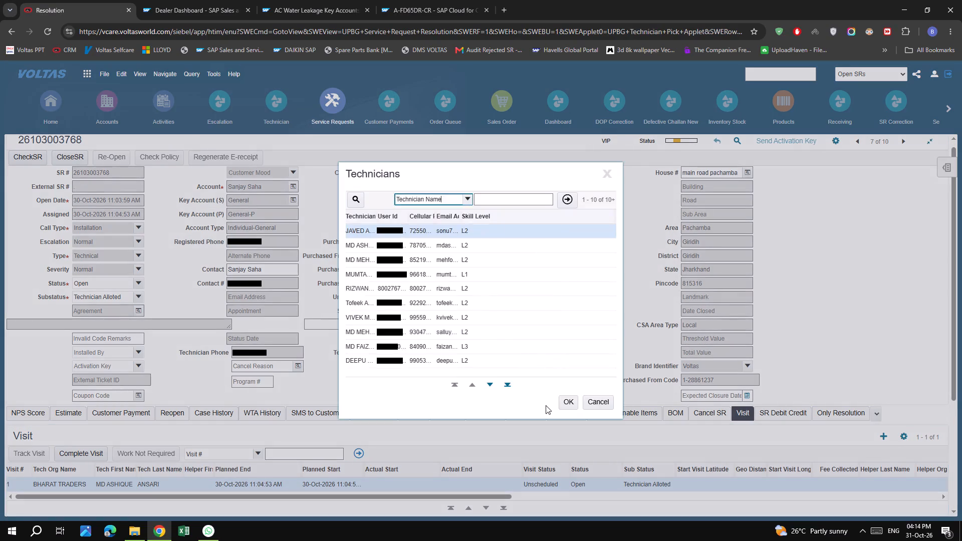
click(573, 402)
click(362, 456)
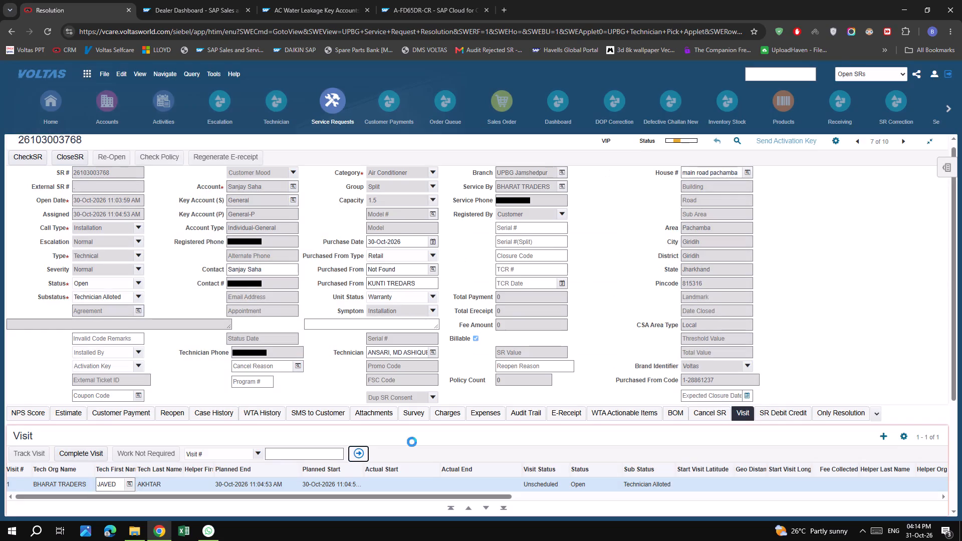
click(387, 321)
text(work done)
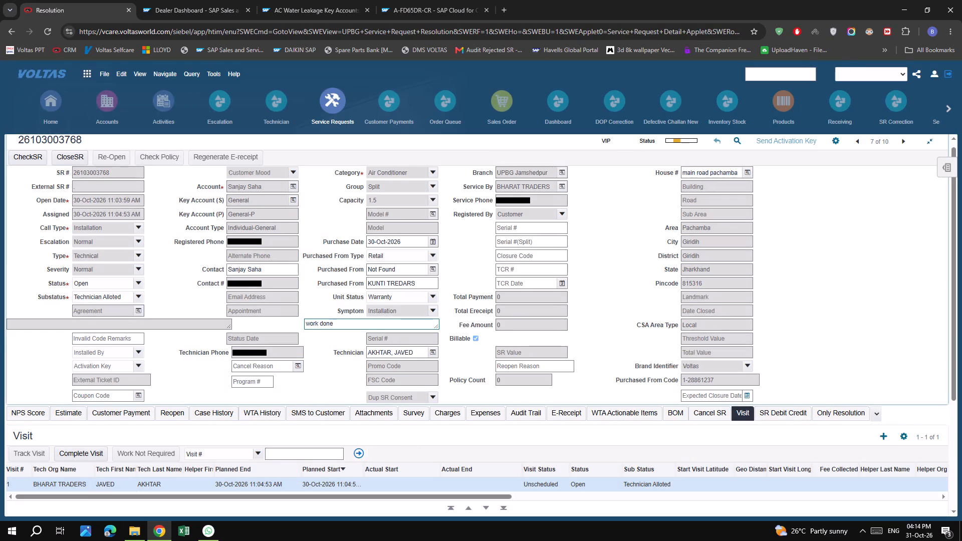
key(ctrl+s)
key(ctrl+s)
click(614, 285)
click(866, 137)
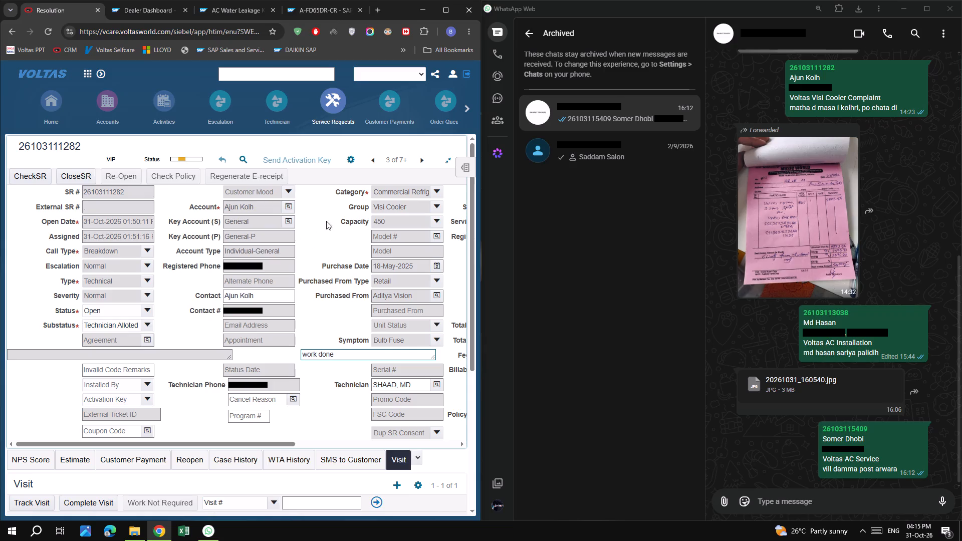
click(422, 162)
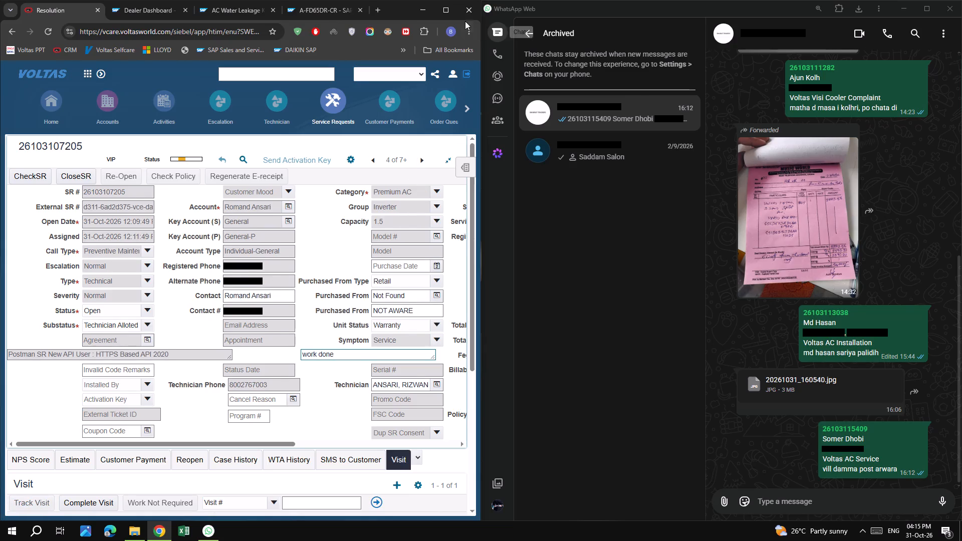
click(444, 11)
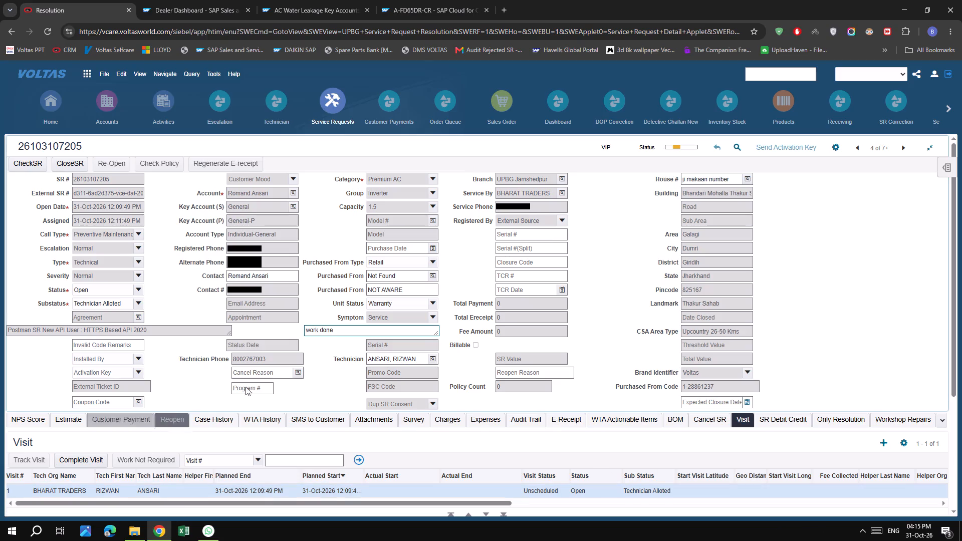
double_click(271, 251)
key(ctrl+c)
key(ctrl+c)
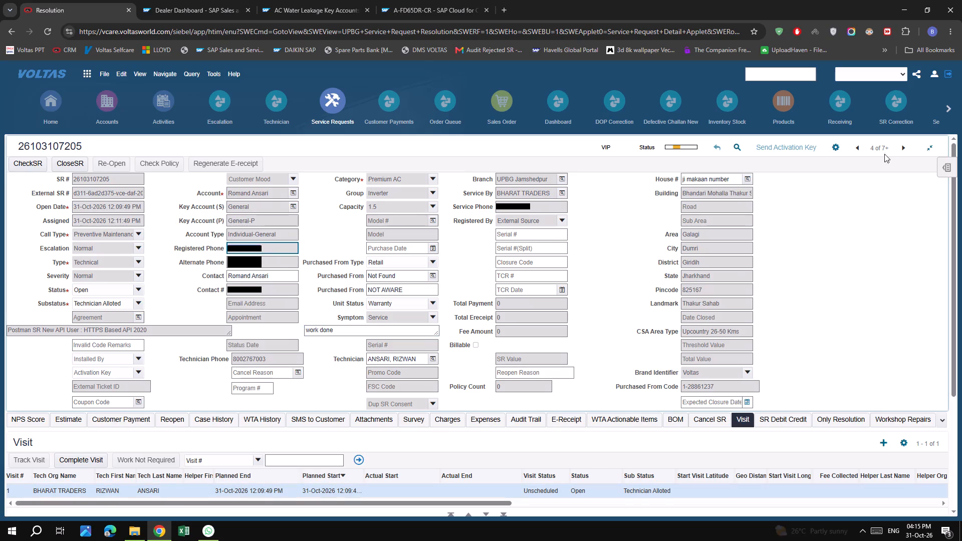
click(738, 143)
click(271, 248)
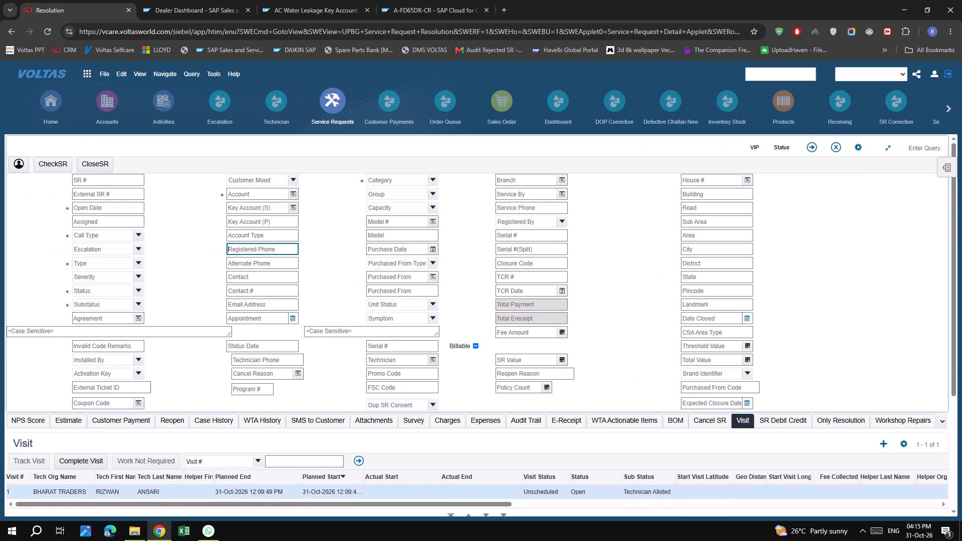
key(ctrl+v)
key(Return)
click(909, 147)
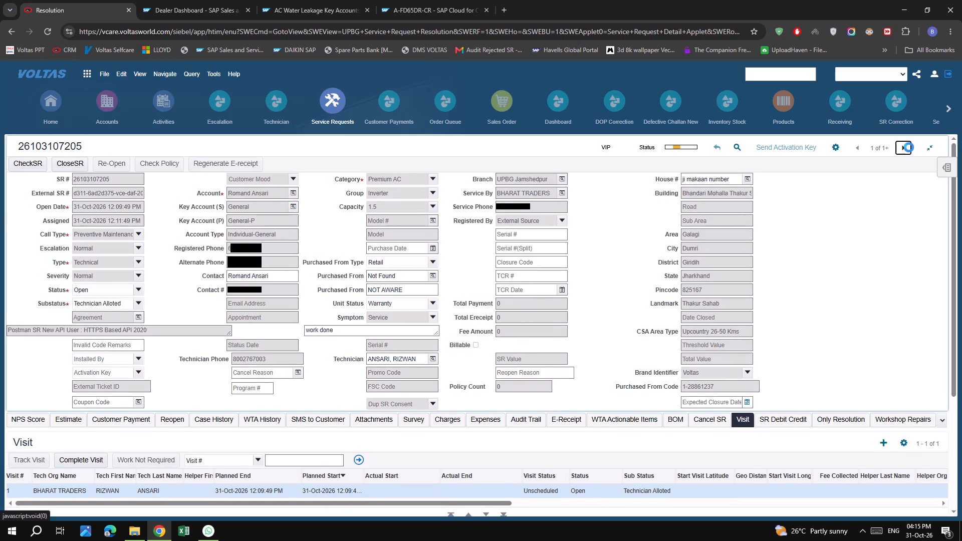
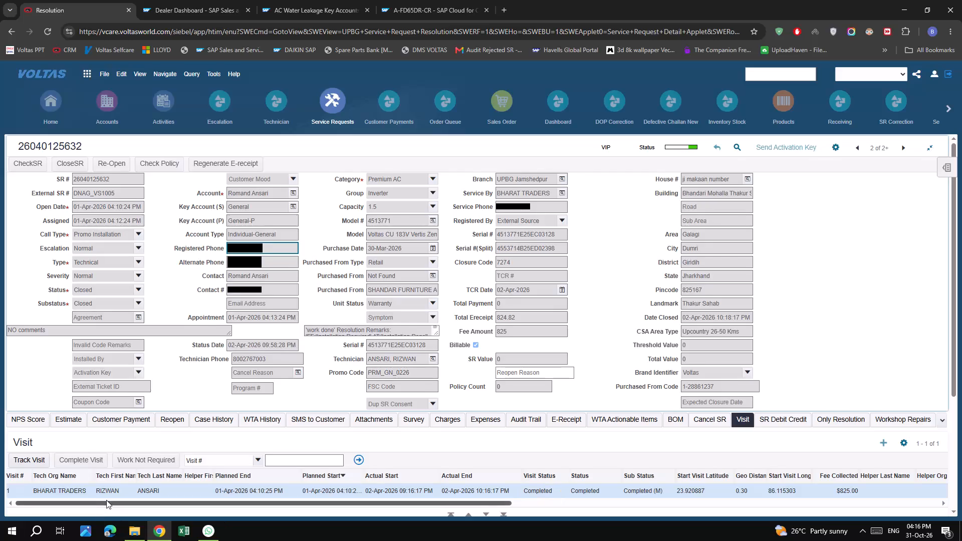
click(110, 492)
click(441, 449)
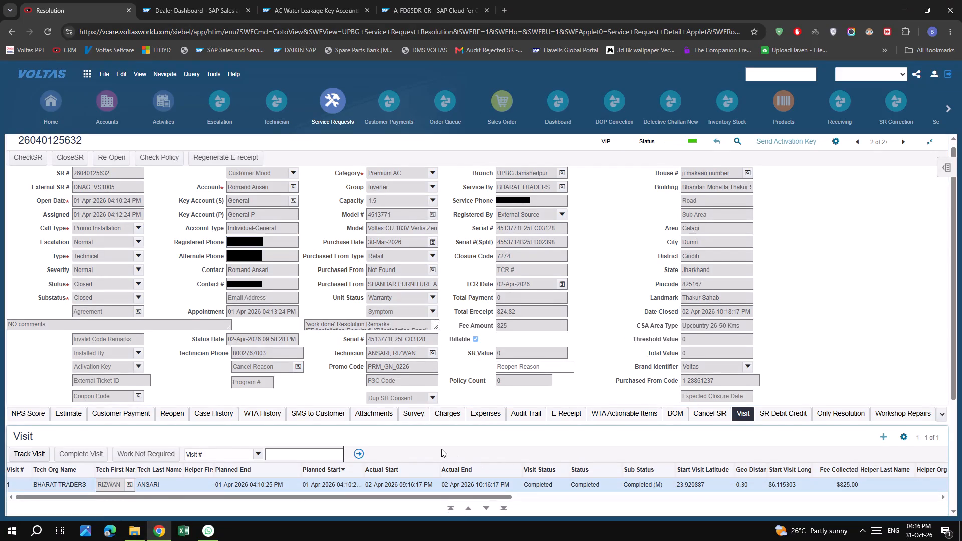
scroll(543, 304, up, 6)
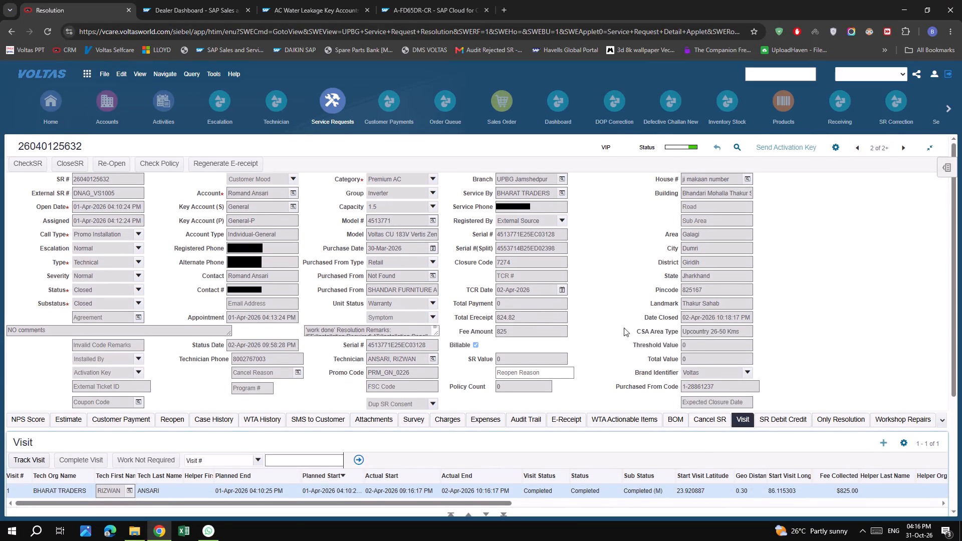
click(857, 143)
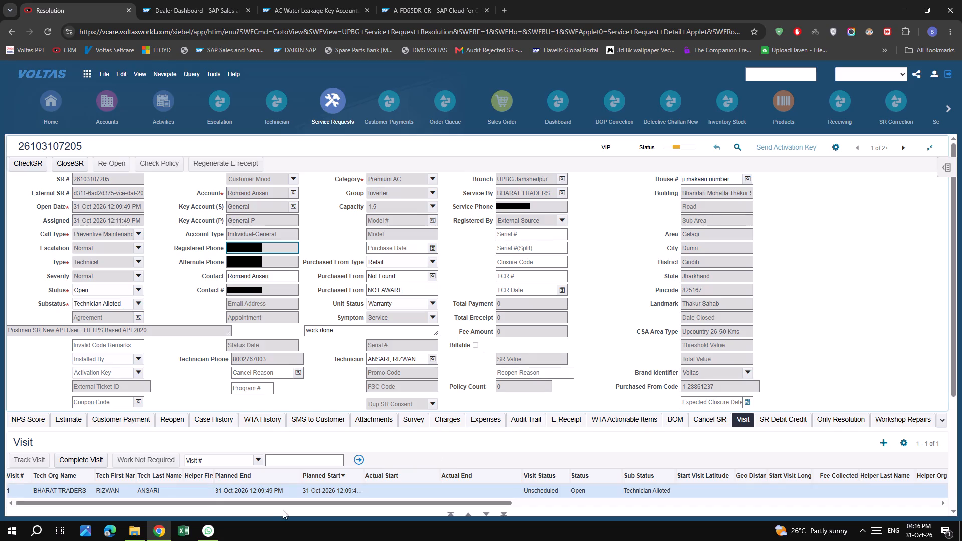
click(112, 488)
click(133, 485)
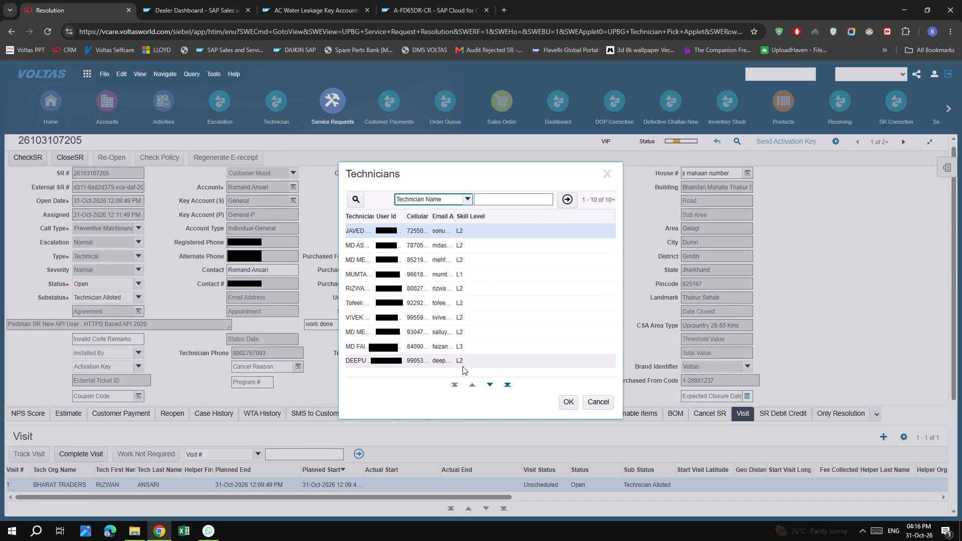
click(507, 385)
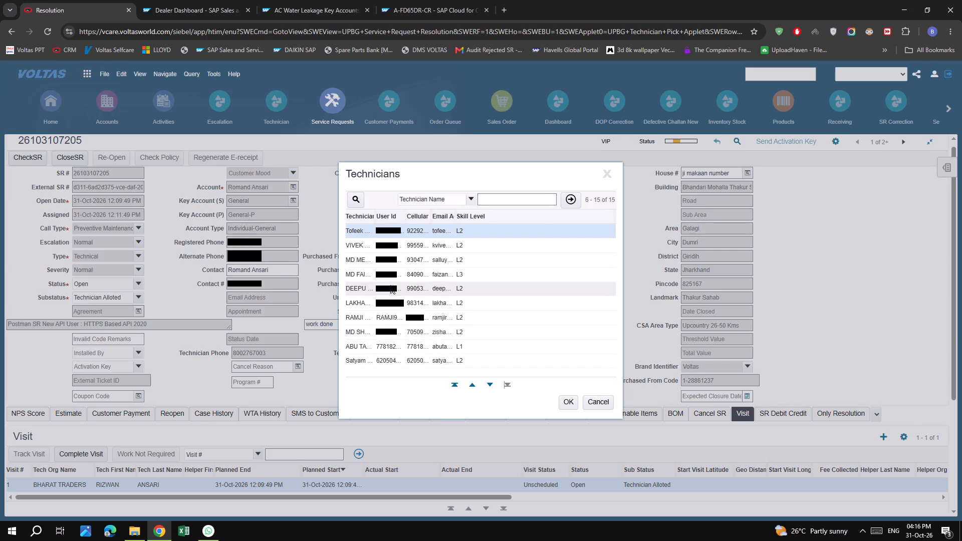
click(384, 307)
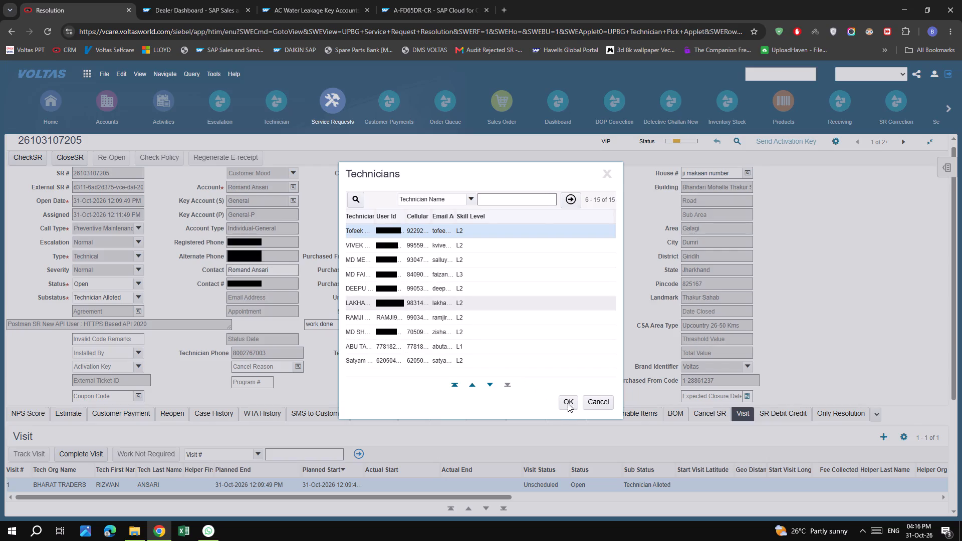
click(568, 403)
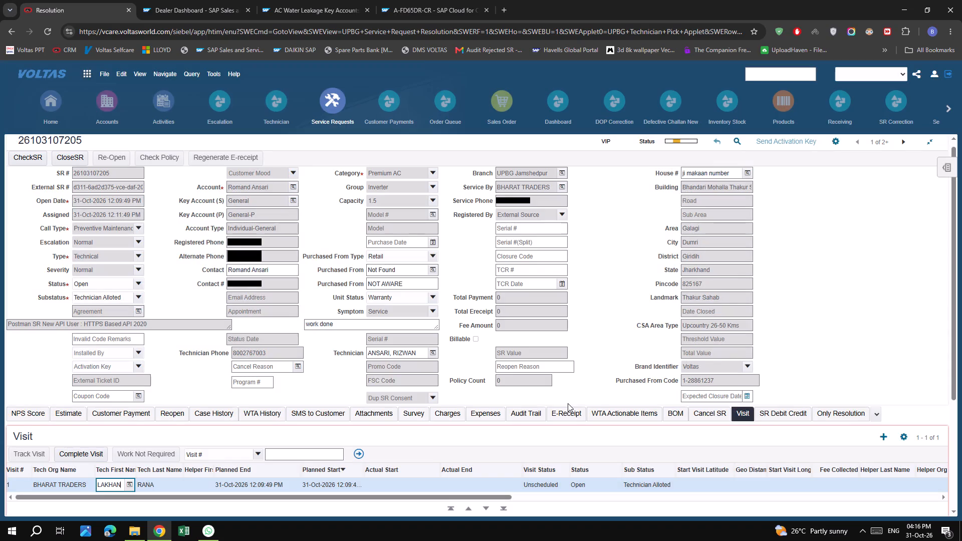
click(364, 453)
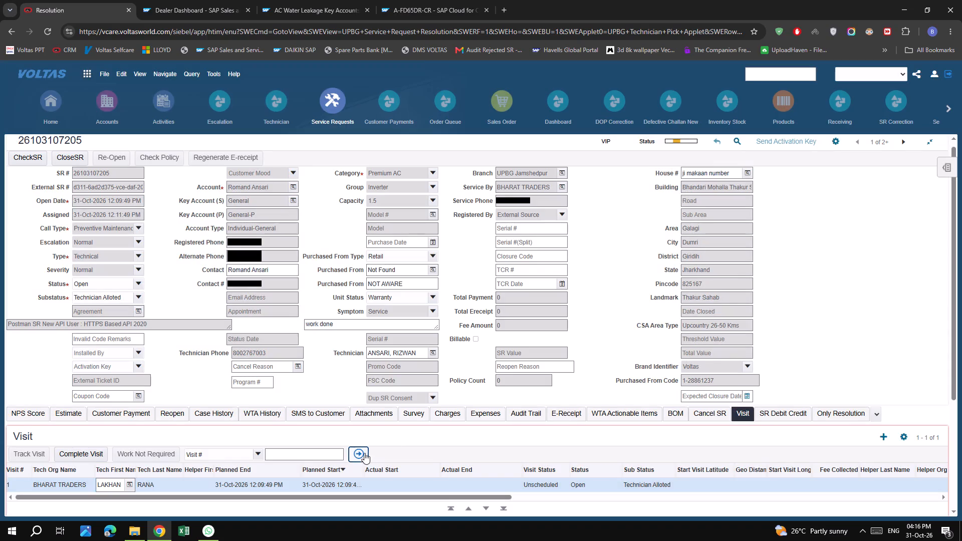
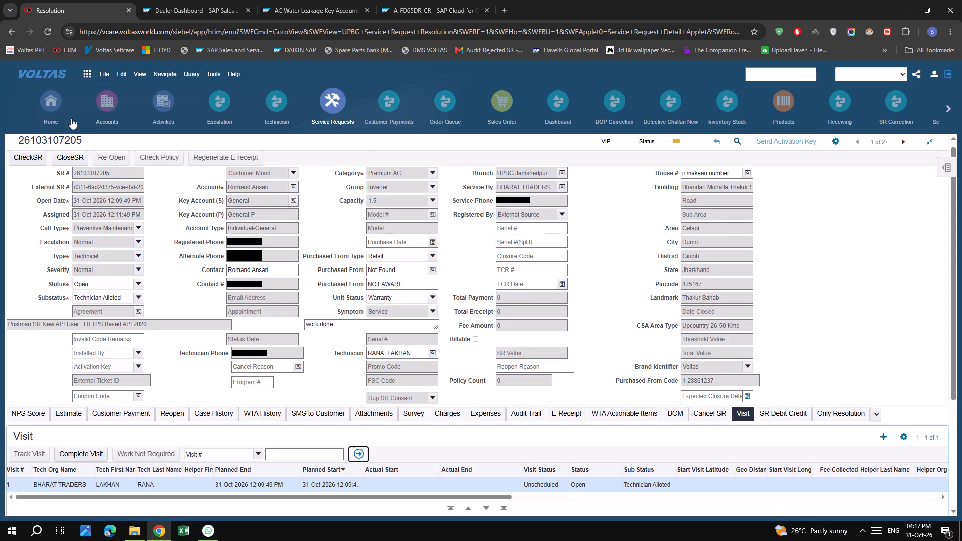
click(52, 31)
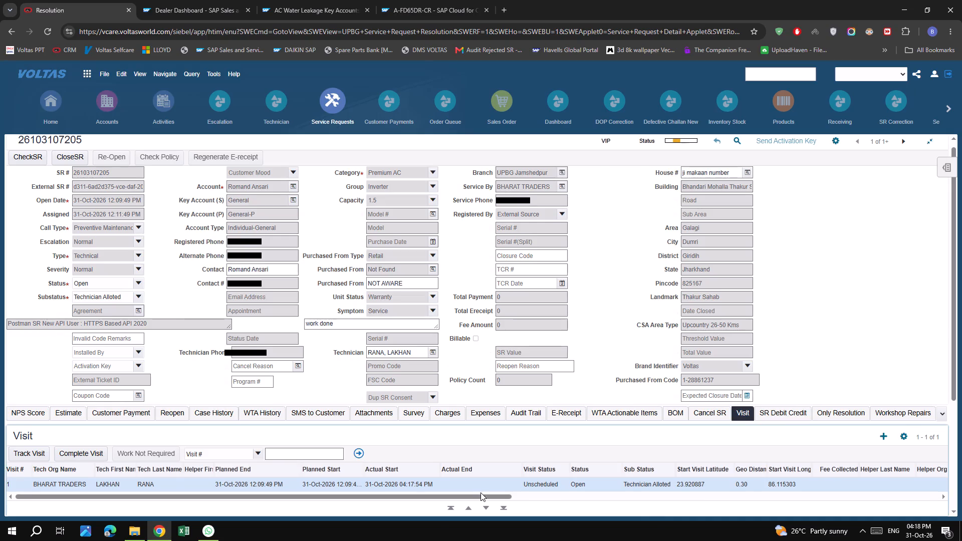
click(618, 320)
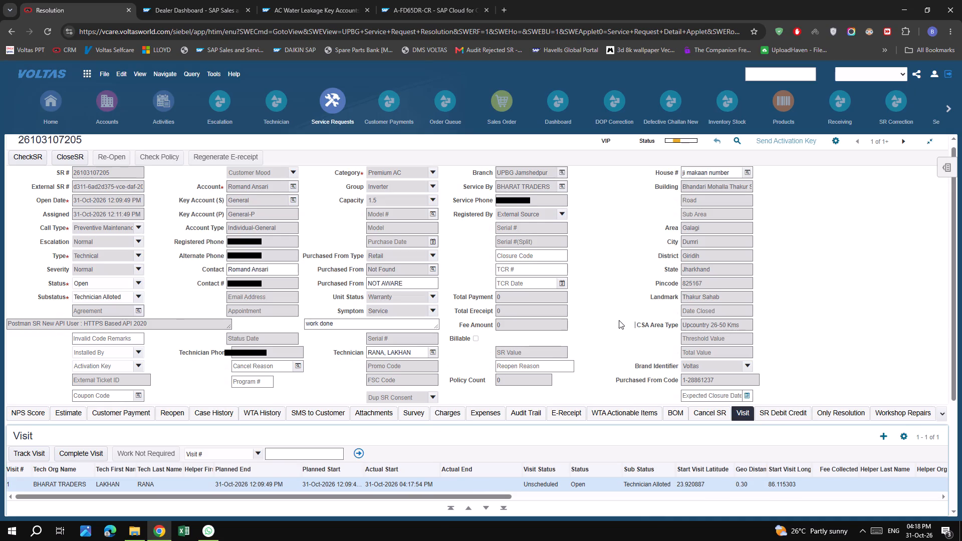
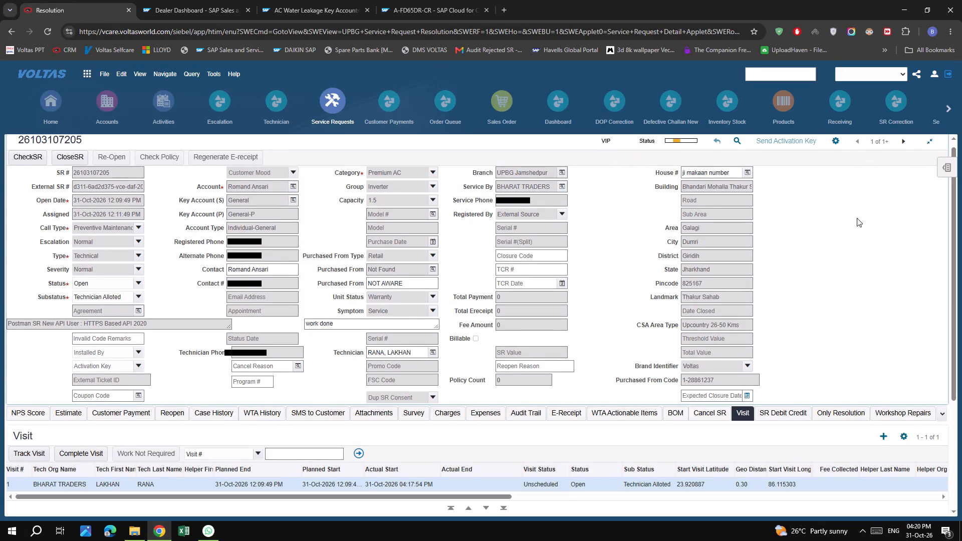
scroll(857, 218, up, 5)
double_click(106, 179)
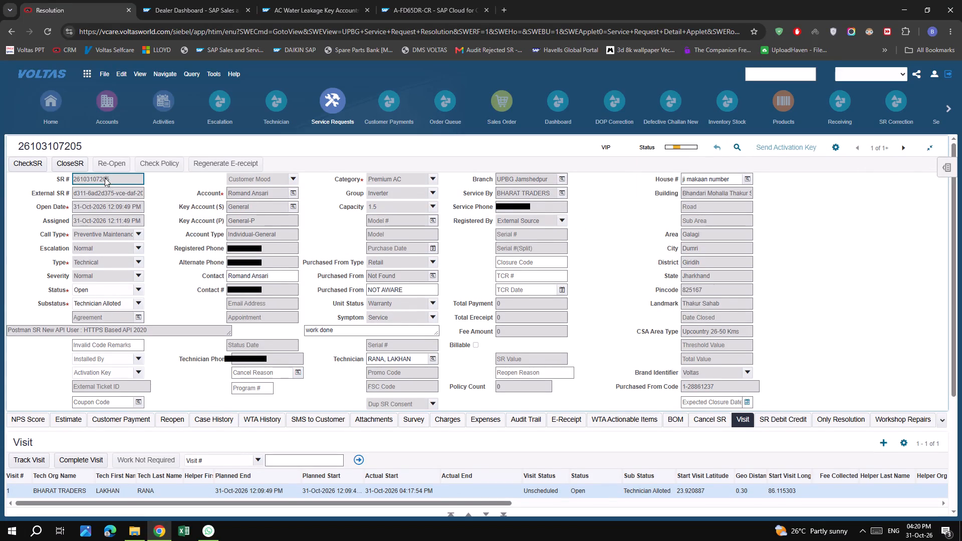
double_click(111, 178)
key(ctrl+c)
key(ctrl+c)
Return to the service request list, apply the Open SRs query and sort it by SR number in descending order.
click(331, 100)
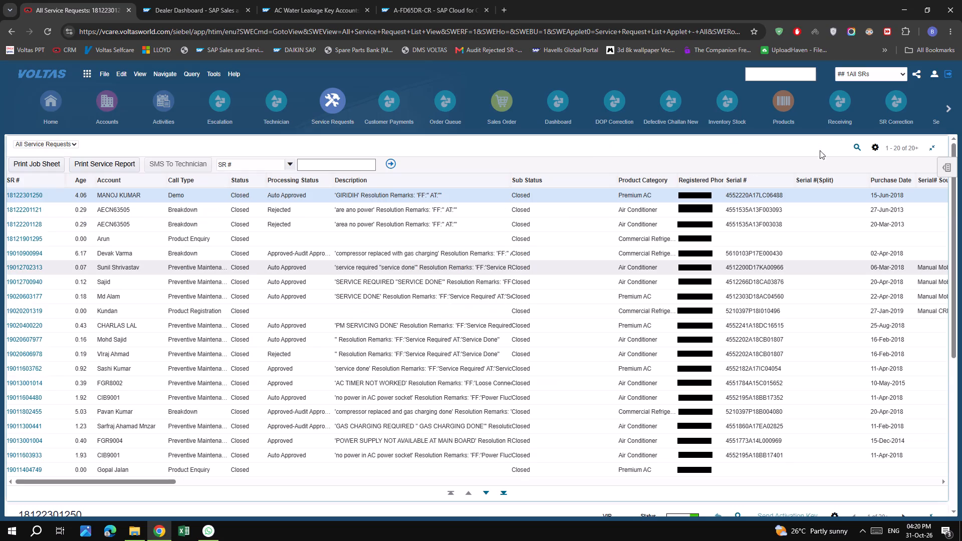
click(868, 71)
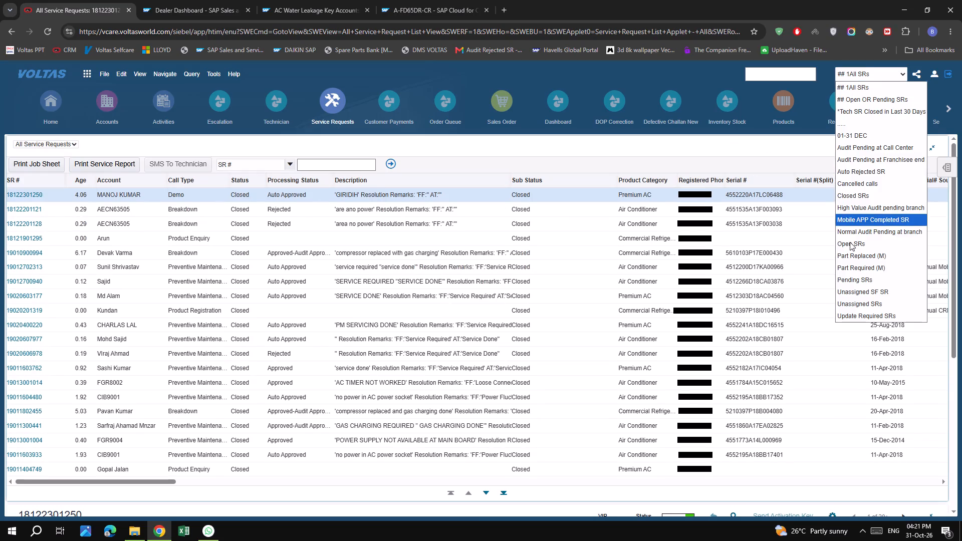
click(850, 242)
click(29, 178)
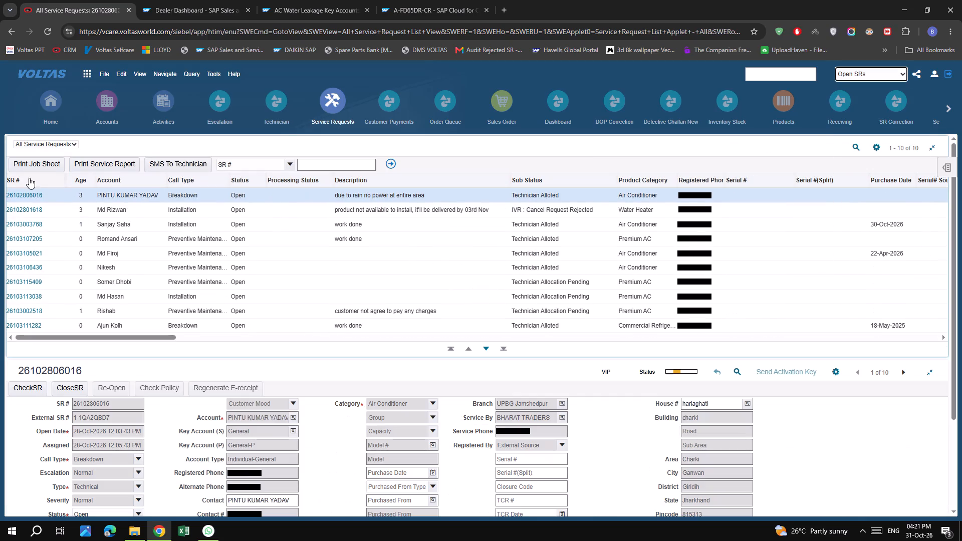
click(44, 180)
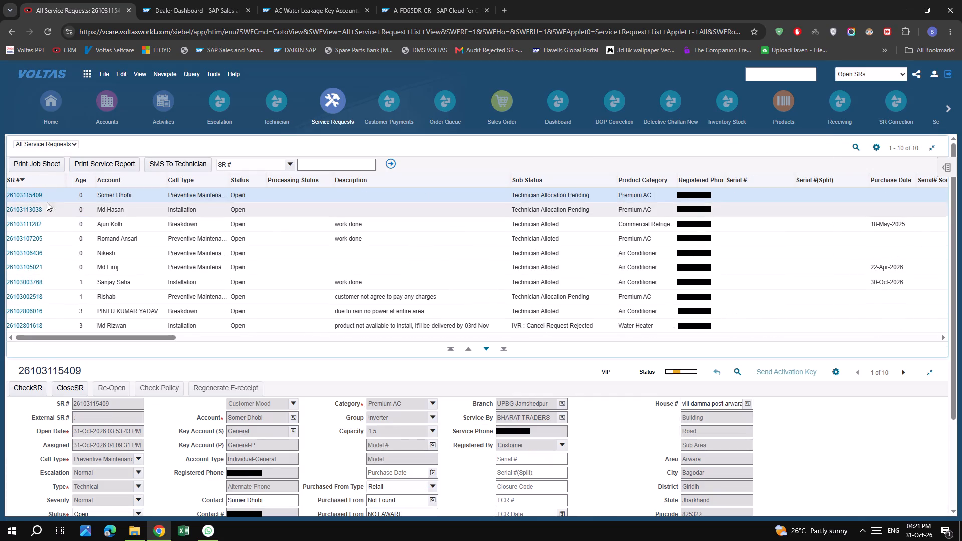
click(15, 223)
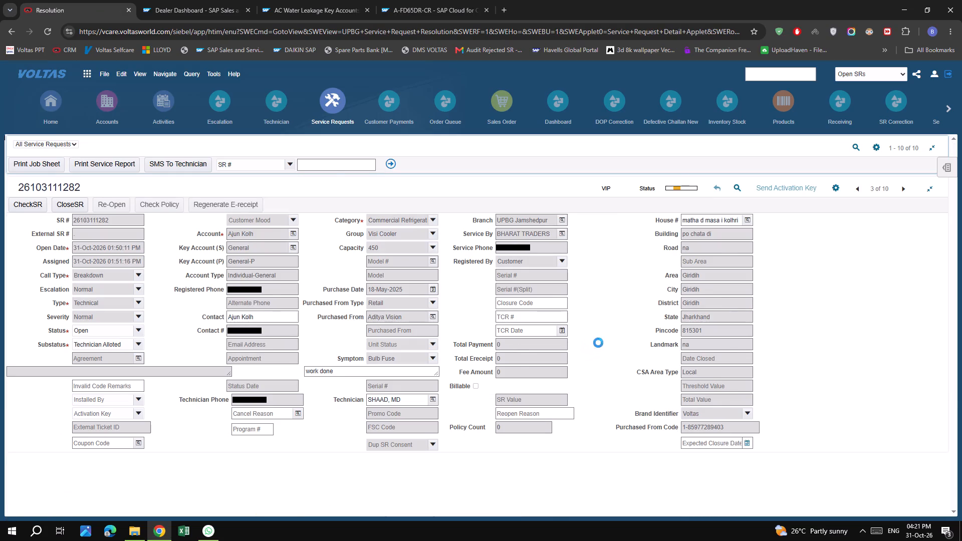
scroll(603, 339, down, 4)
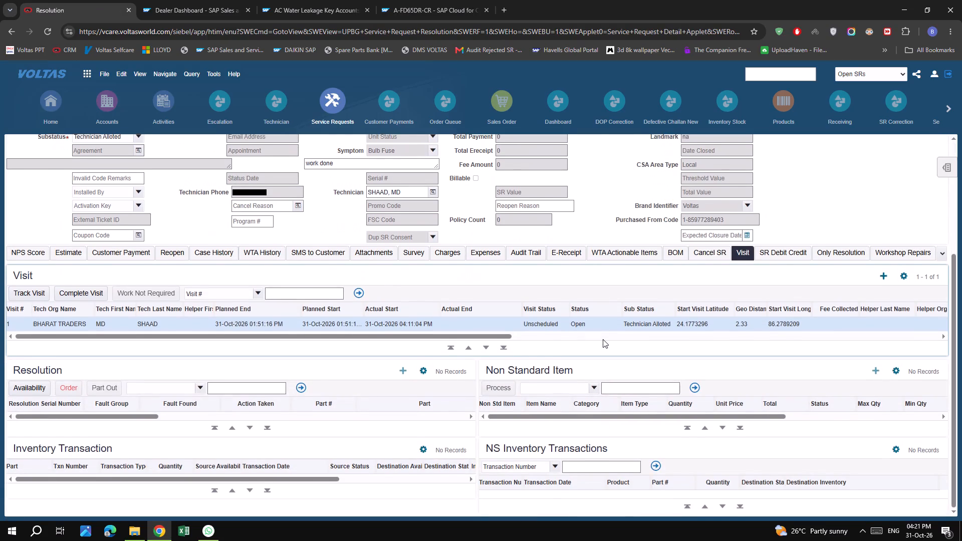
scroll(603, 339, up, 4)
scroll(606, 337, down, 3)
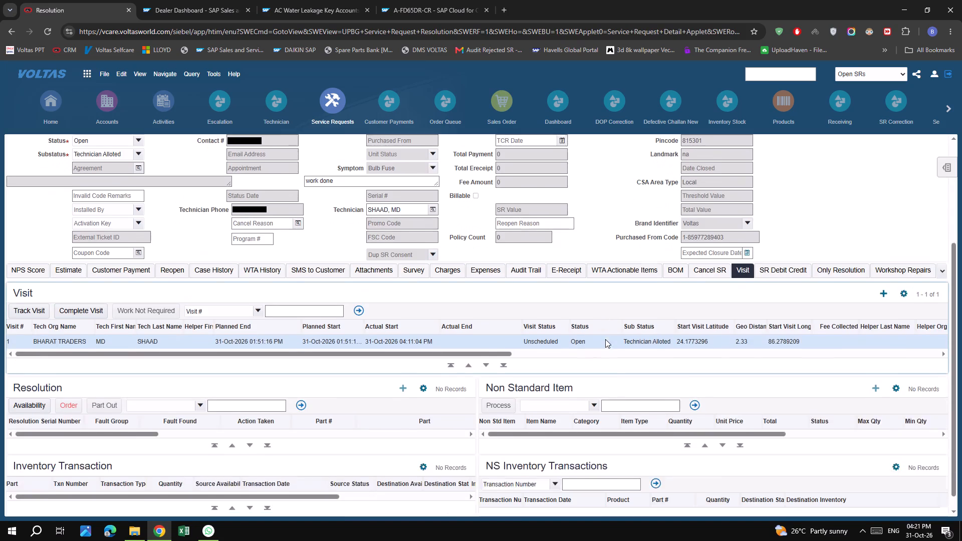
scroll(642, 336, up, 5)
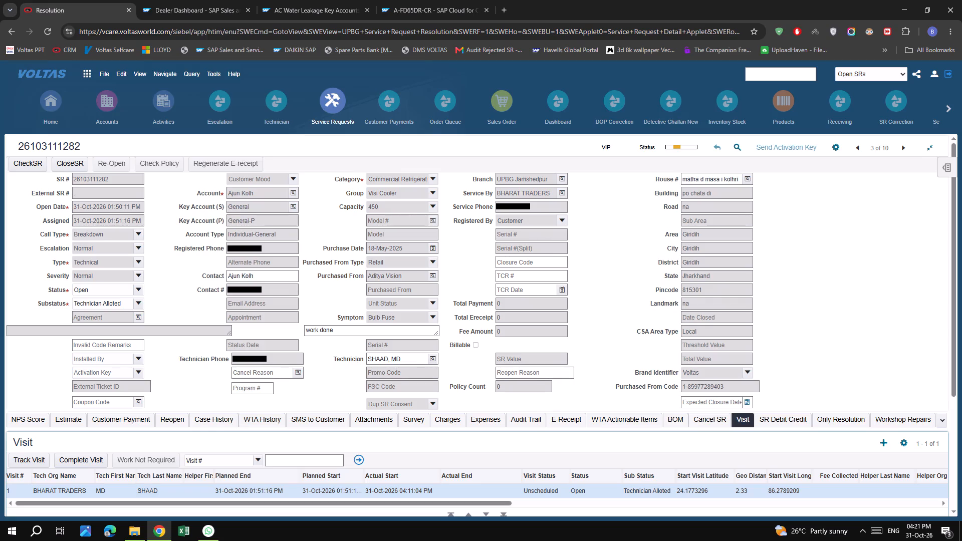
scroll(620, 366, down, 5)
scroll(636, 364, up, 1)
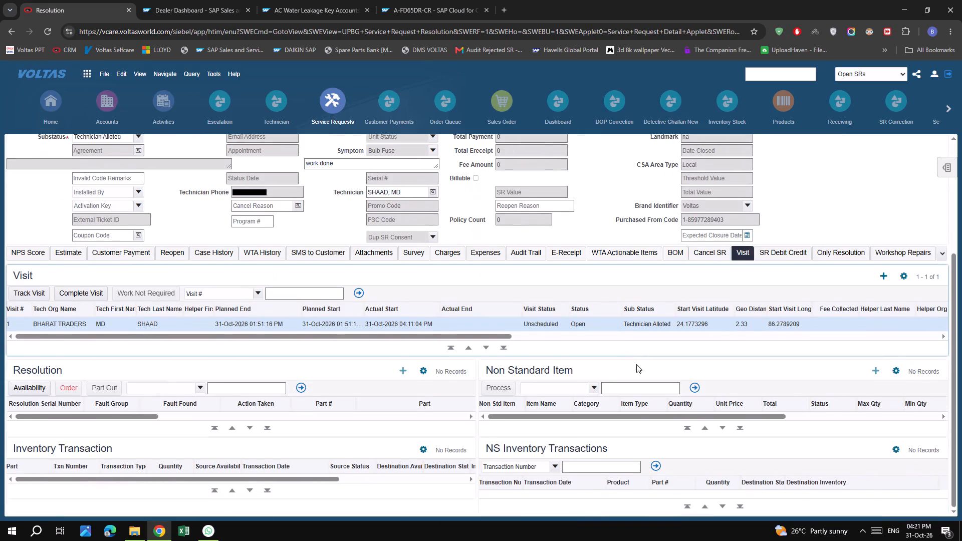
scroll(636, 364, up, 2)
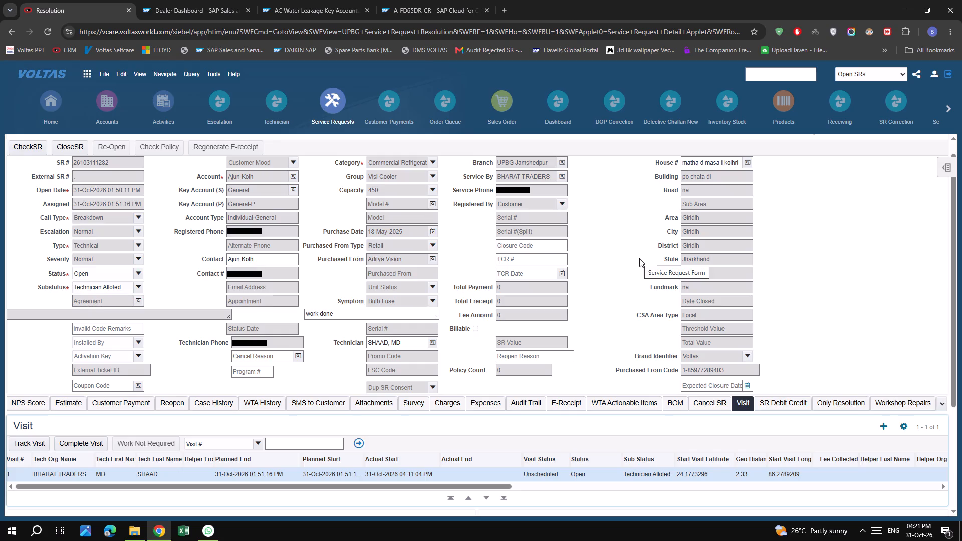
click(50, 30)
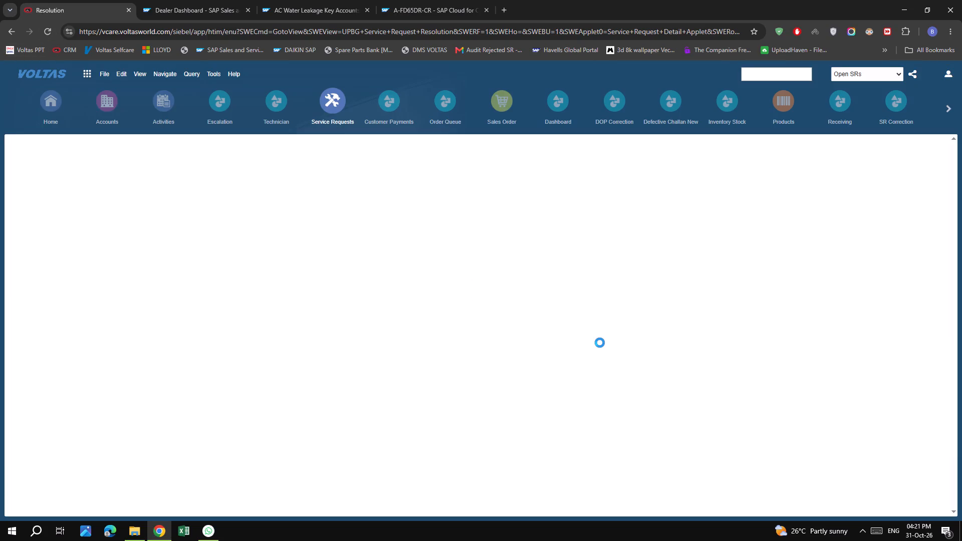
scroll(600, 343, up, 1)
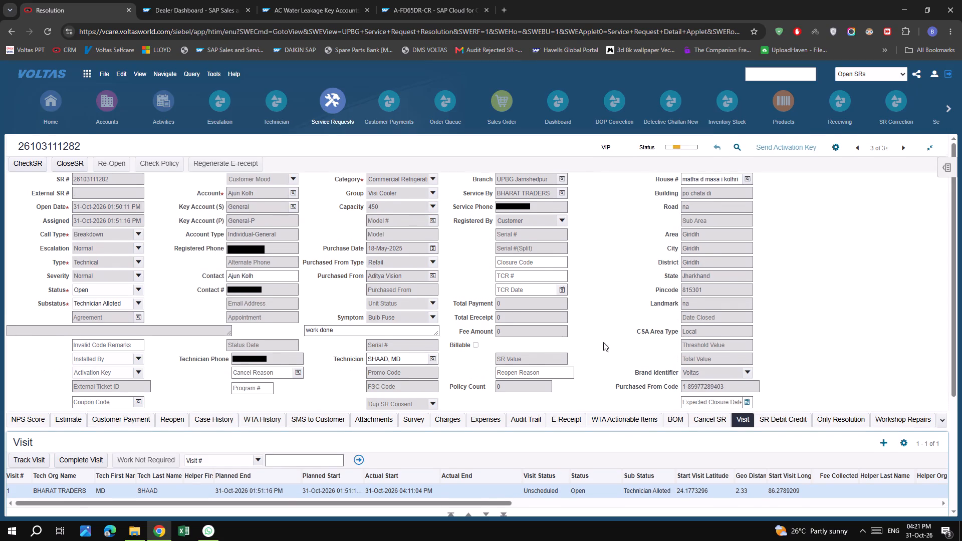
double_click(258, 247)
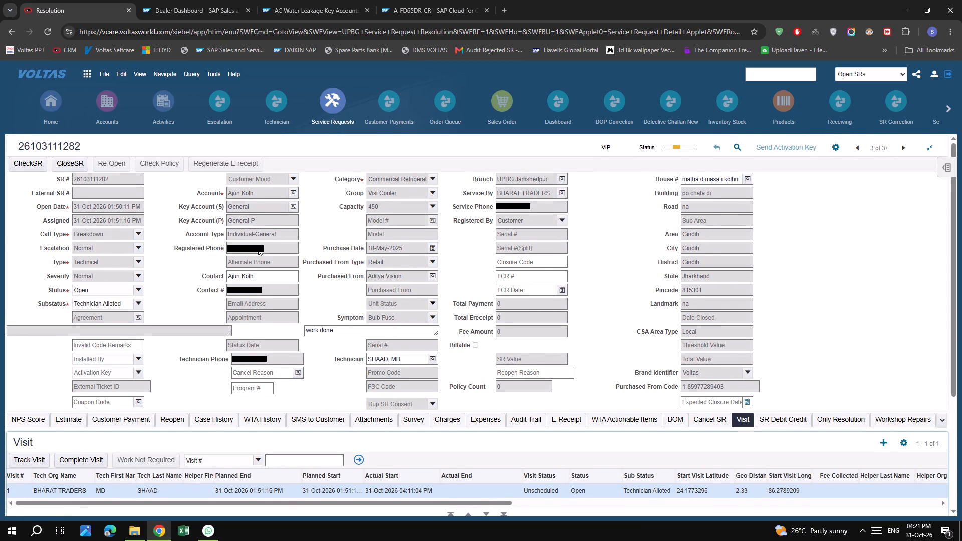
right_click(258, 247)
click(293, 281)
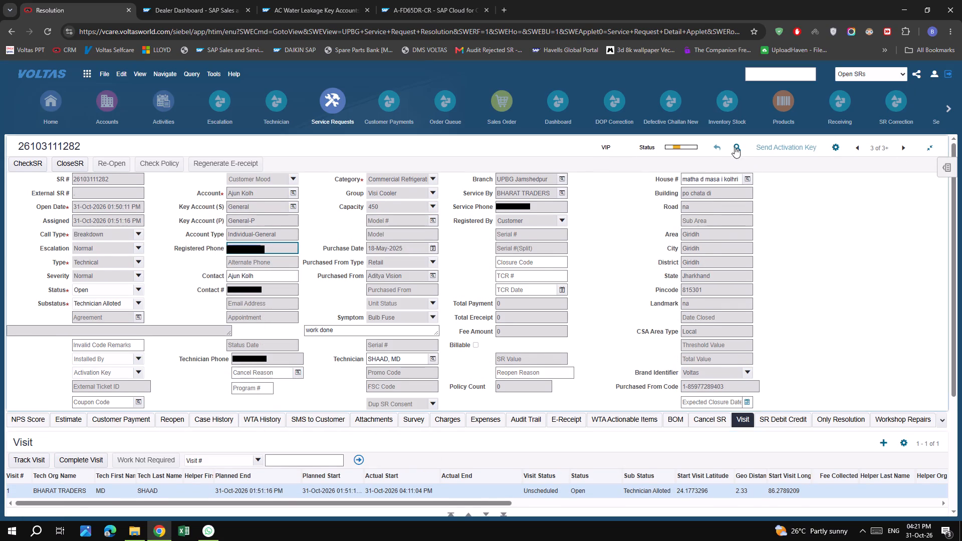
click(735, 147)
right_click(263, 250)
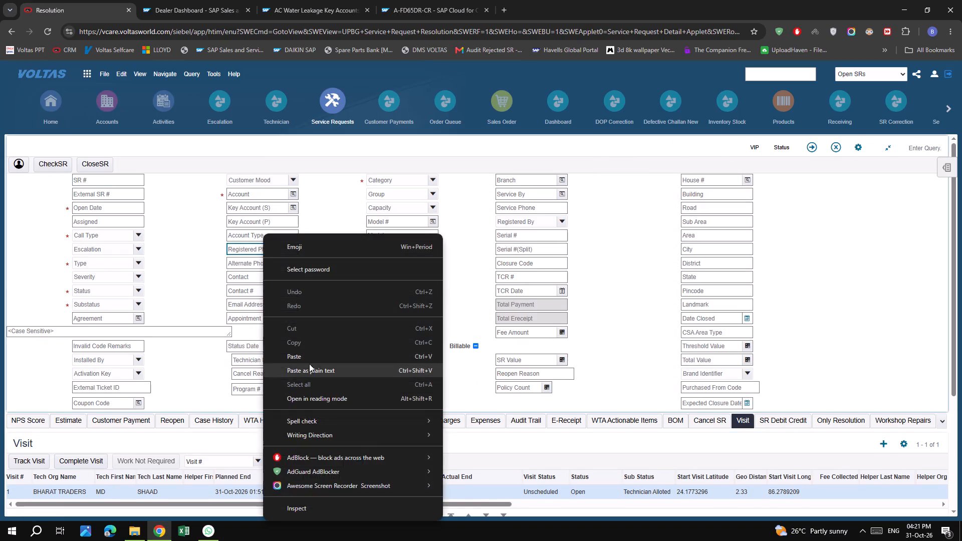
click(315, 358)
key(Return)
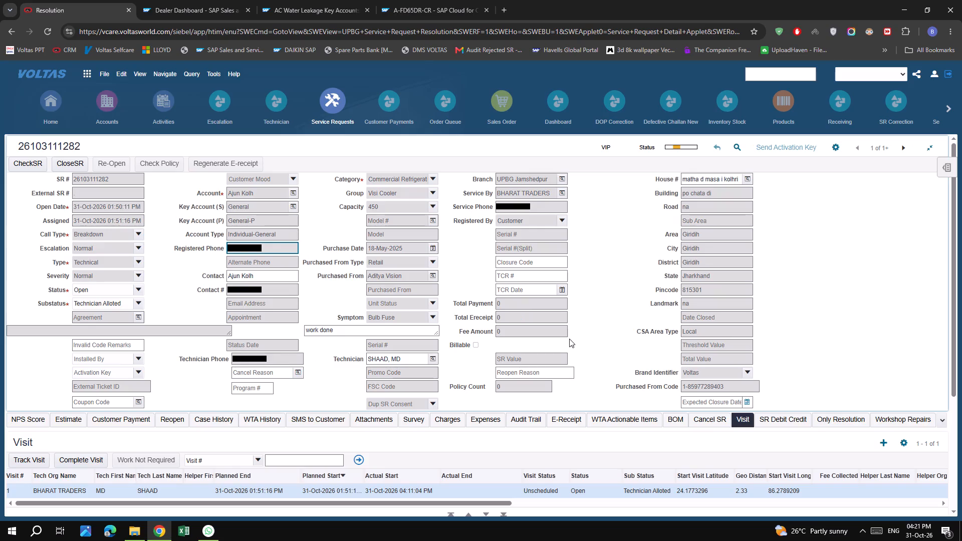
Go through the customer's earlier service requests, examining their visits and the product serial number.
click(900, 147)
click(900, 147)
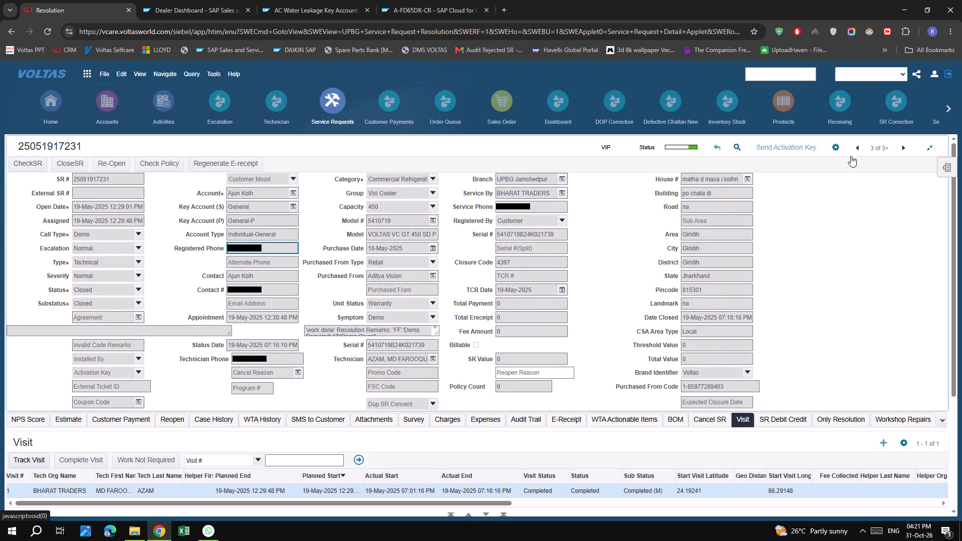
drag(542, 234, 574, 239)
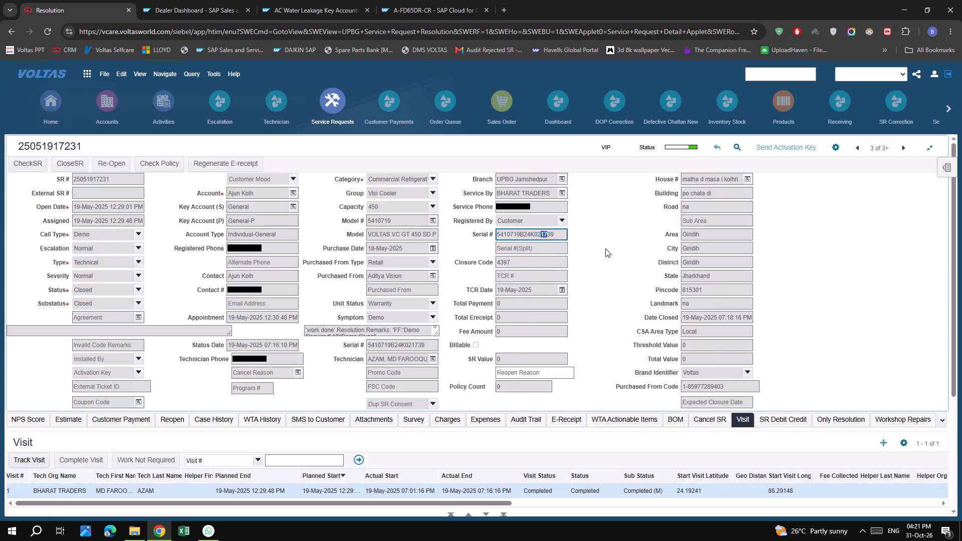
click(615, 251)
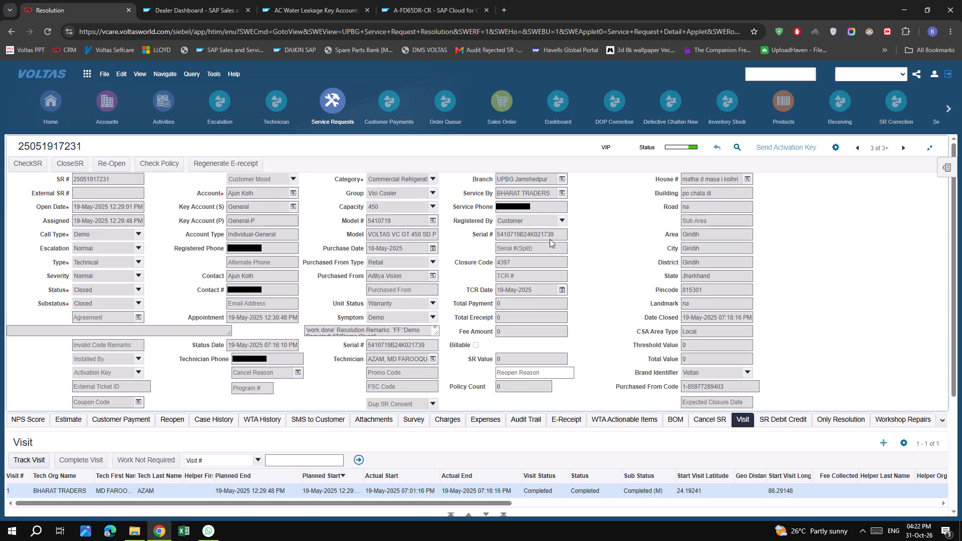
drag(545, 235, 622, 238)
click(628, 240)
click(858, 146)
click(857, 146)
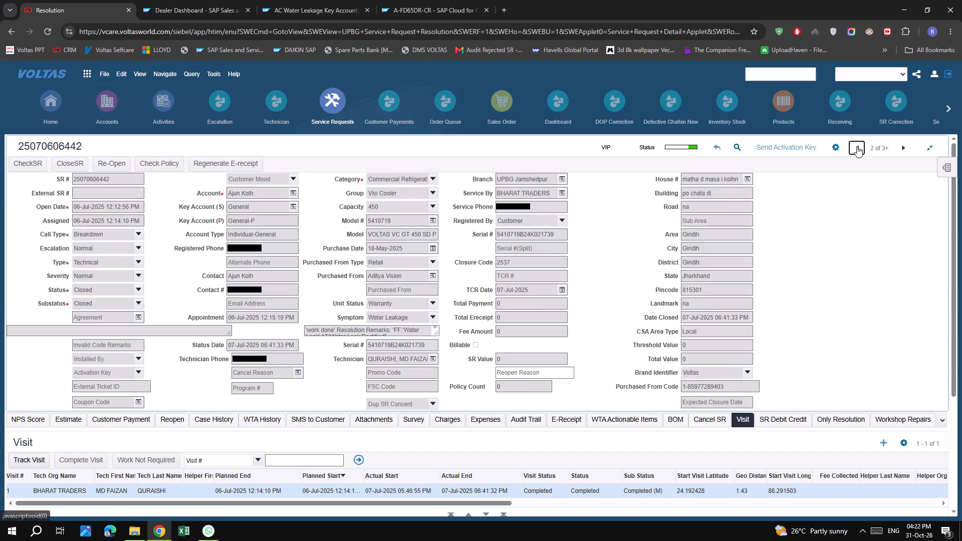
click(897, 148)
triple_click(900, 147)
click(601, 244)
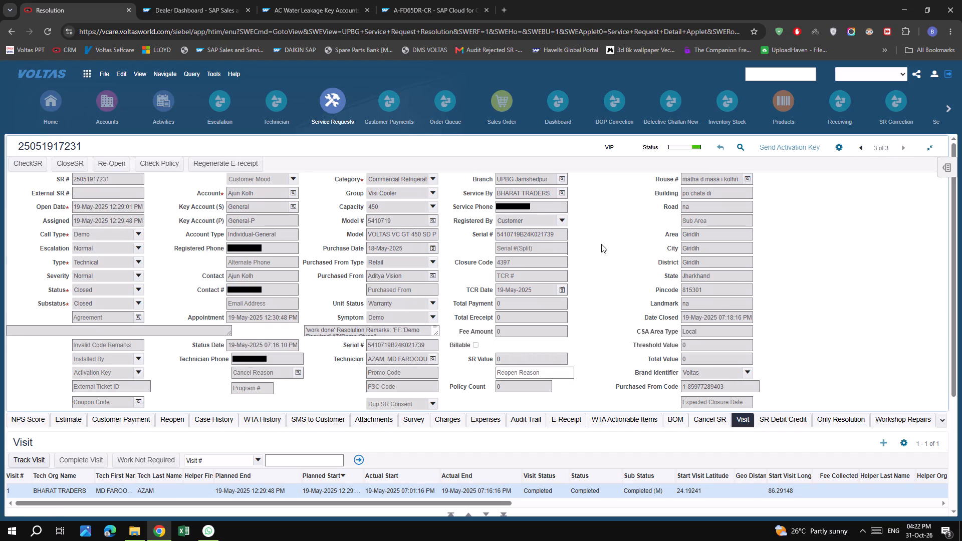
Go back to the service request list, apply the Open SRs query again and sort it by SR number in descending order.
click(326, 109)
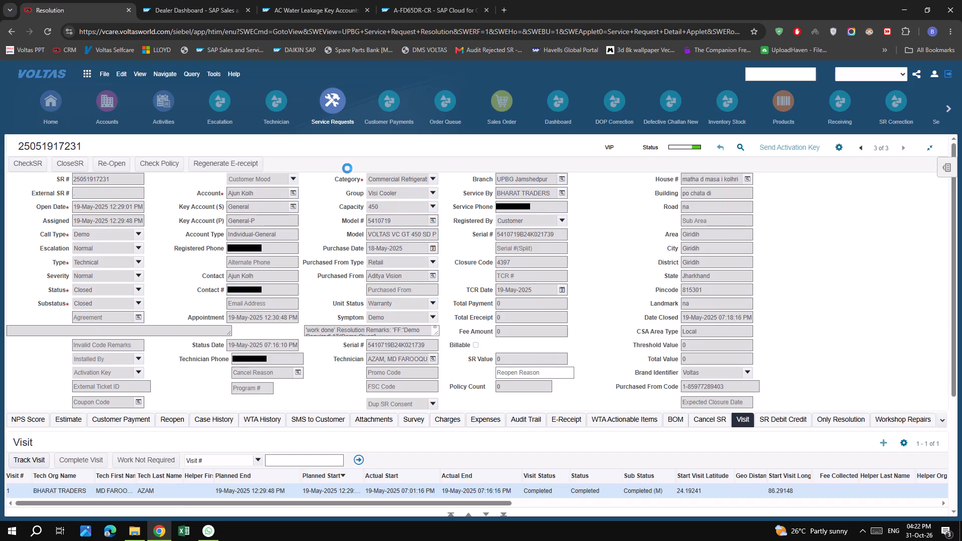
click(877, 74)
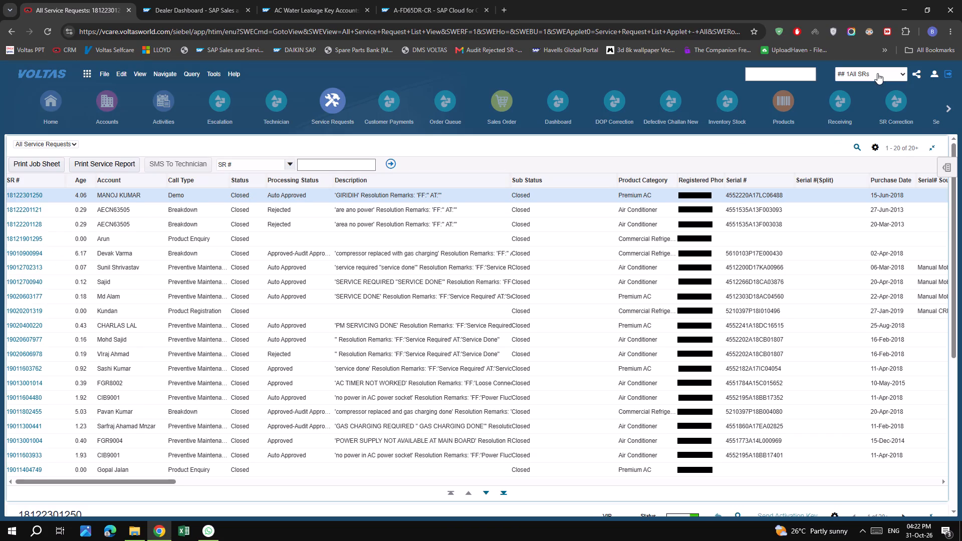
click(874, 240)
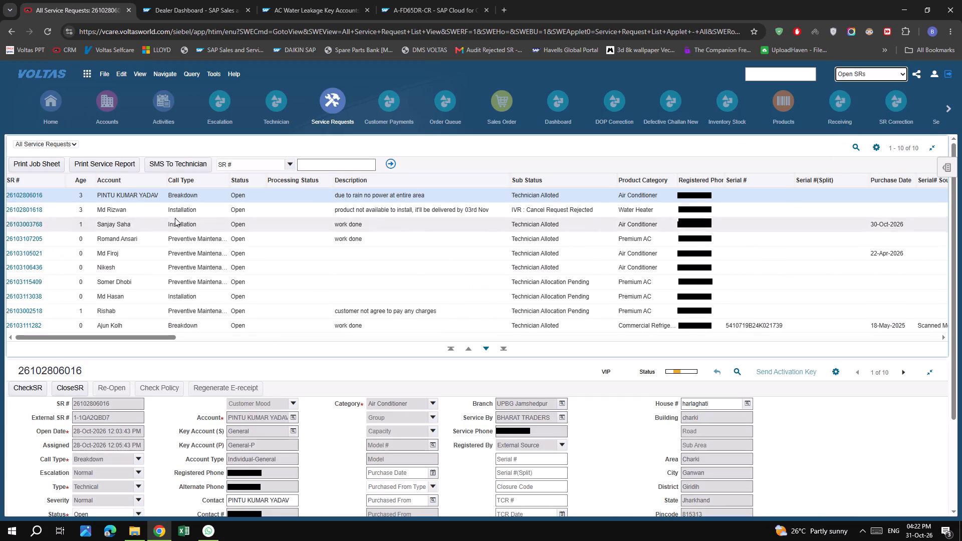
click(29, 179)
click(50, 183)
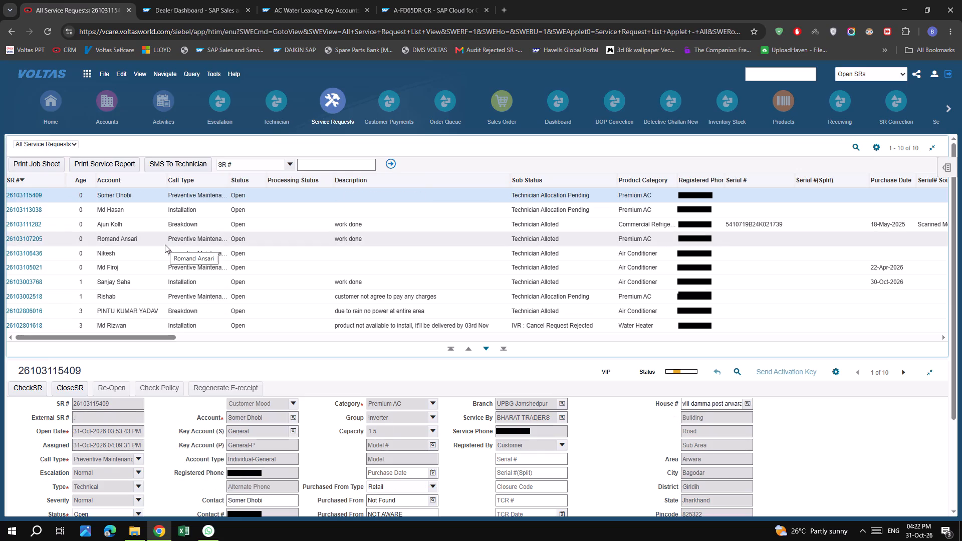
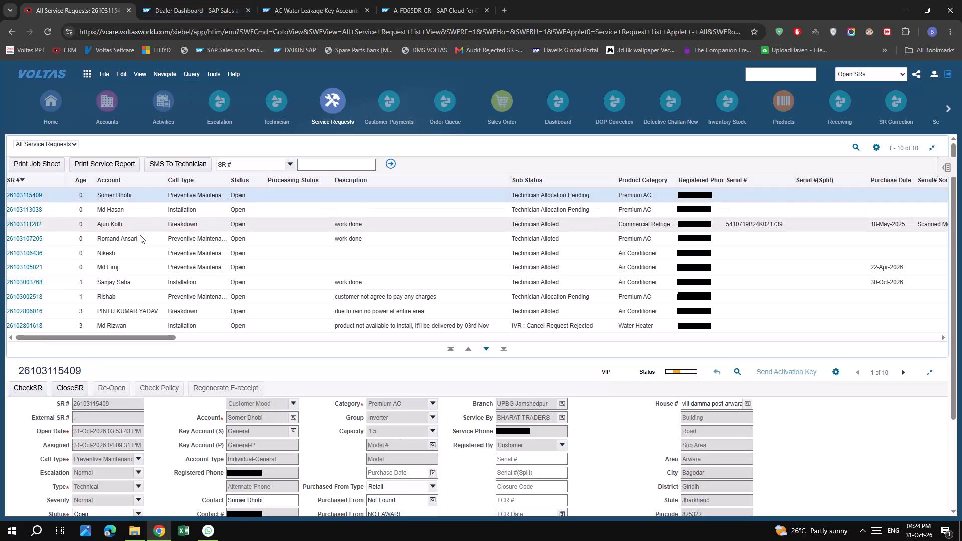
click(51, 225)
click(48, 165)
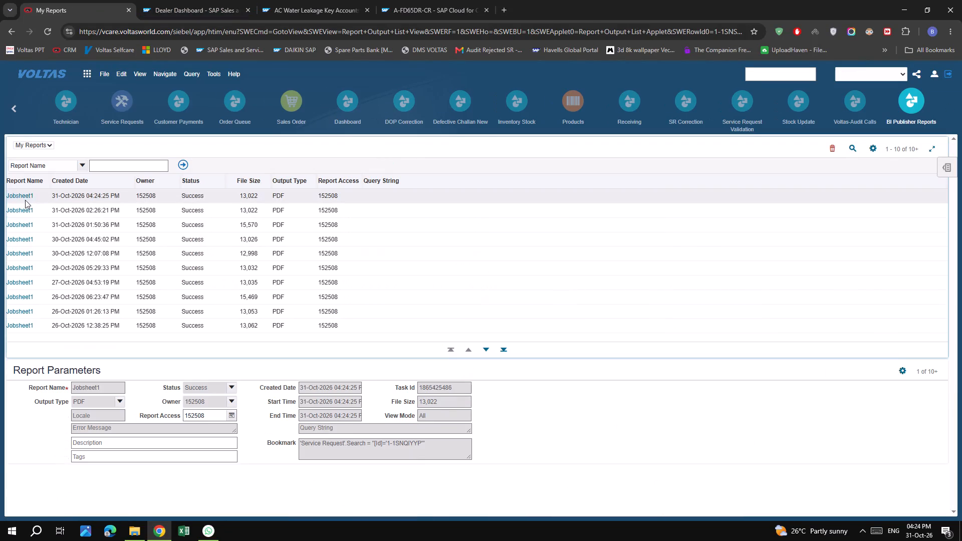
Open the newest Jobsheet1 report, created 31-Oct-2026 04:24:25 PM, for download as a PDF.
click(22, 191)
click(37, 211)
click(29, 195)
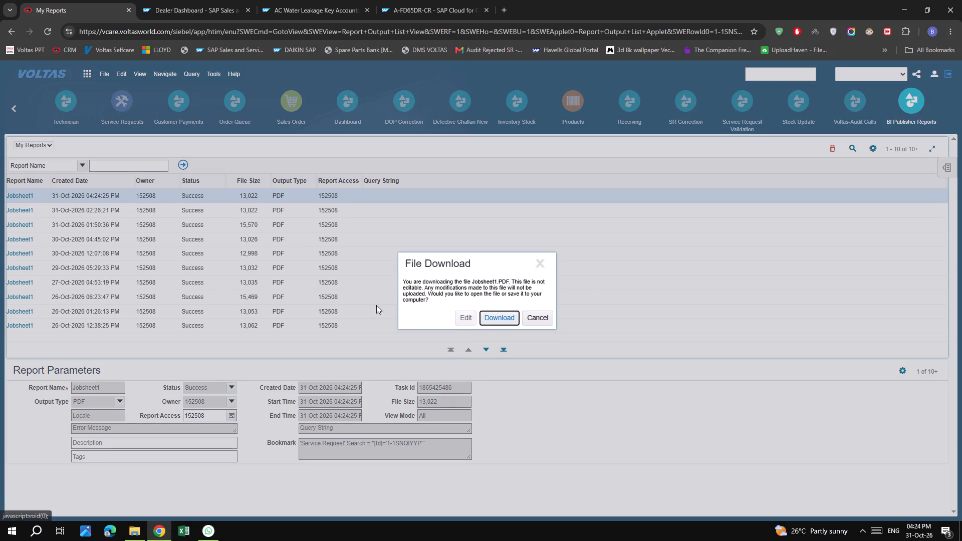
click(525, 333)
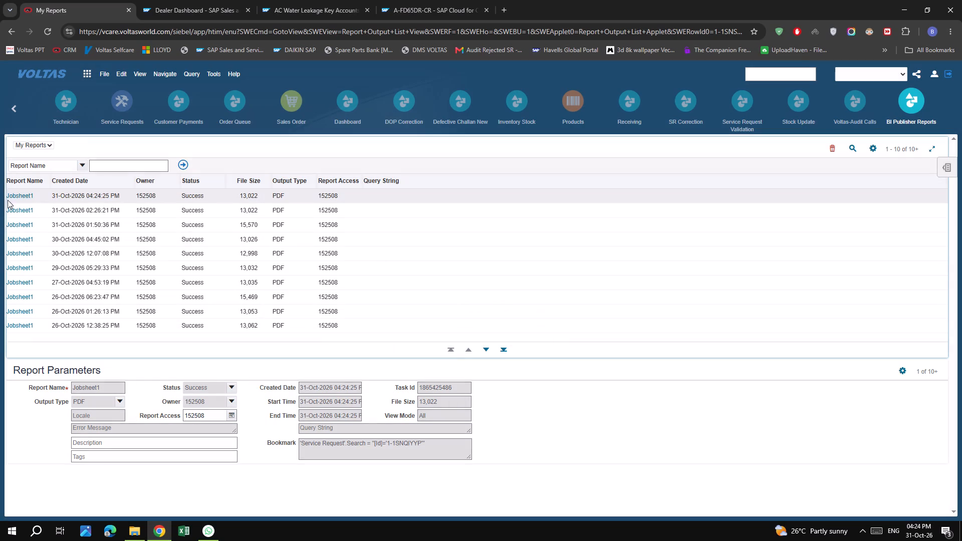
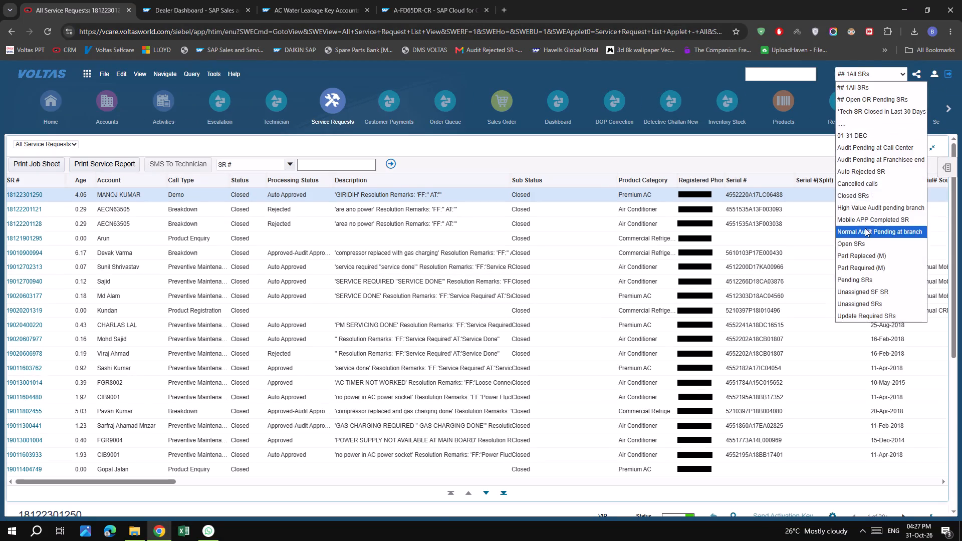
click(867, 241)
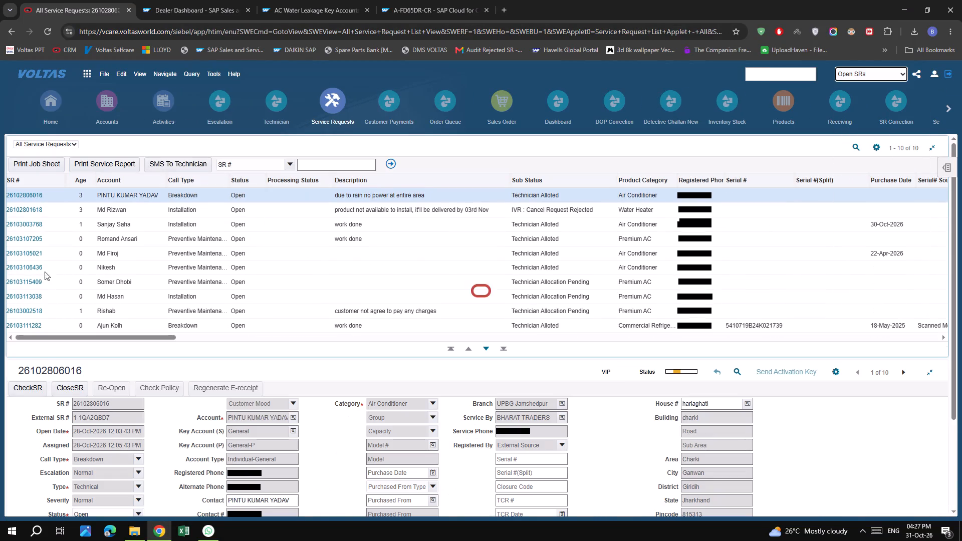
click(37, 326)
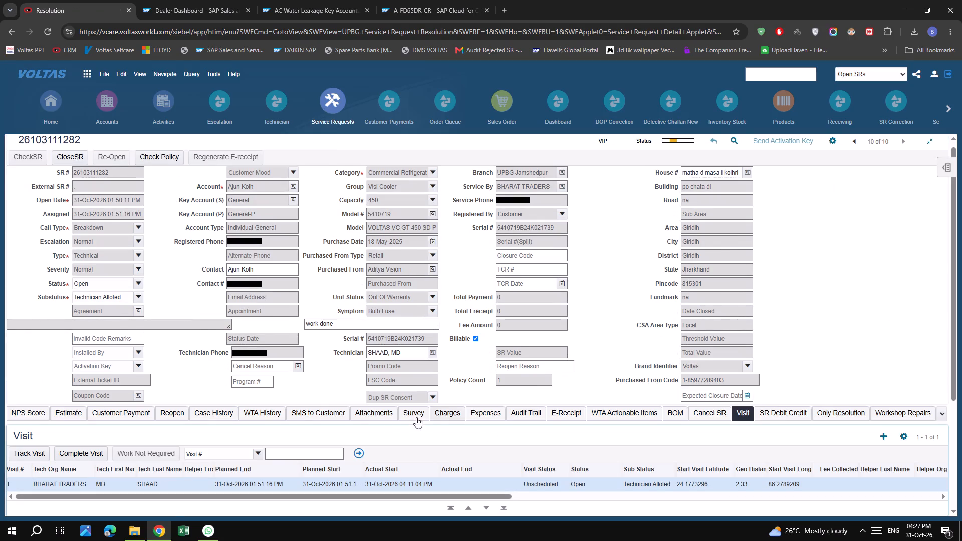
click(385, 412)
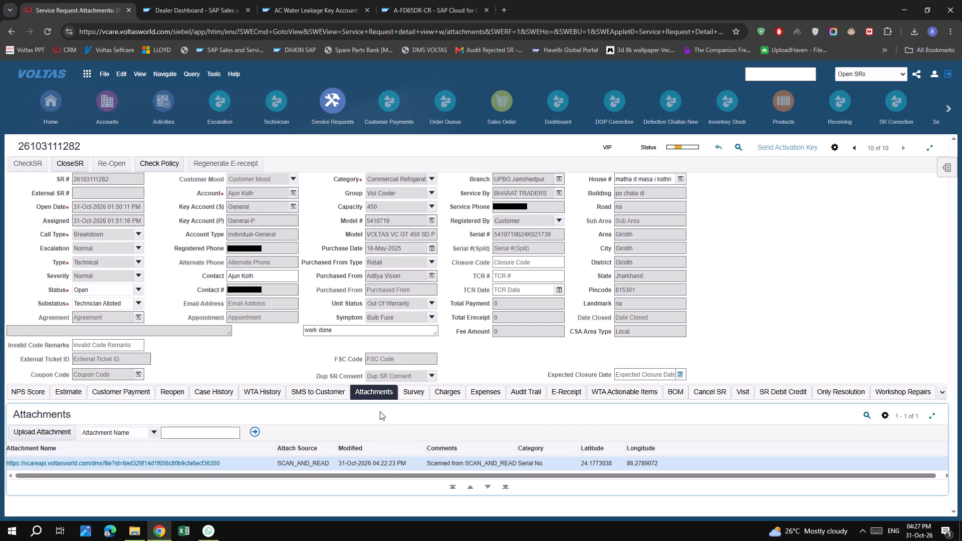
scroll(441, 316, up, 6)
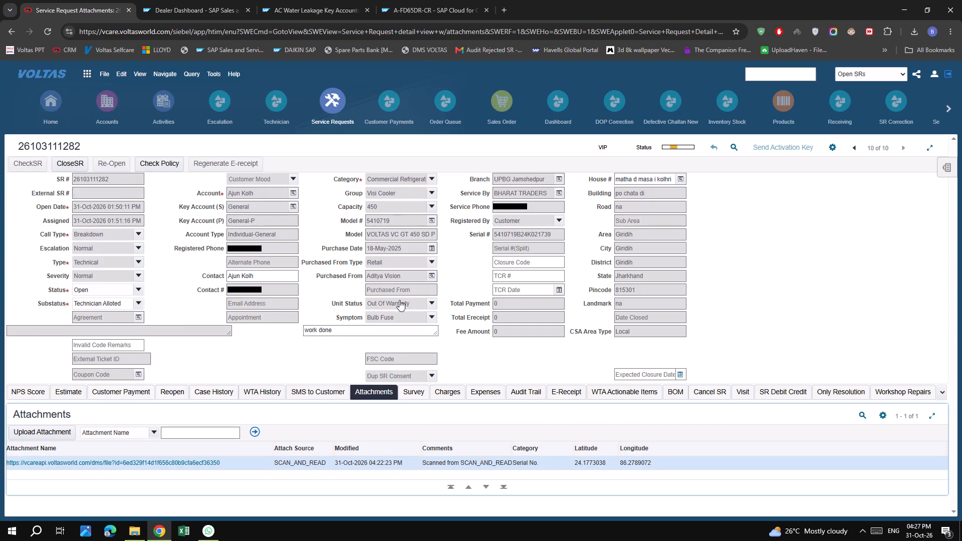
double_click(265, 247)
key(ctrl+c)
key(ctrl+c)
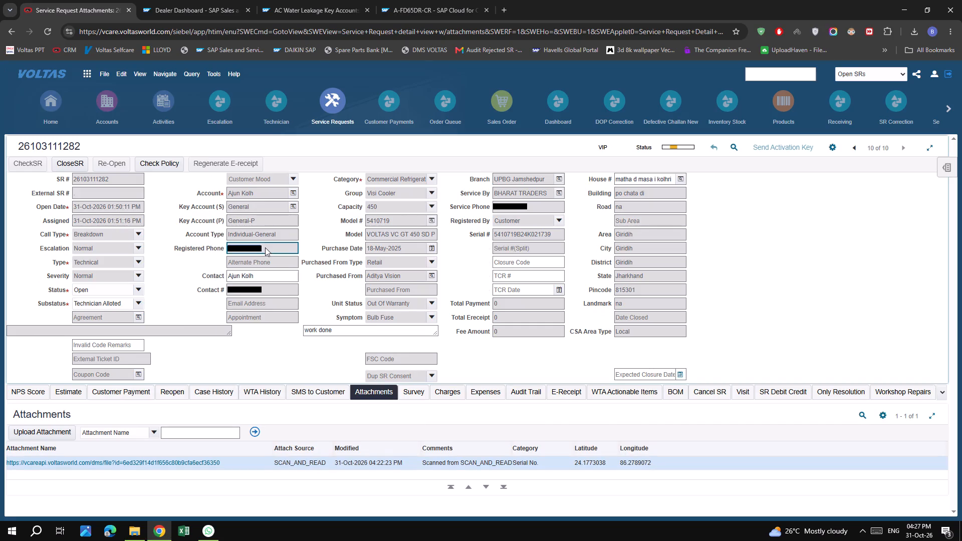
click(735, 148)
click(257, 249)
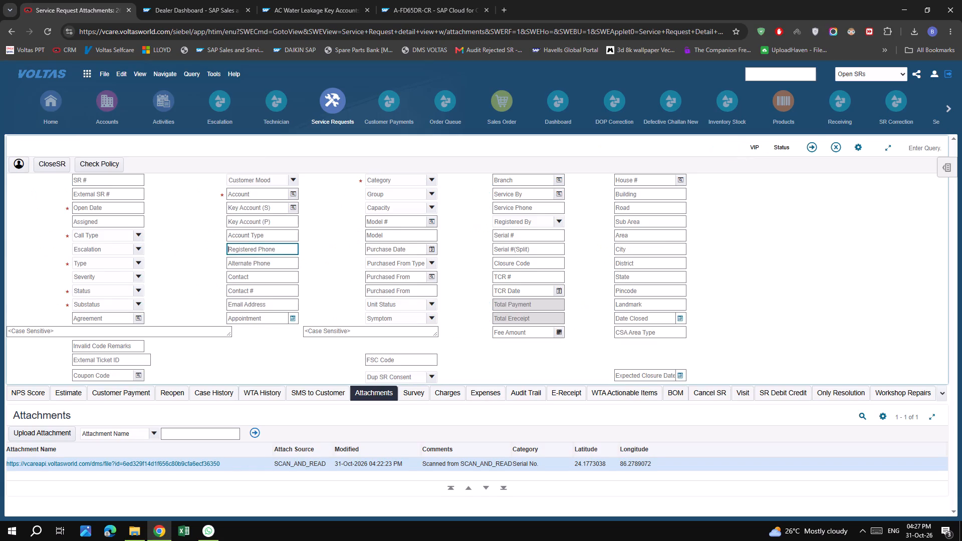
key(ctrl+v)
key(Return)
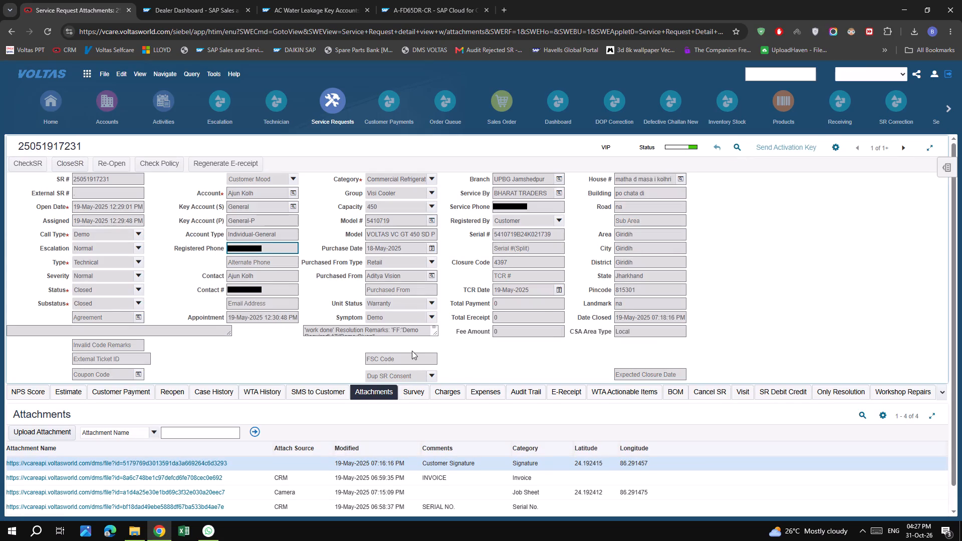
click(203, 481)
click(248, 472)
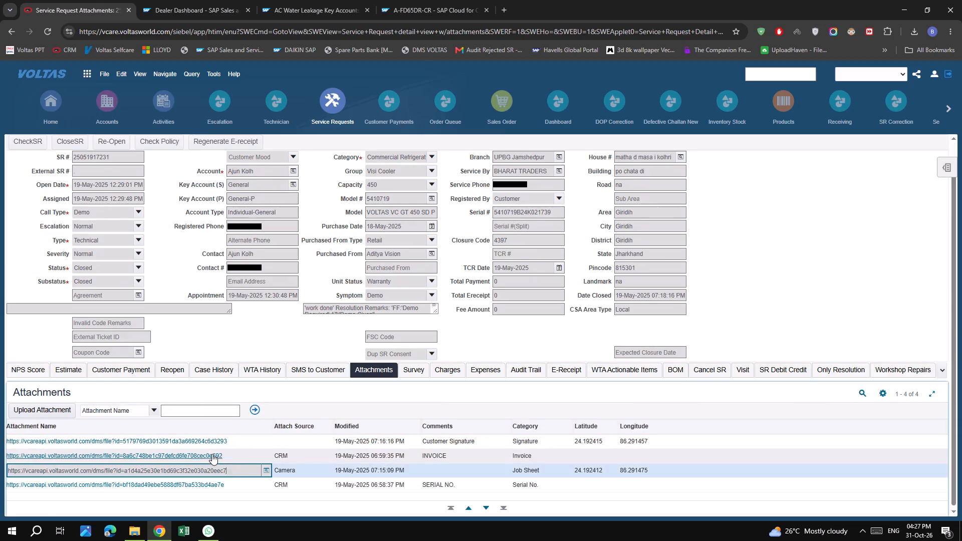
click(212, 454)
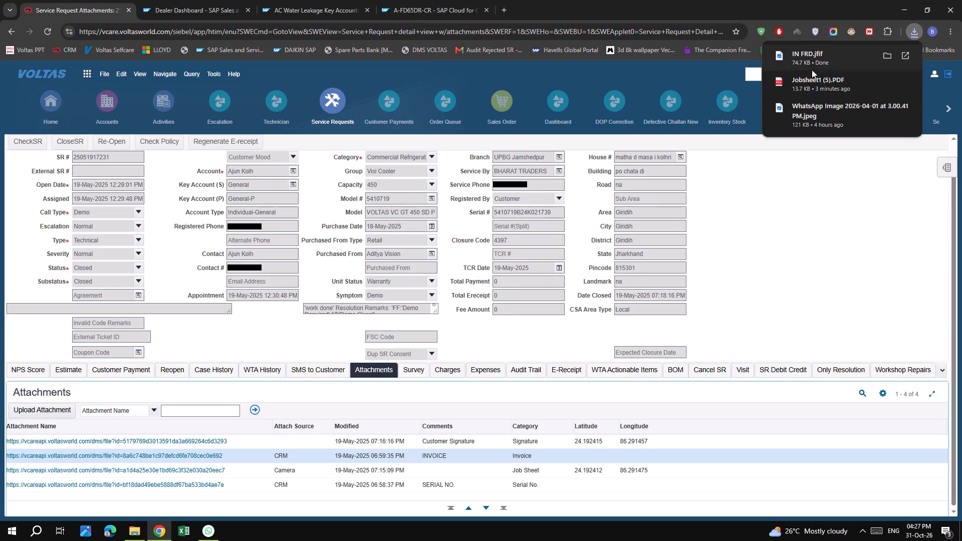
click(818, 59)
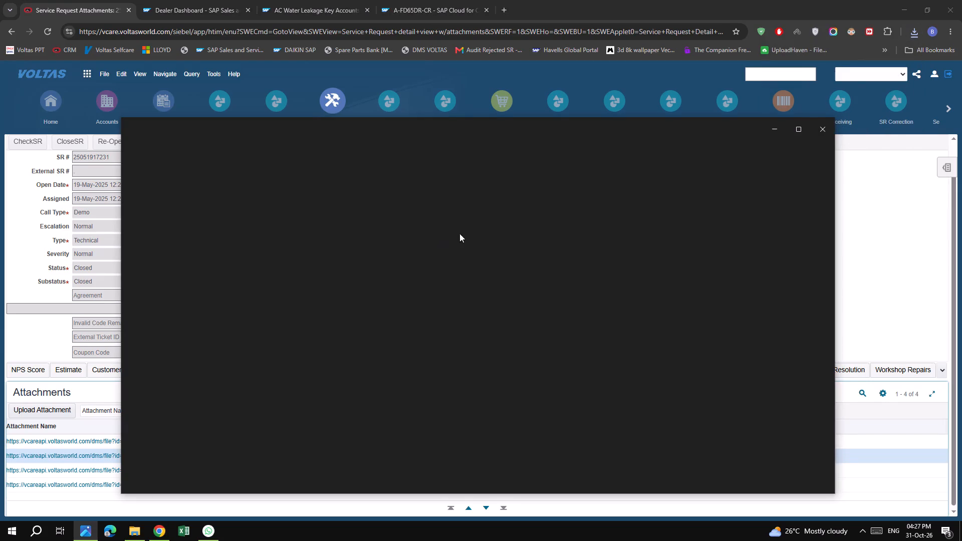
scroll(457, 220, up, 6)
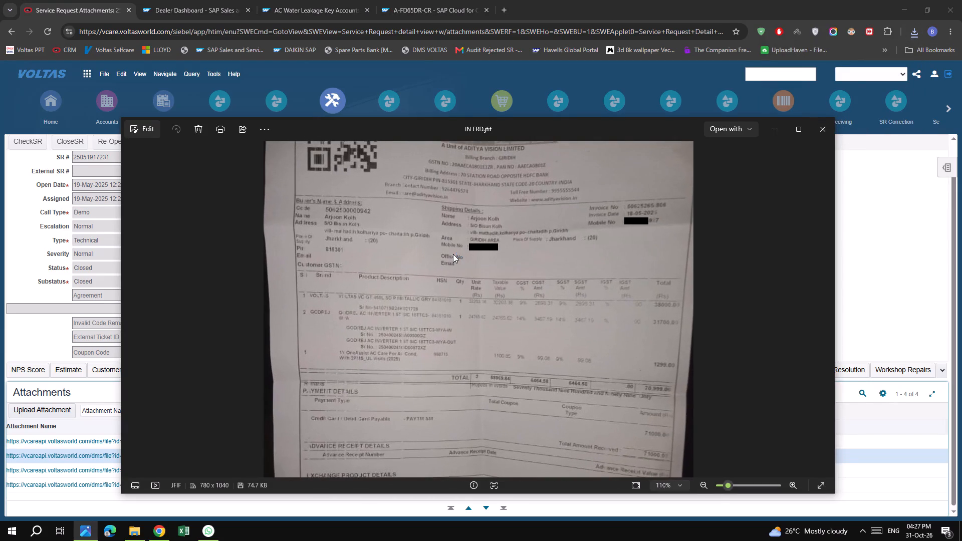
drag(453, 254, 454, 281)
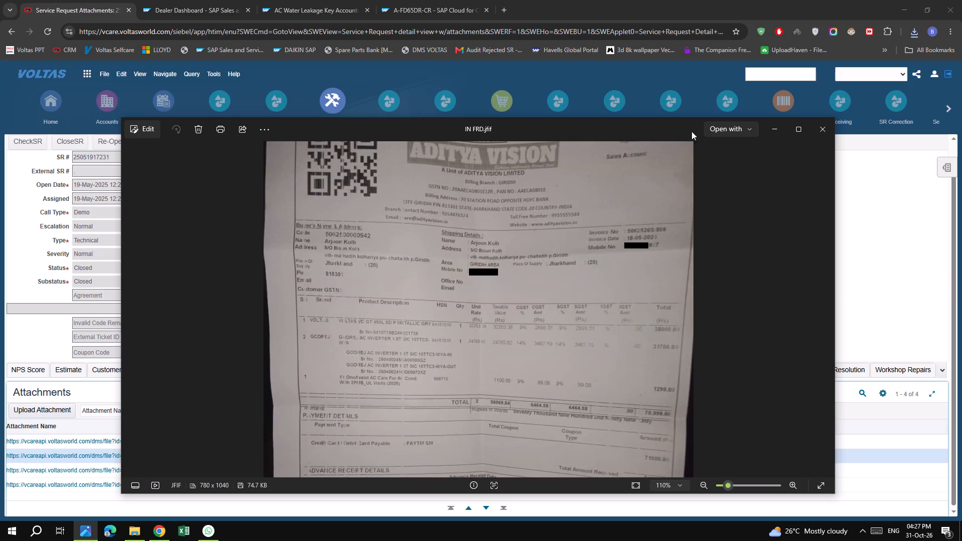
click(819, 131)
scroll(543, 299, up, 7)
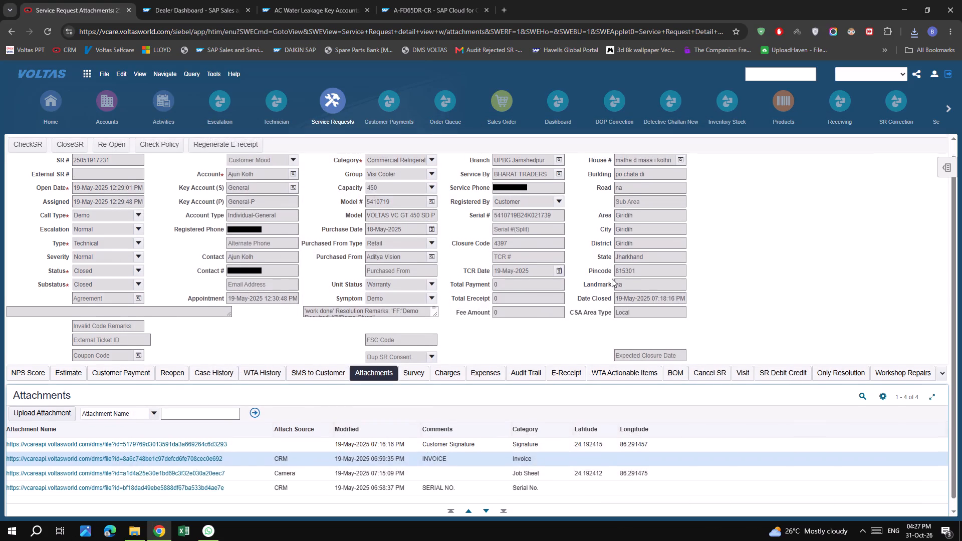
click(328, 96)
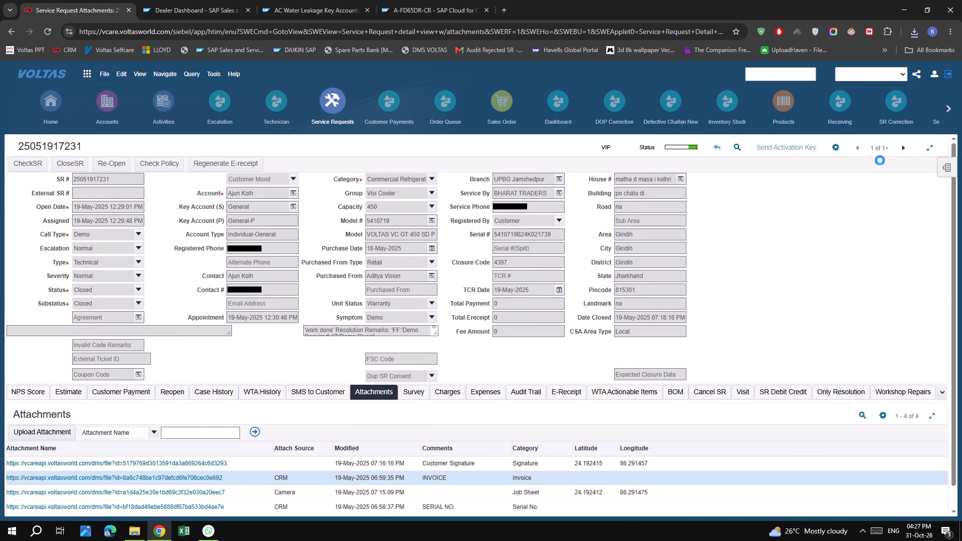
click(884, 74)
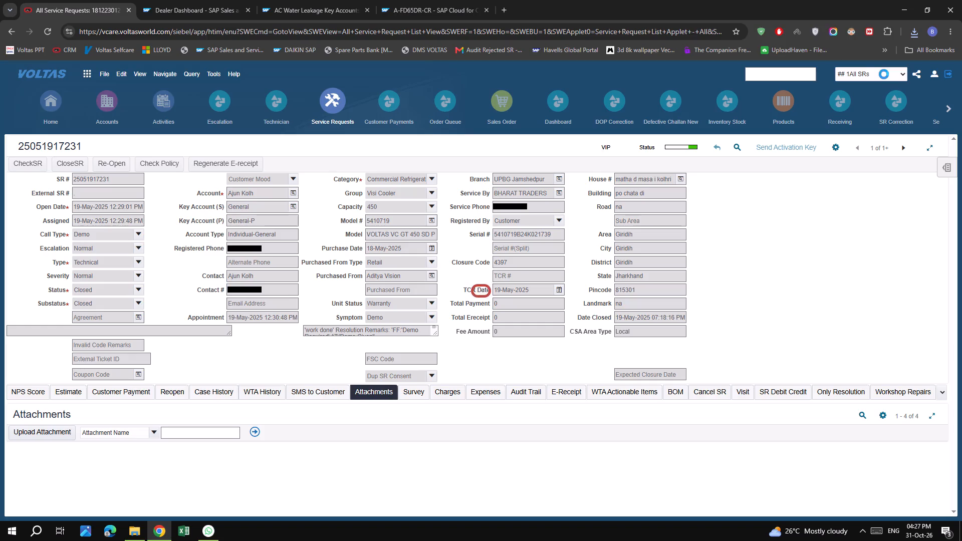
click(872, 74)
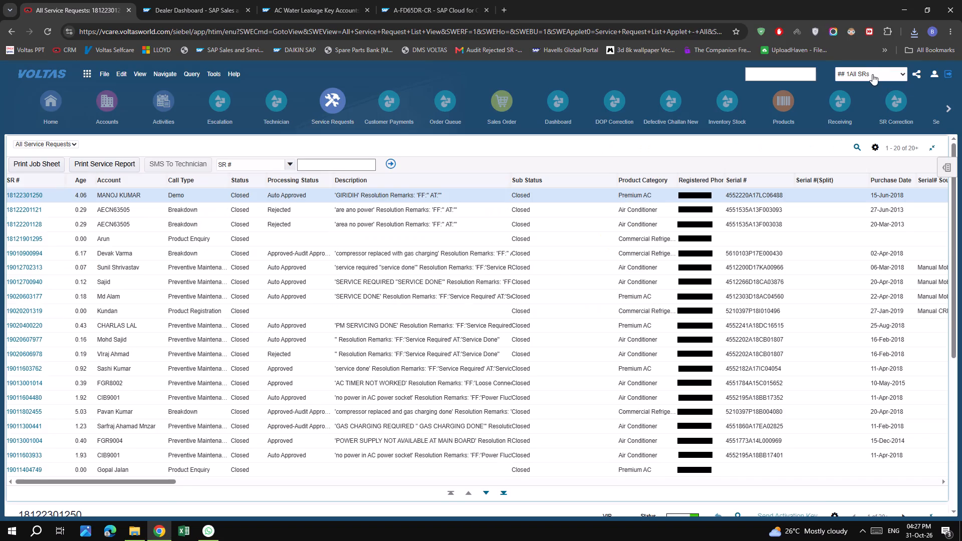
click(876, 71)
click(873, 243)
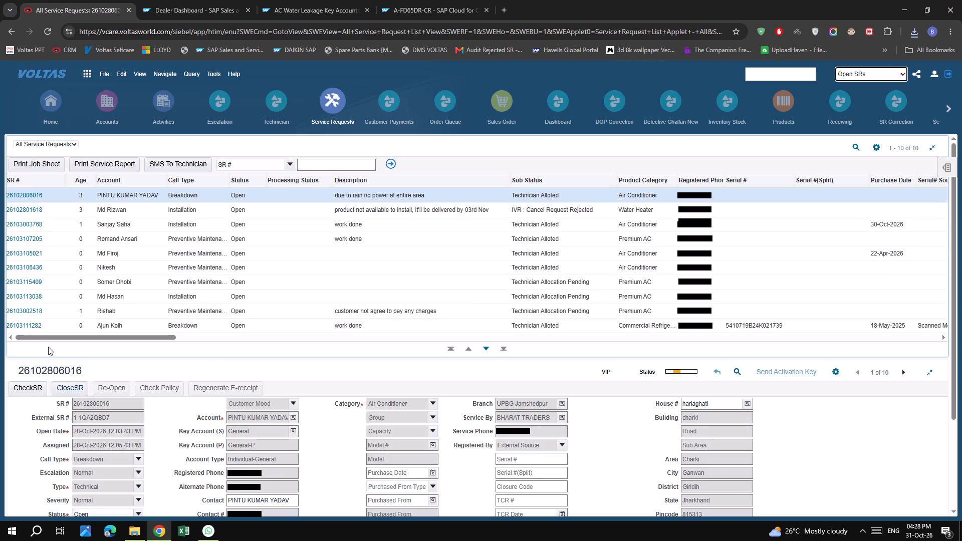
click(39, 324)
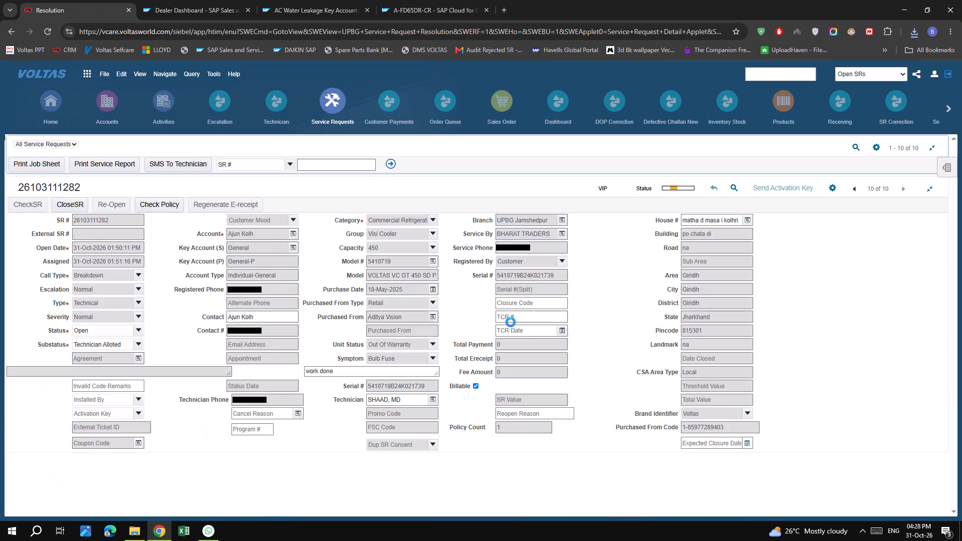
scroll(505, 358, down, 5)
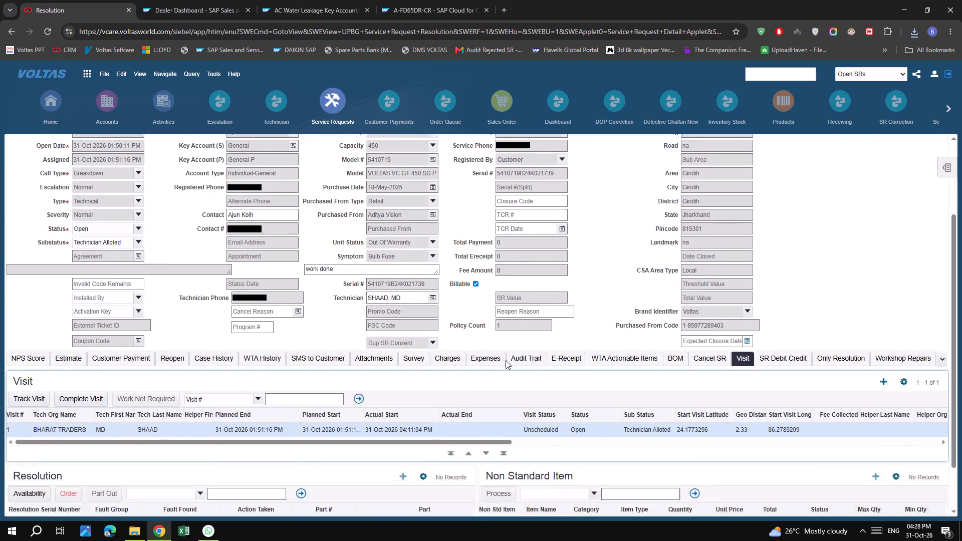
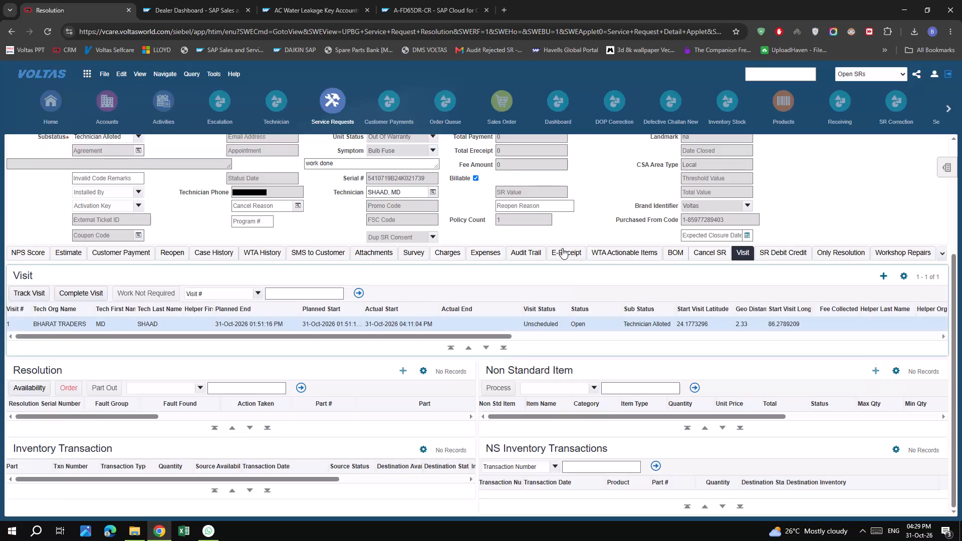
click(49, 29)
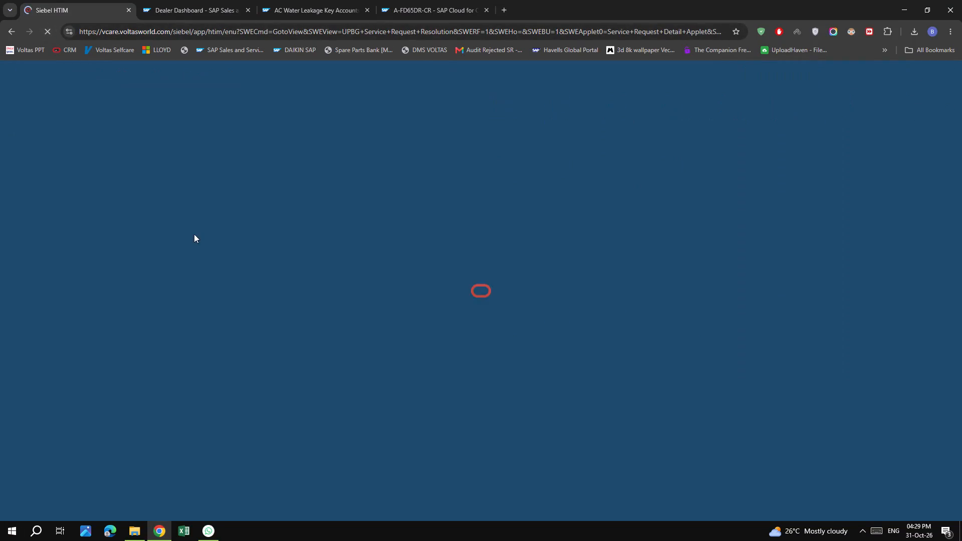
scroll(250, 235, down, 3)
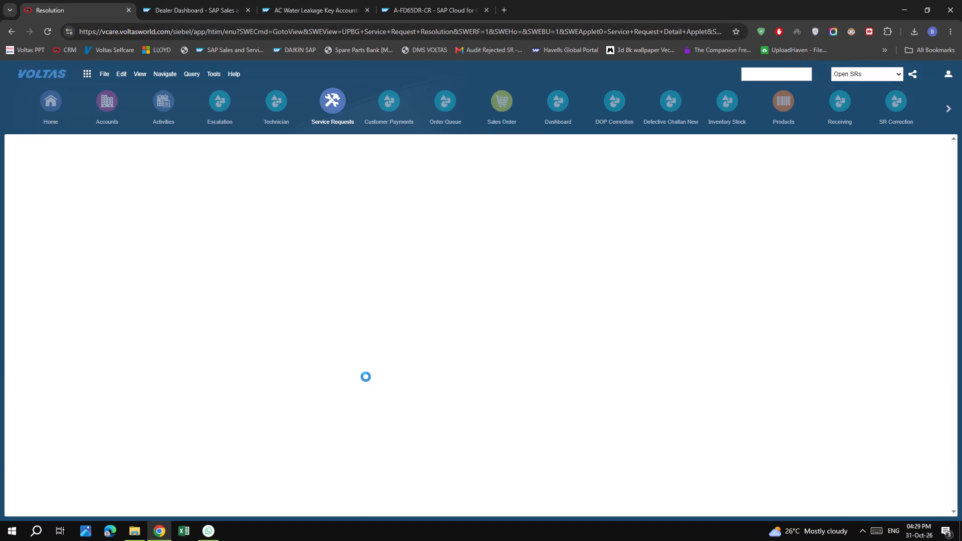
scroll(342, 409, down, 4)
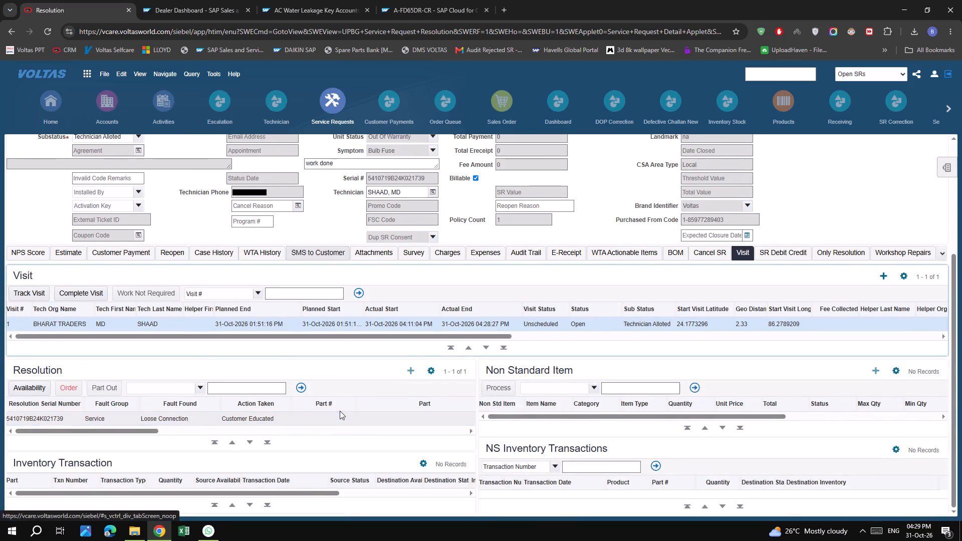
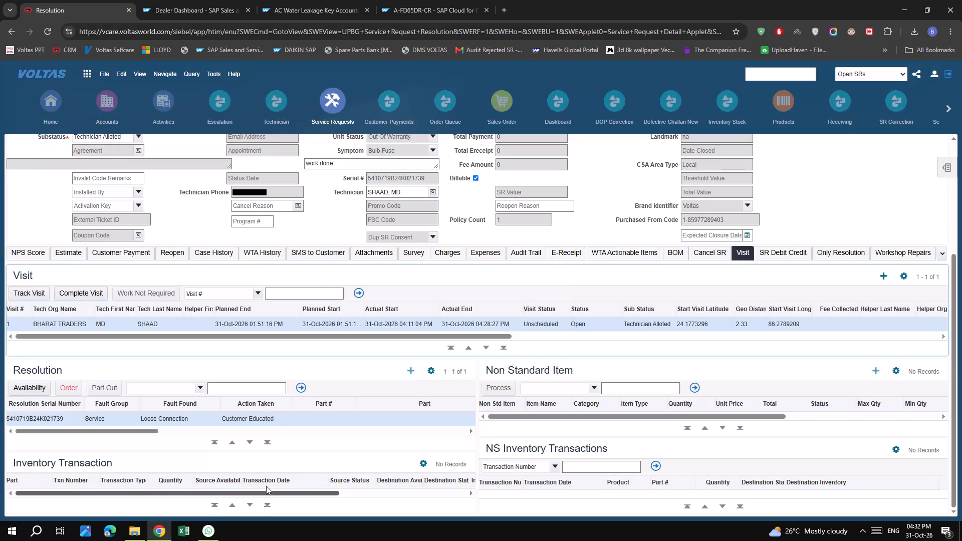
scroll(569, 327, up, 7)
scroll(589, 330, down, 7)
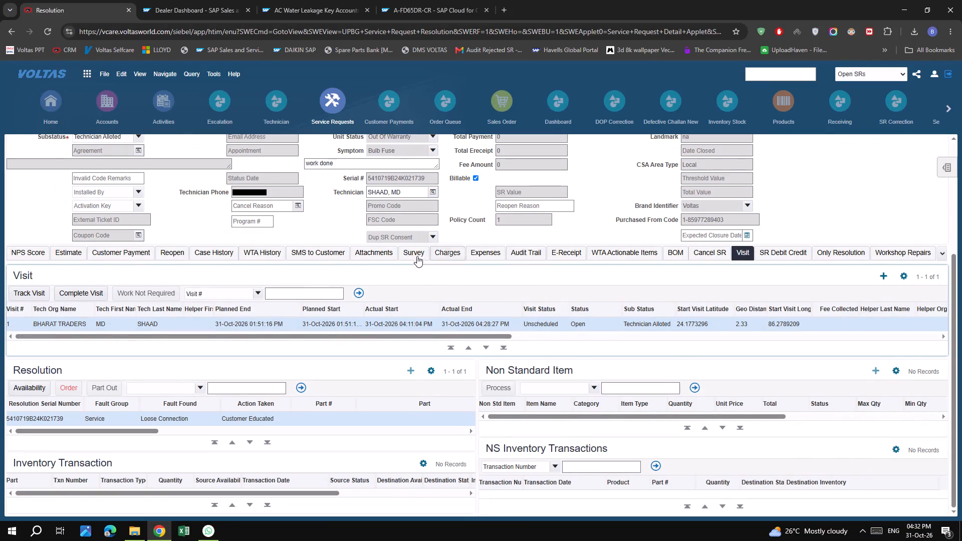
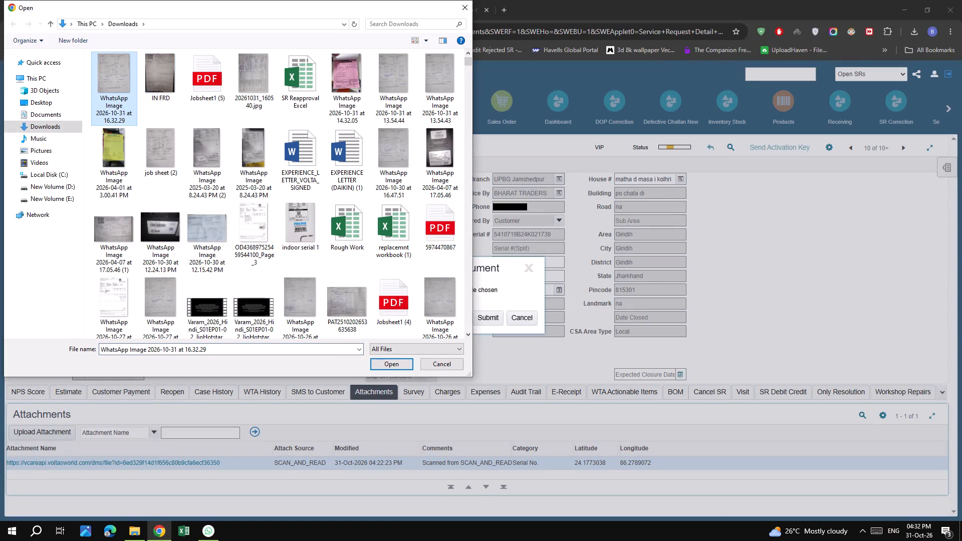
click(401, 368)
click(478, 288)
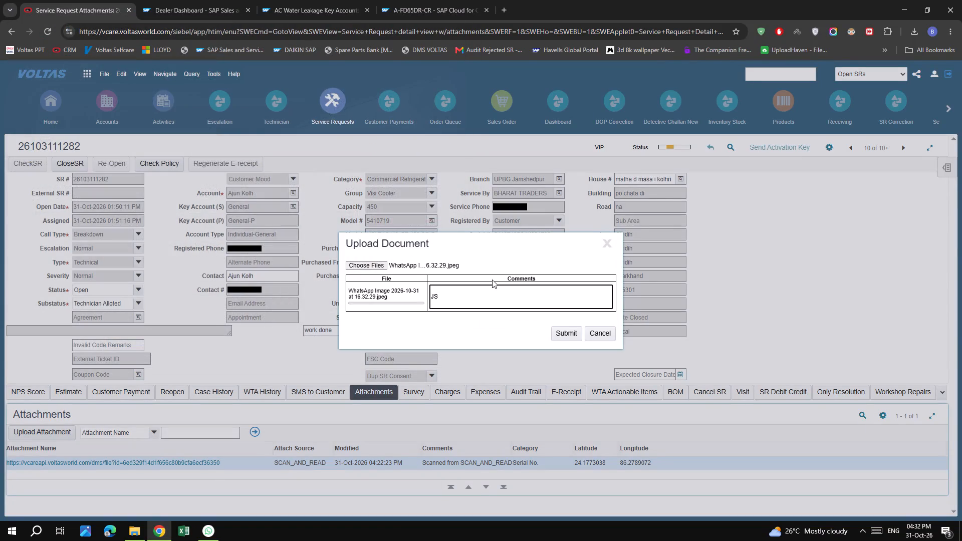
click(562, 334)
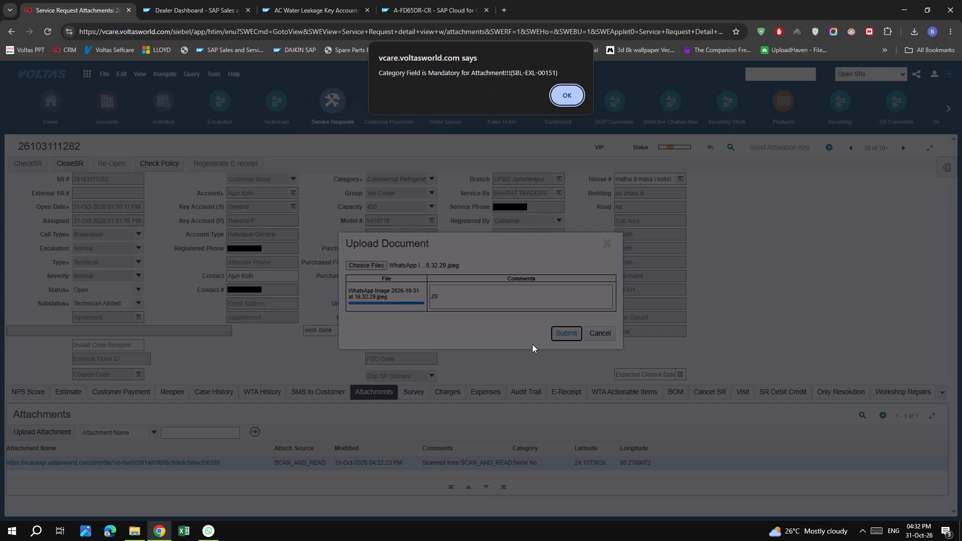
key(space)
click(541, 466)
text(JO)
key(Return)
click(253, 431)
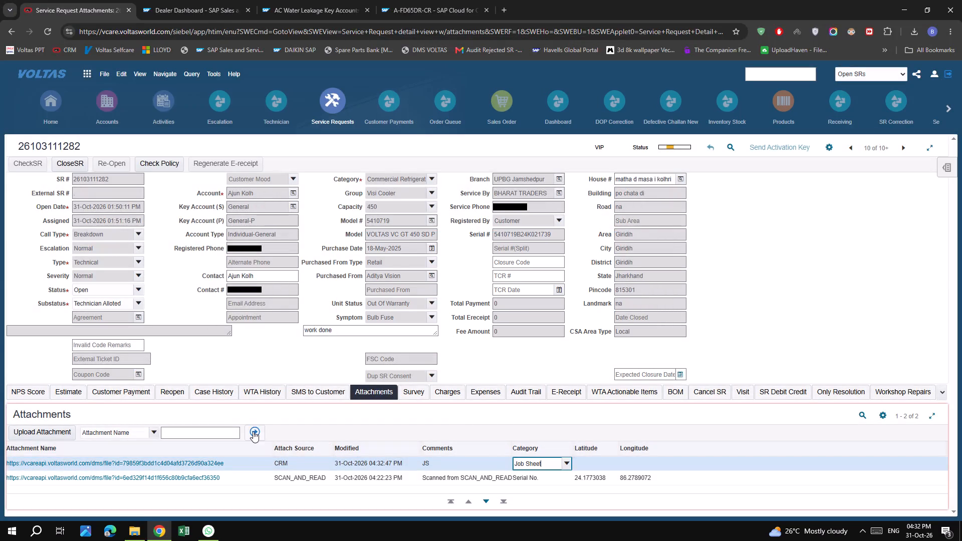
scroll(352, 419, up, 5)
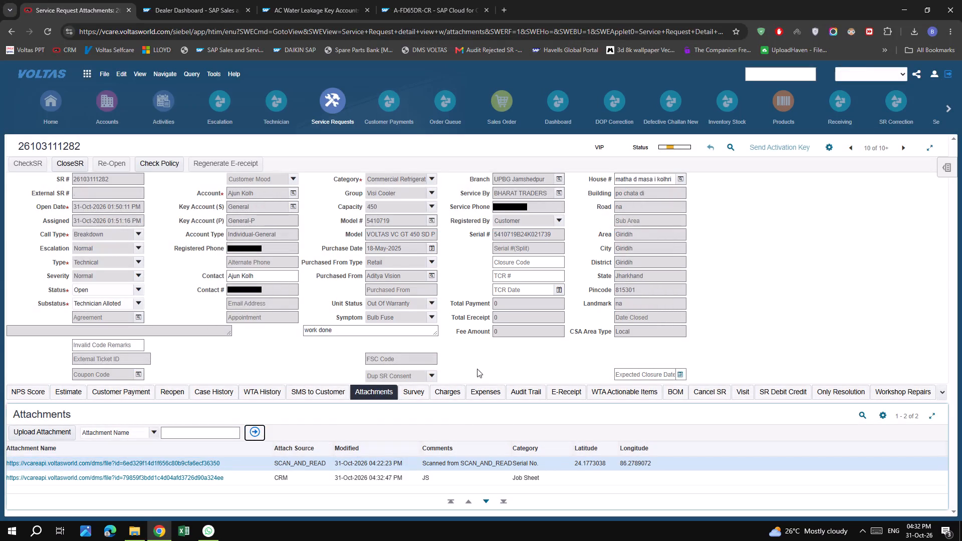
click(481, 360)
key(ctrl+s)
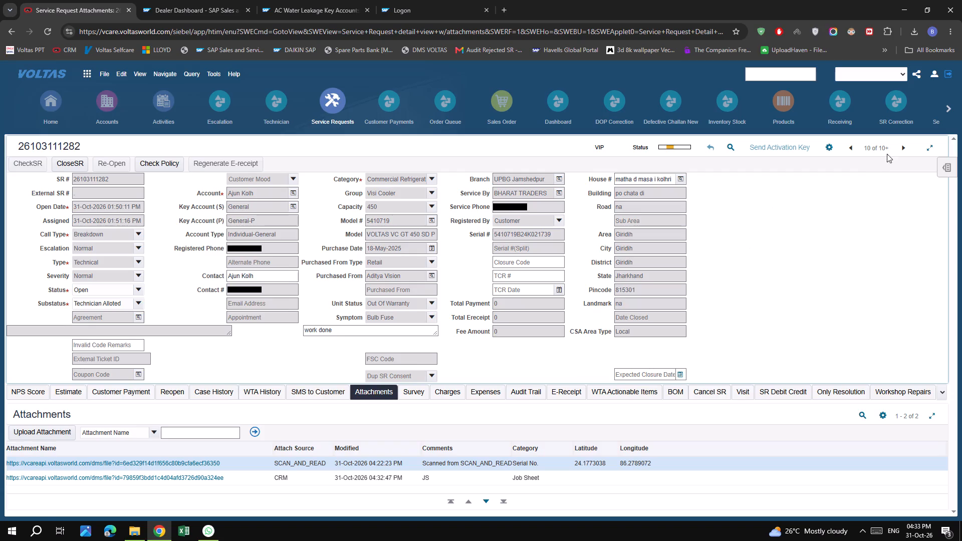
double_click(277, 244)
key(ctrl+c)
key(ctrl+c)
click(732, 143)
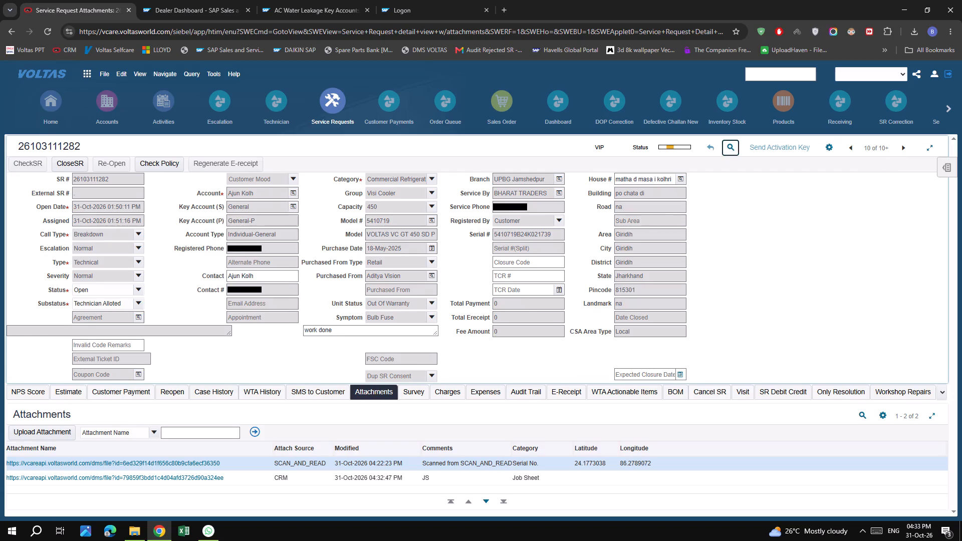
click(286, 252)
key(ctrl+v)
key(Return)
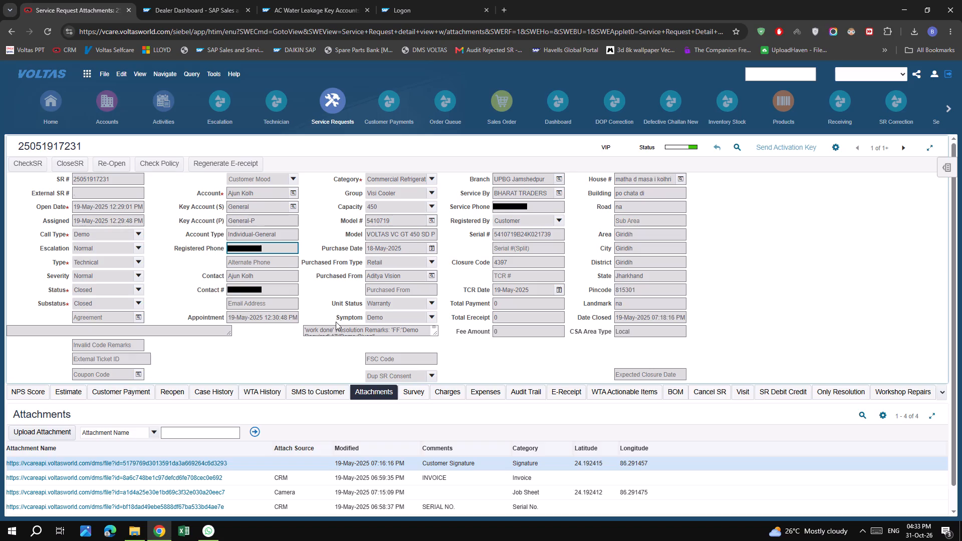
scroll(331, 354, down, 4)
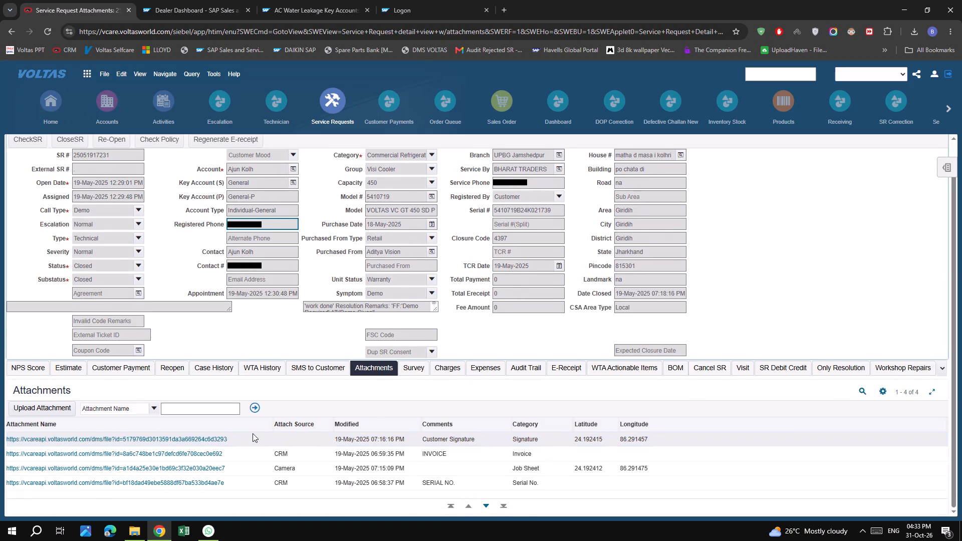
click(205, 453)
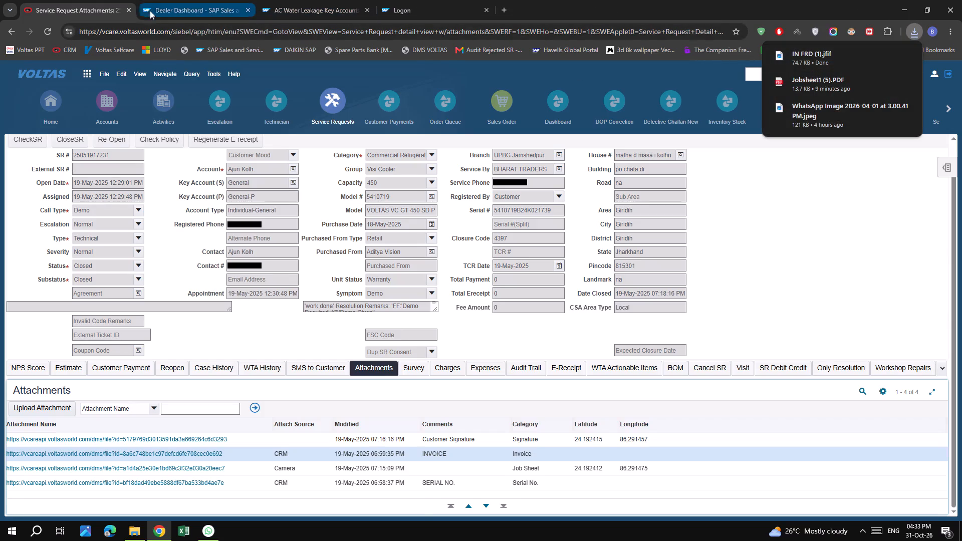
scroll(866, 239, up, 6)
double_click(863, 229)
click(897, 151)
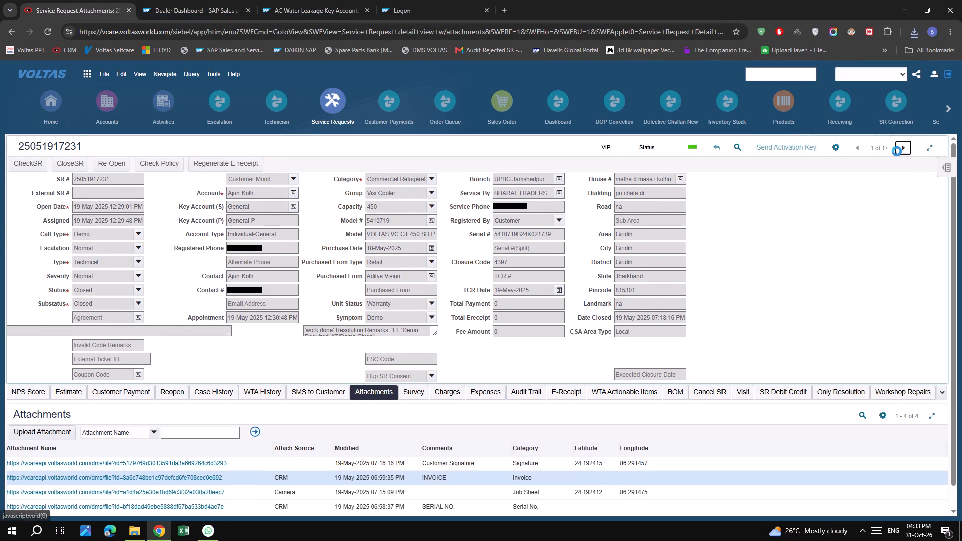
click(897, 150)
double_click(897, 150)
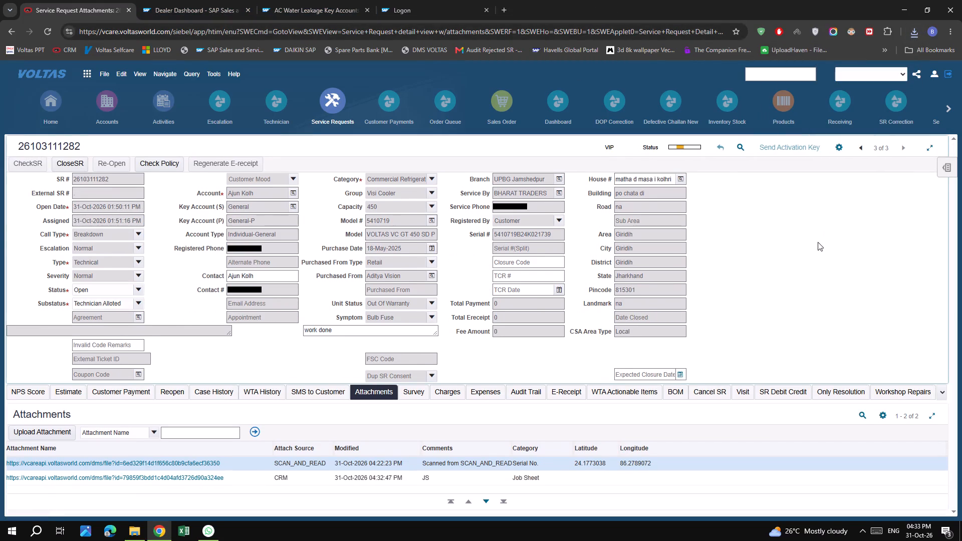
click(818, 244)
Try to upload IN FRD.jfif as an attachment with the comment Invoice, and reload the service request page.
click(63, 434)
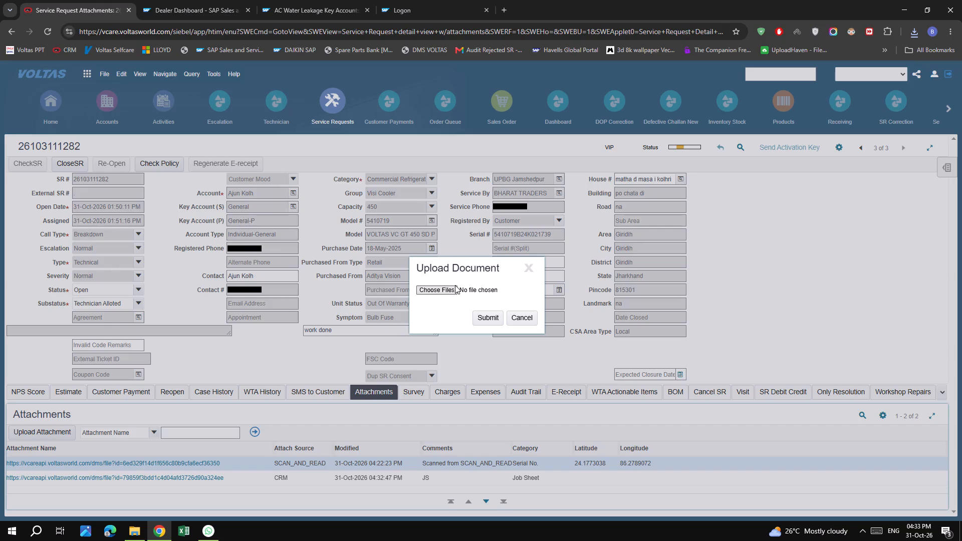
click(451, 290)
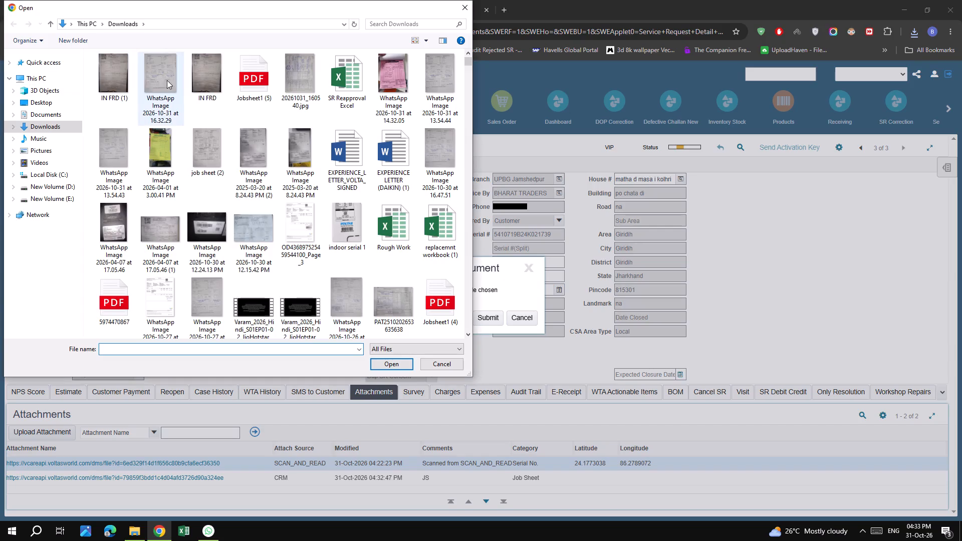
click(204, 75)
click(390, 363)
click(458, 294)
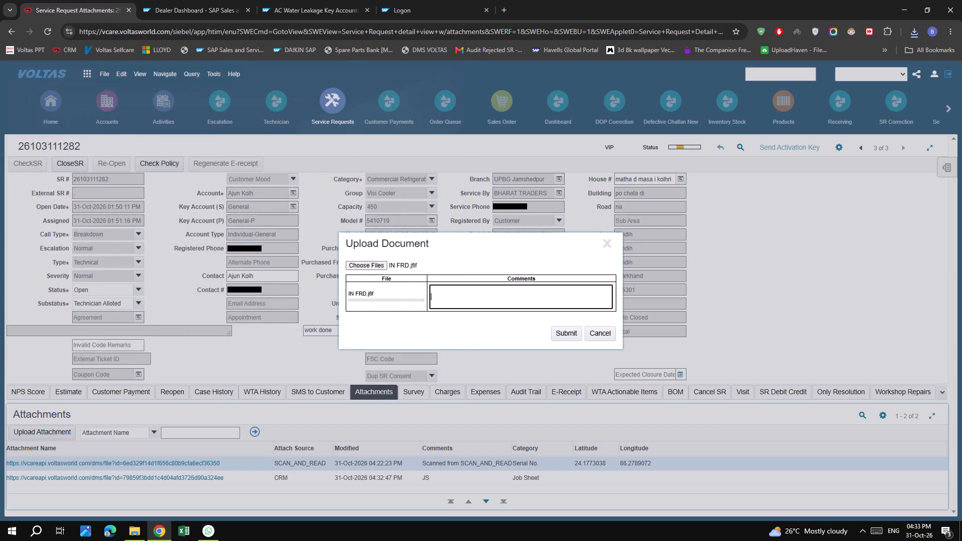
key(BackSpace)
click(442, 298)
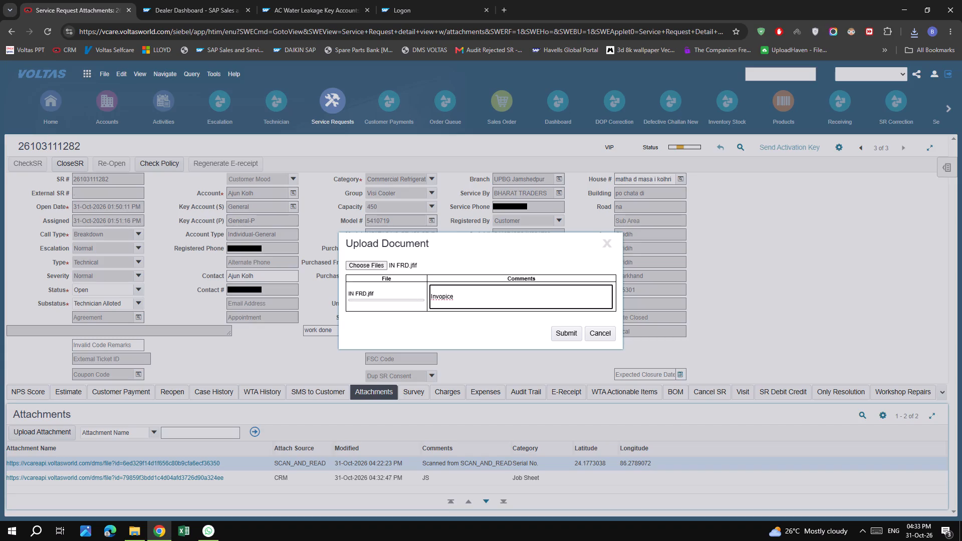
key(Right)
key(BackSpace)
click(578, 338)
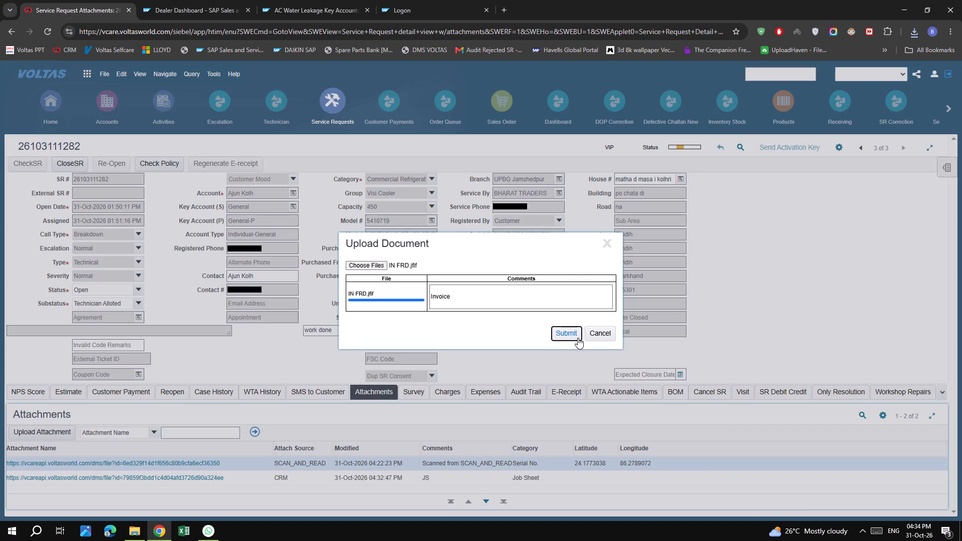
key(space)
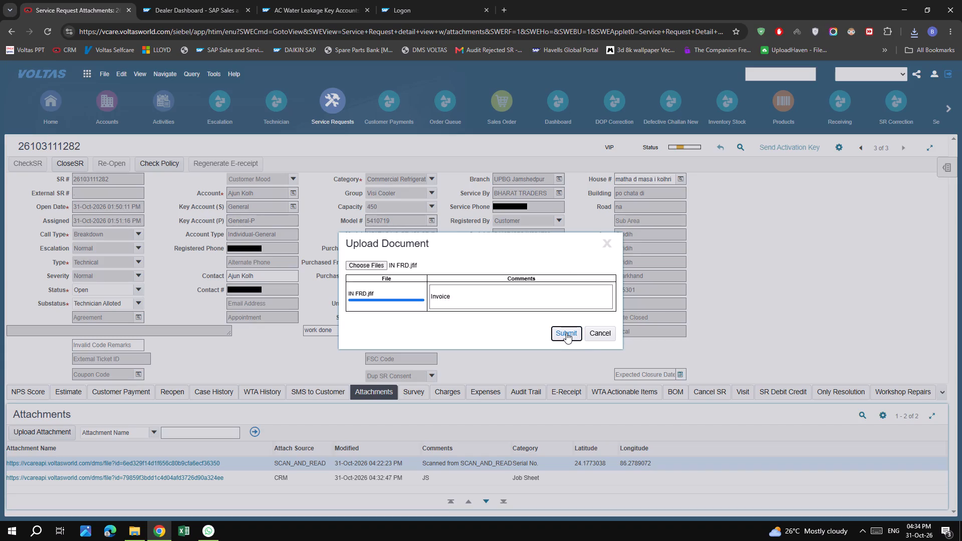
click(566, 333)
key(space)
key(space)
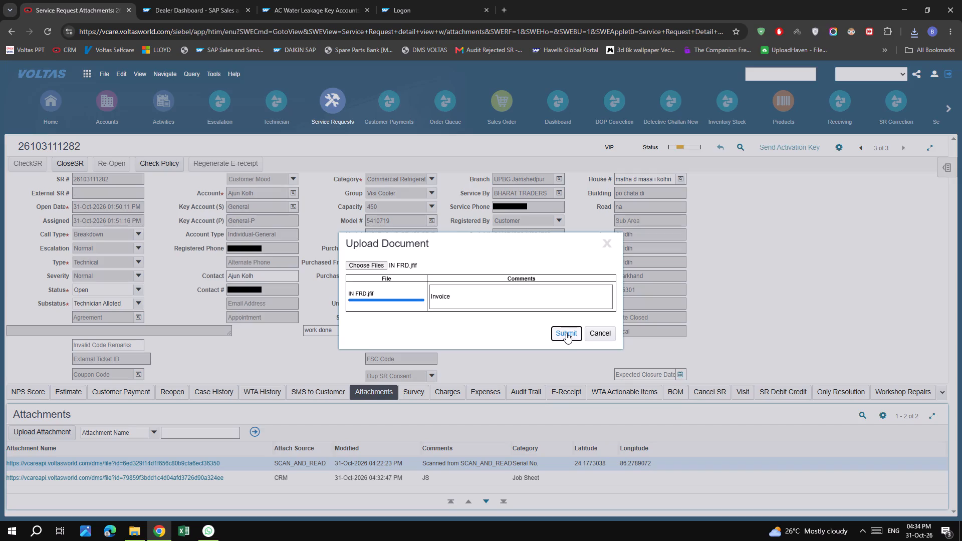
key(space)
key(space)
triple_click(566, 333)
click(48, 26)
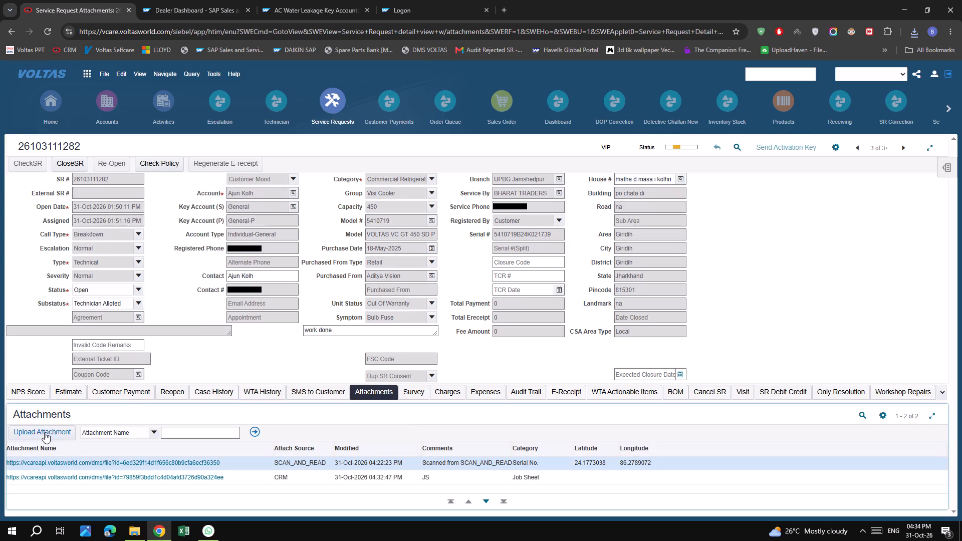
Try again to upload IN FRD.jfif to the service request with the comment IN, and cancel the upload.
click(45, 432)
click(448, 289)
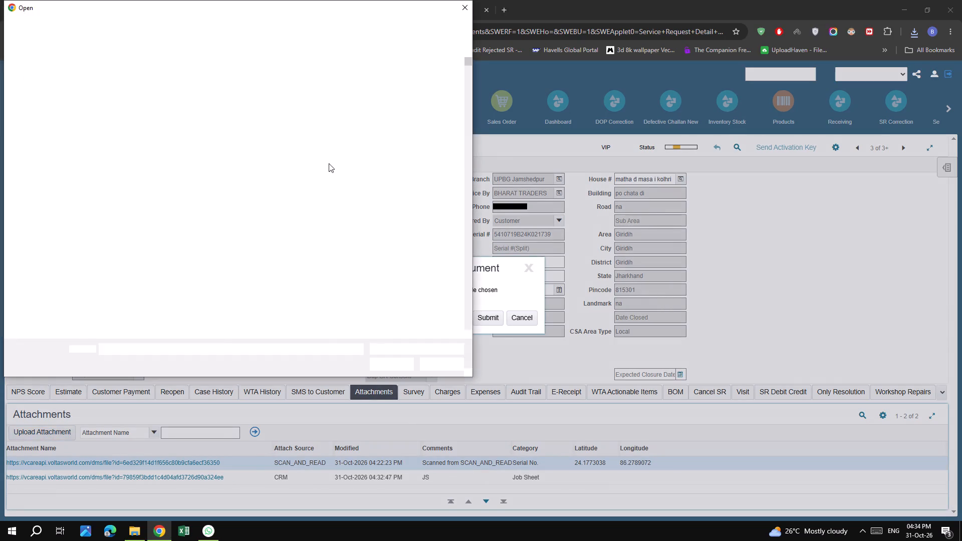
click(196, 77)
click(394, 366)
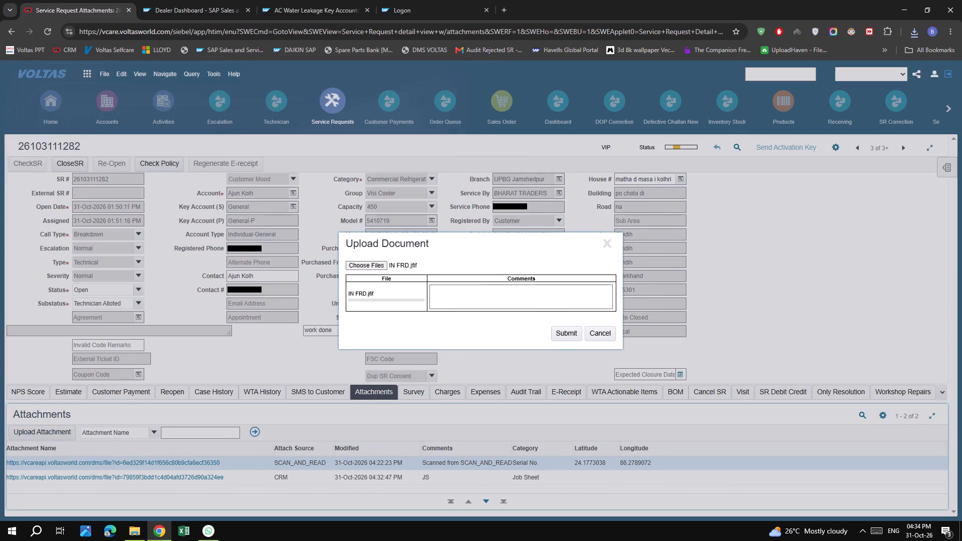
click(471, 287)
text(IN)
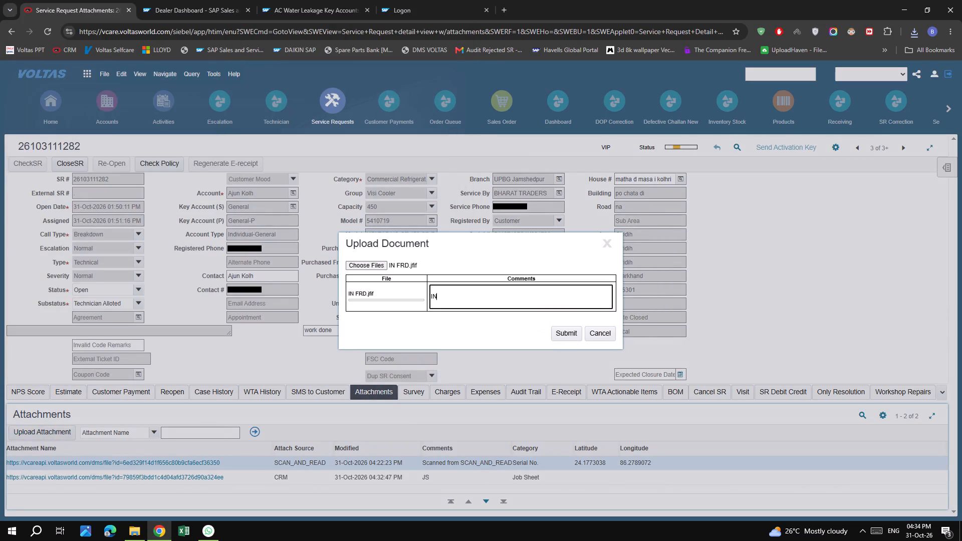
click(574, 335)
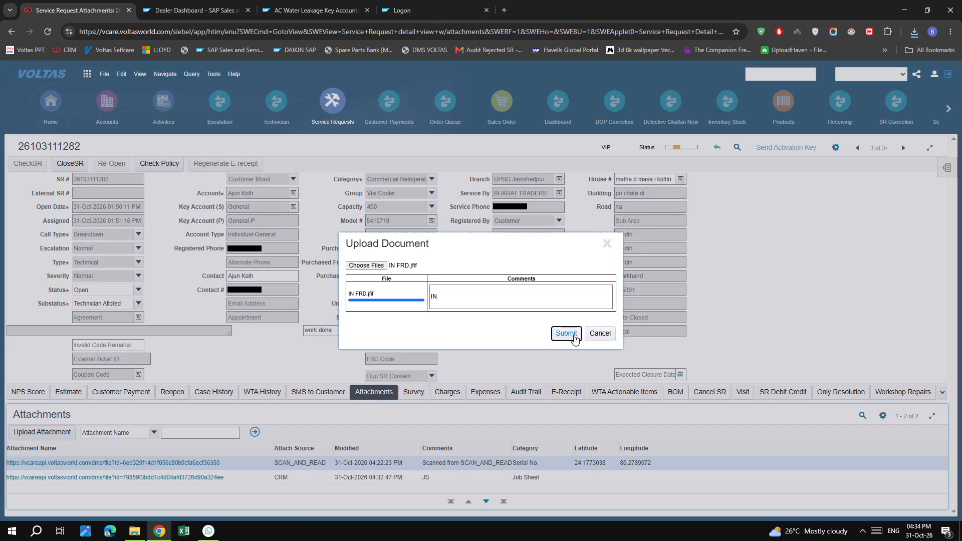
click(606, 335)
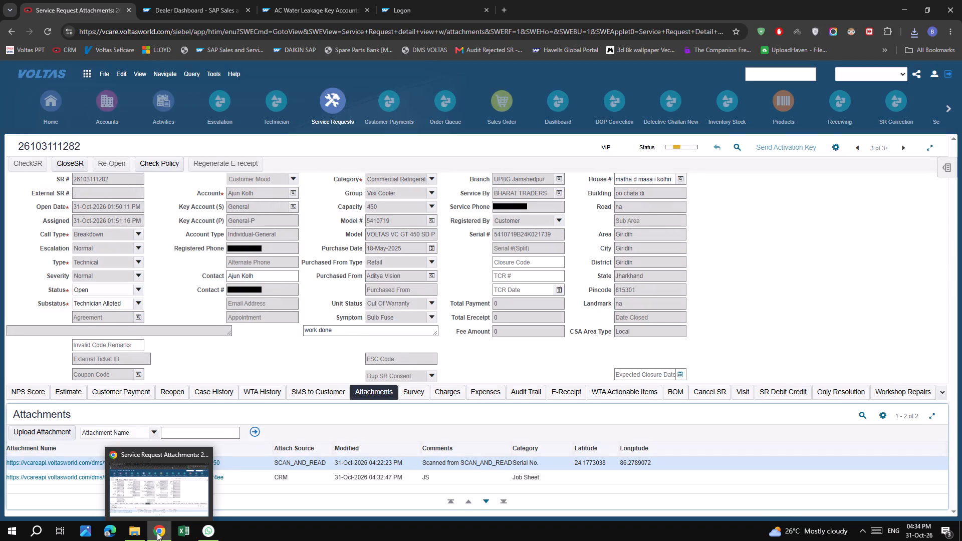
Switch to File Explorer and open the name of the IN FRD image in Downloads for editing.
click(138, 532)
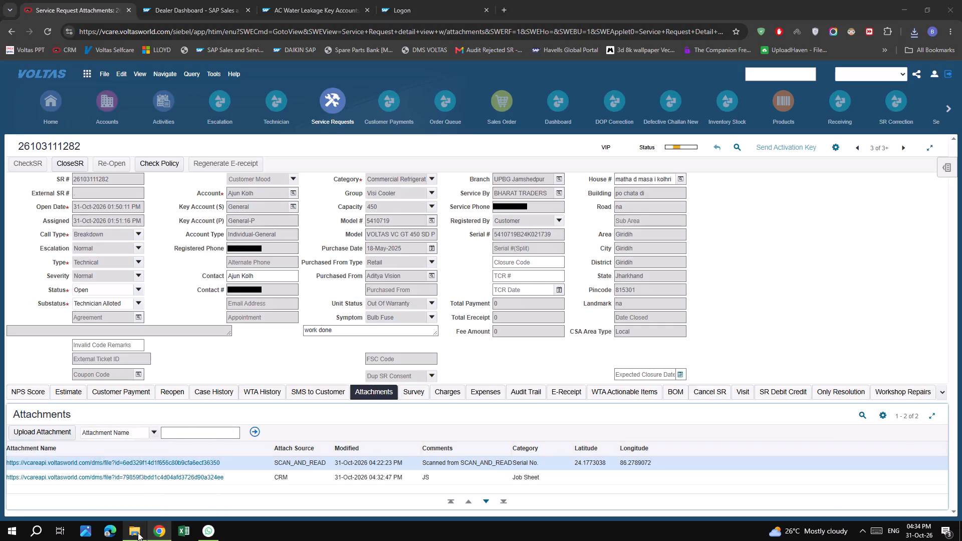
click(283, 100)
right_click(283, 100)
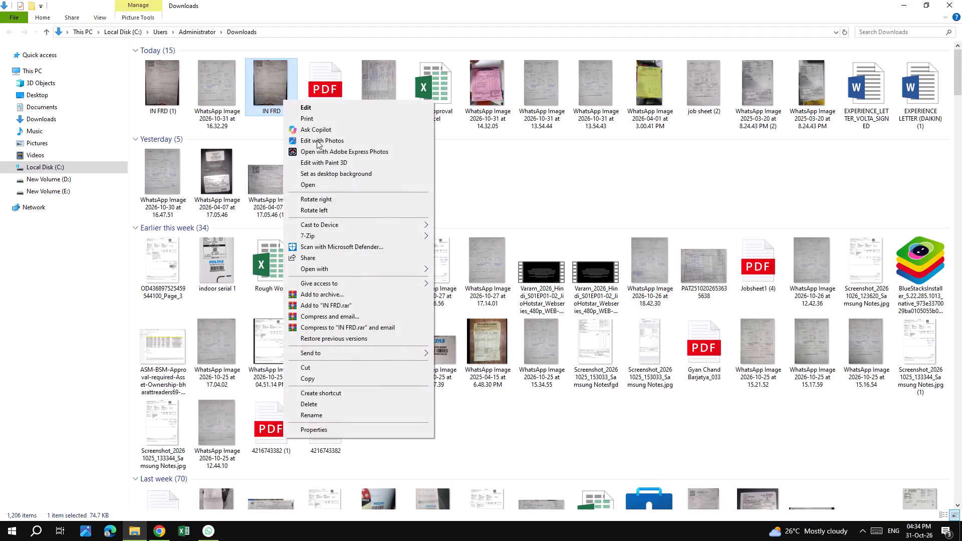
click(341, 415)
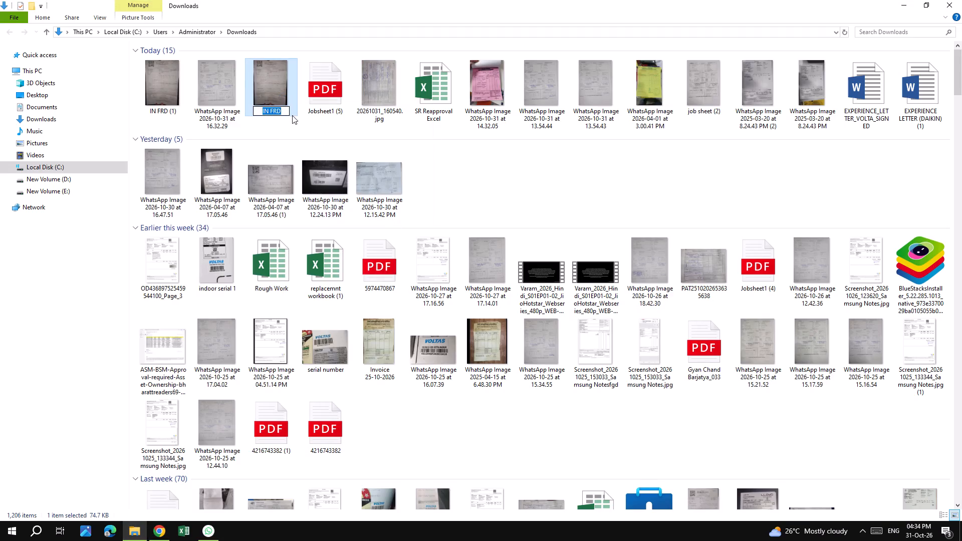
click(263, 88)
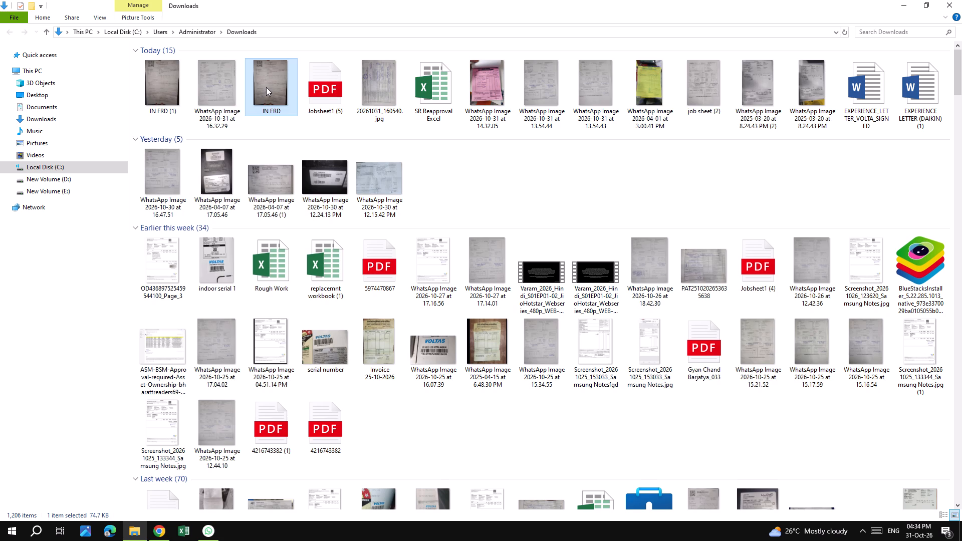
Open the IN FRD invoice image in Photos and look at the app's settings.
double_click(267, 87)
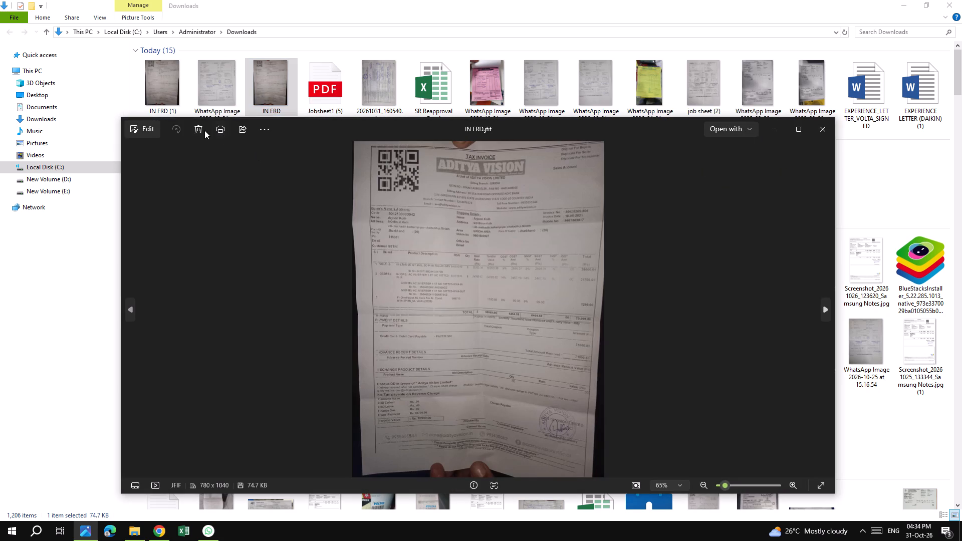
click(258, 129)
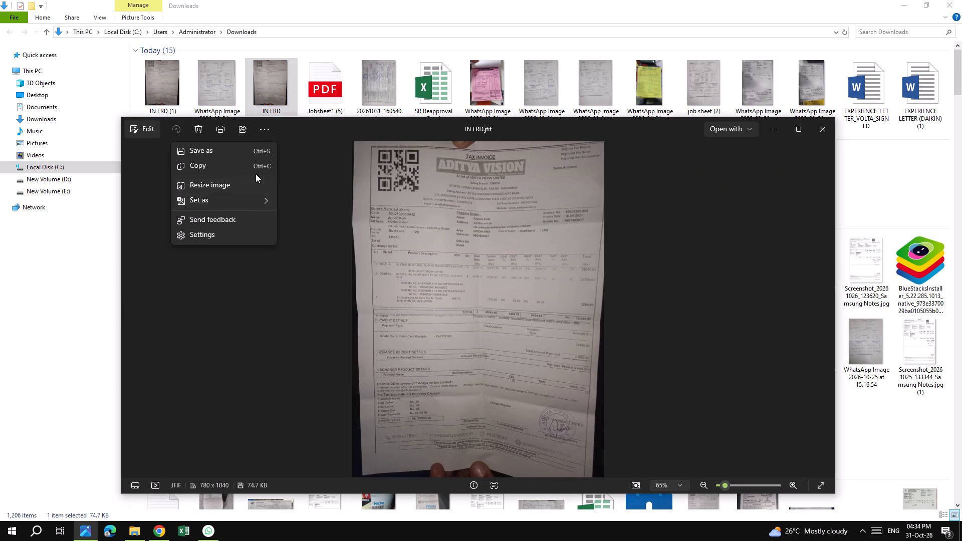
click(244, 240)
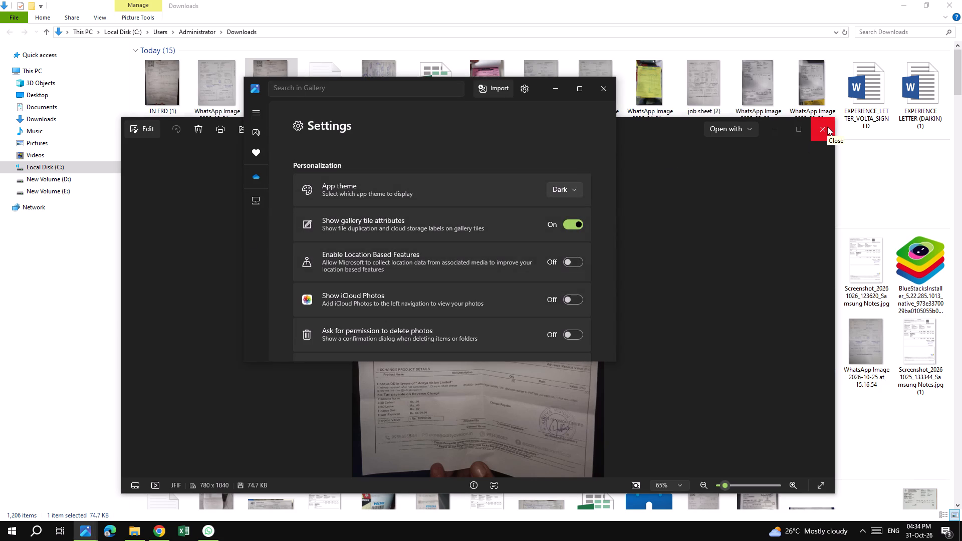
click(604, 88)
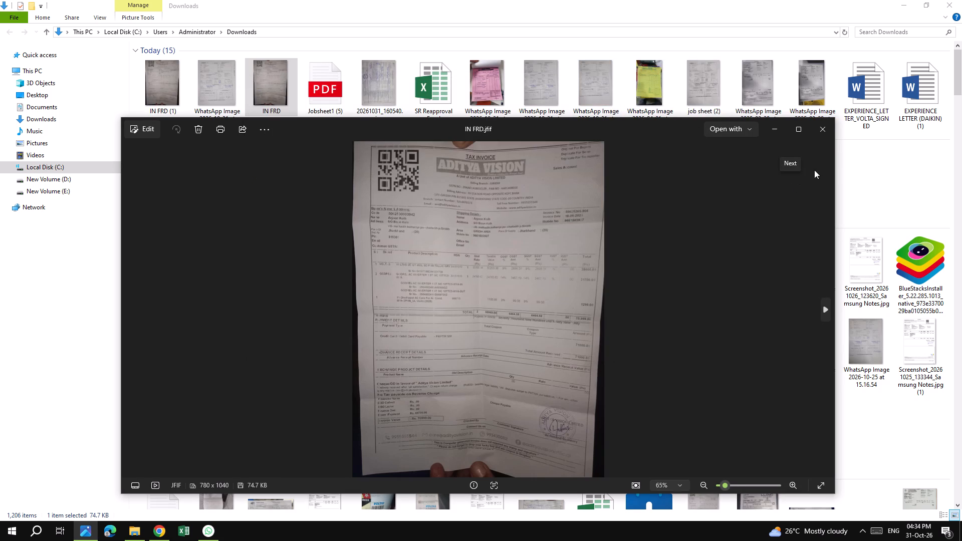
Close the IN FRD invoice image, then reopen it from Downloads for another look in Photos and close it.
click(821, 136)
right_click(274, 87)
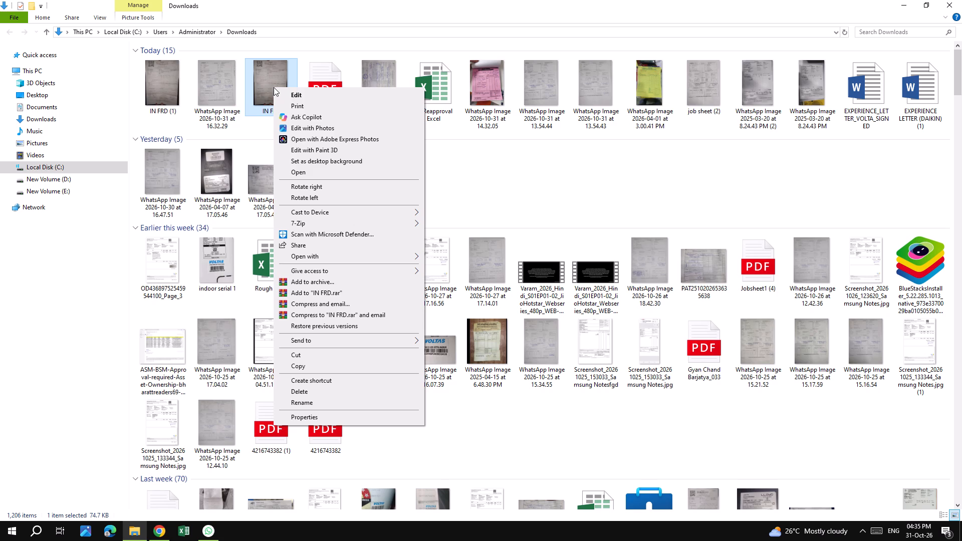
double_click(280, 67)
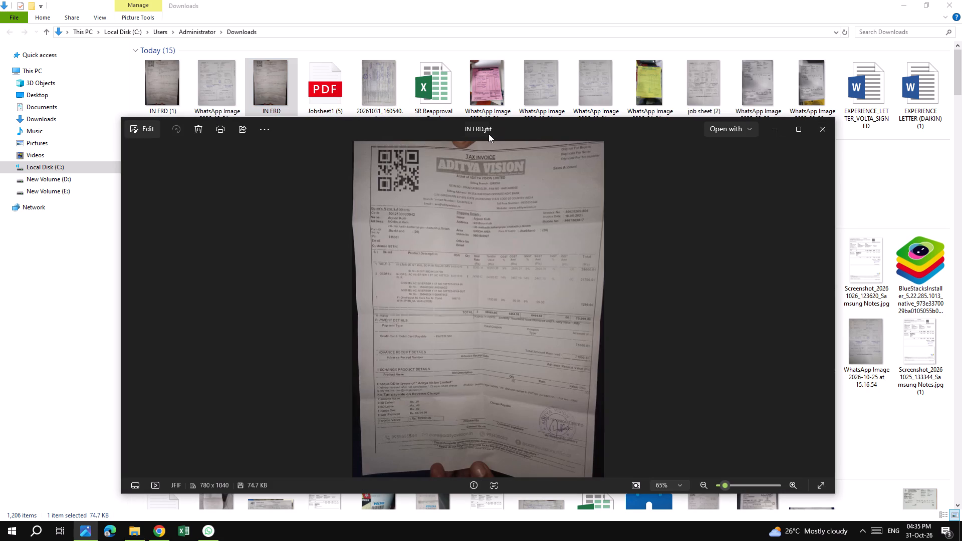
click(821, 128)
Examine the IN FRD file's properties, including its file type, default app, security, details and previous versions.
right_click(284, 90)
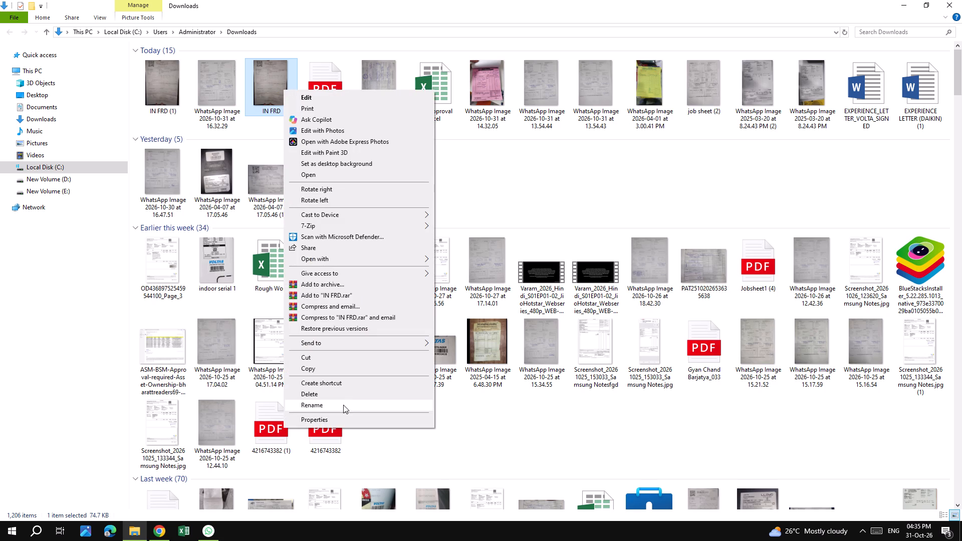
click(345, 421)
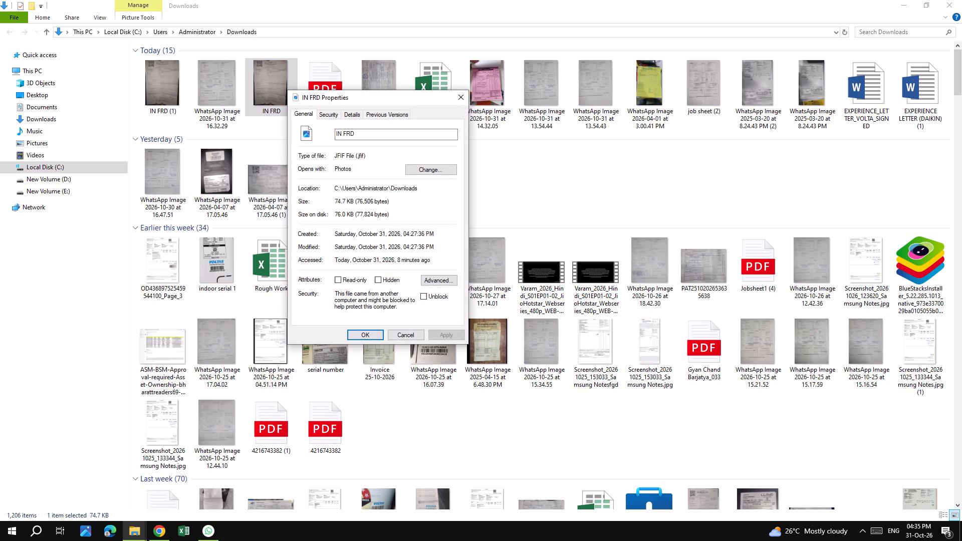
triple_click(368, 157)
click(368, 157)
click(412, 169)
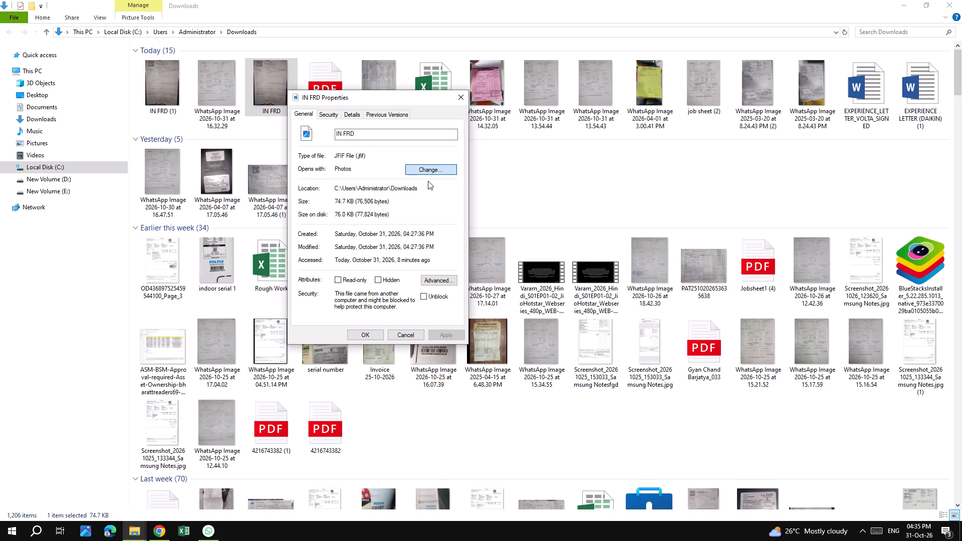
click(474, 199)
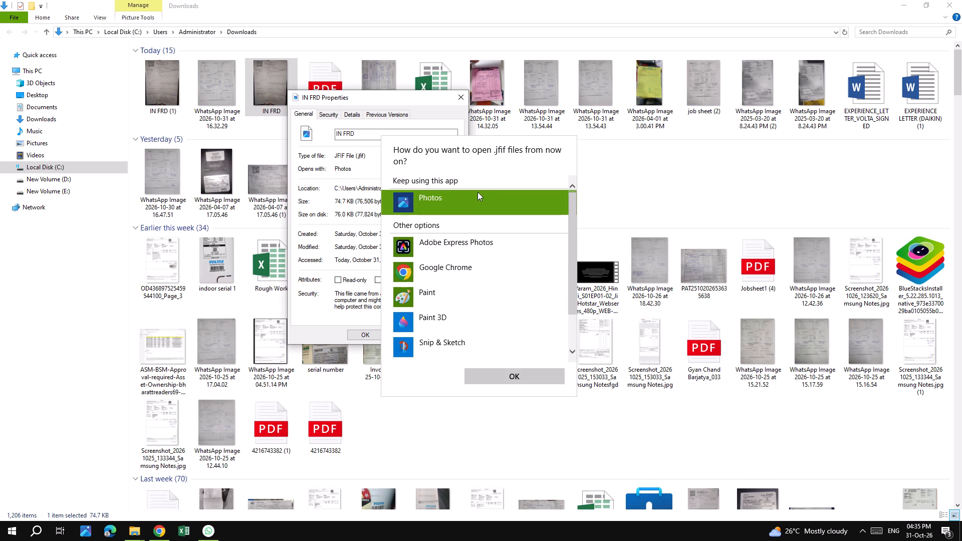
double_click(476, 201)
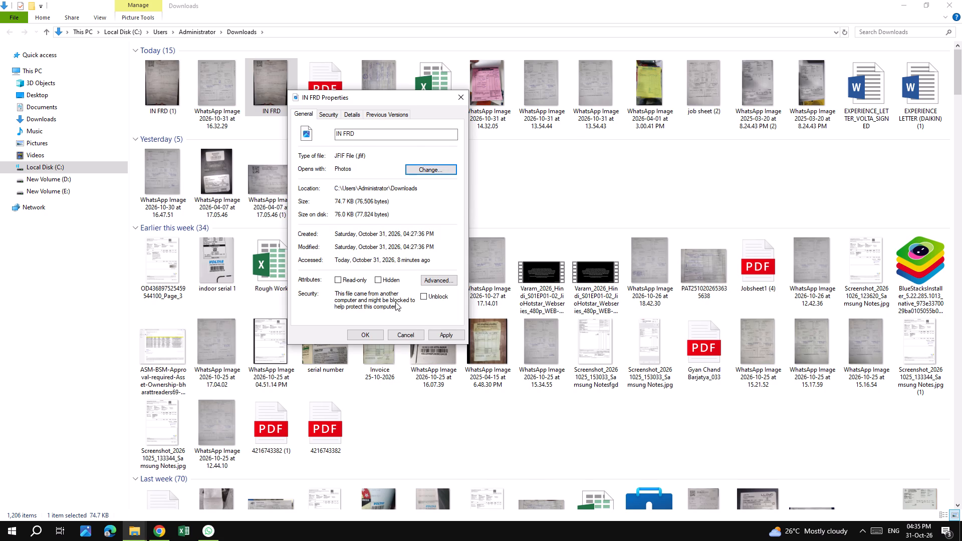
click(335, 120)
click(334, 119)
click(334, 116)
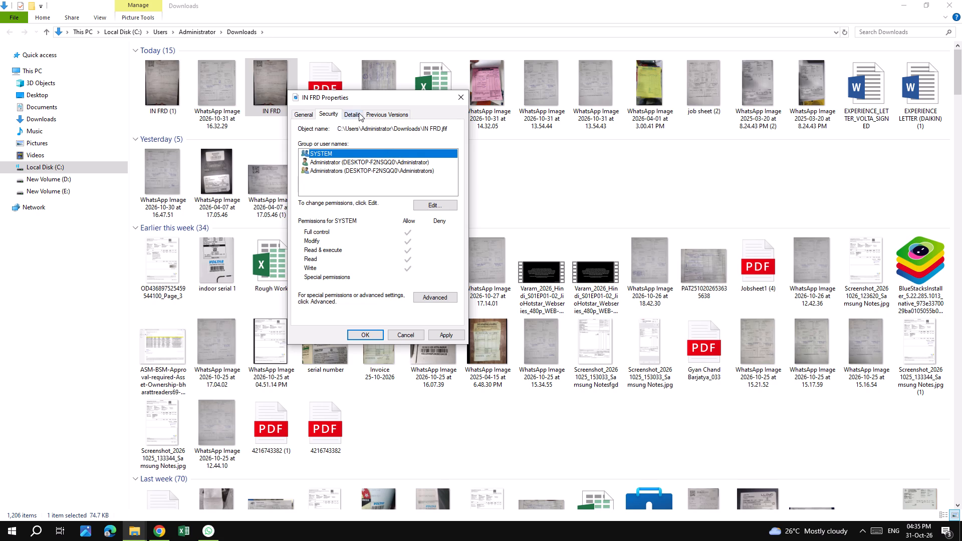
click(359, 113)
click(394, 119)
click(390, 116)
click(307, 117)
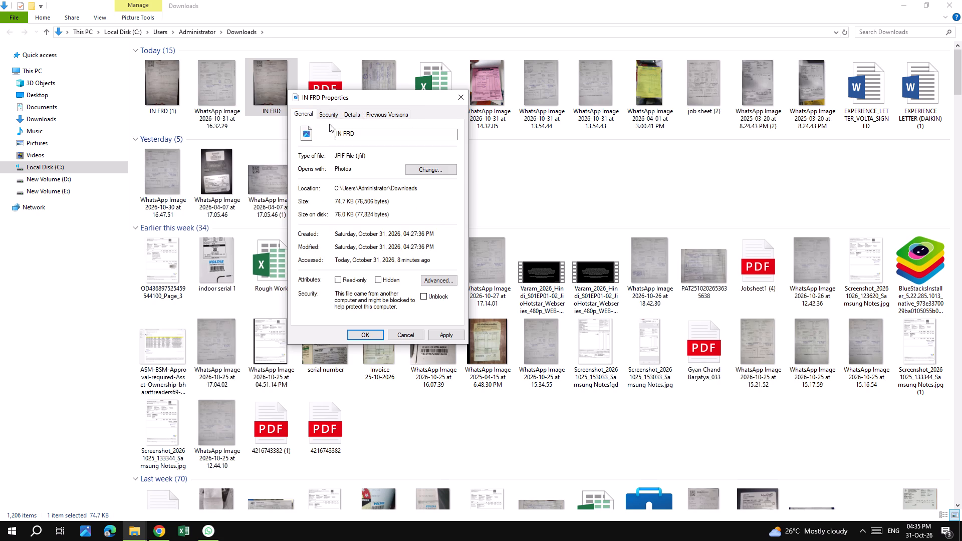
click(456, 99)
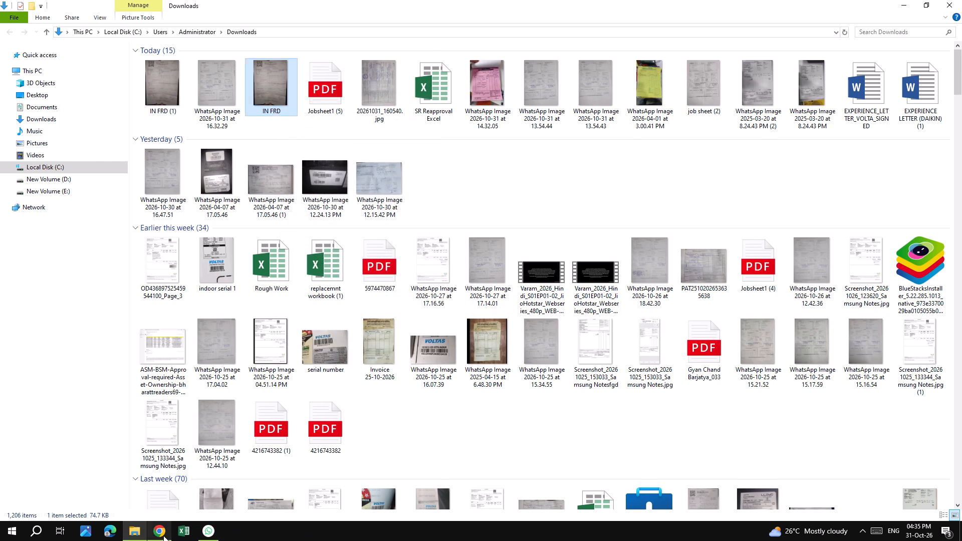
Switch to Chrome, search the web for an online JPG converter, and open CloudConvert's JPG Converter.
click(163, 535)
click(499, 11)
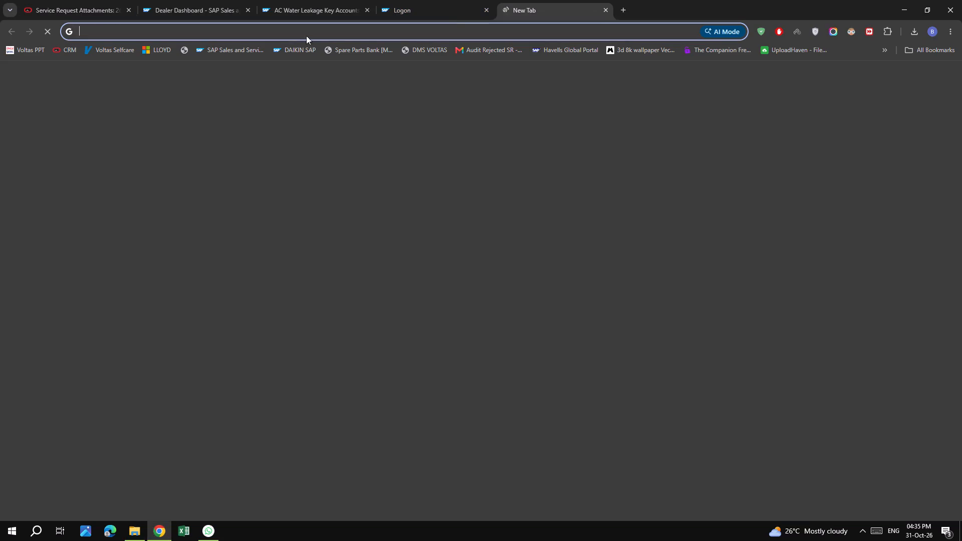
text(jg)
key(BackSpace)
text(pg)
key(space)
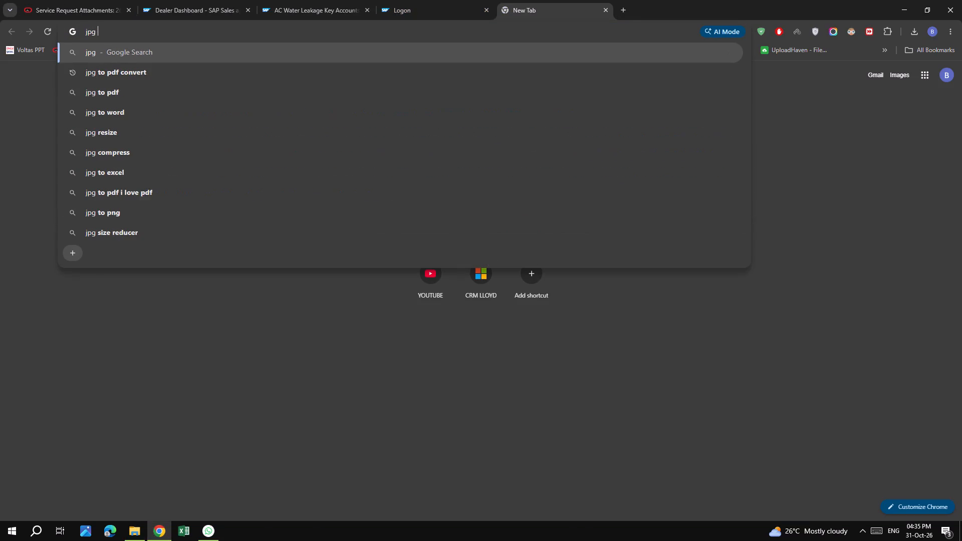
text(con)
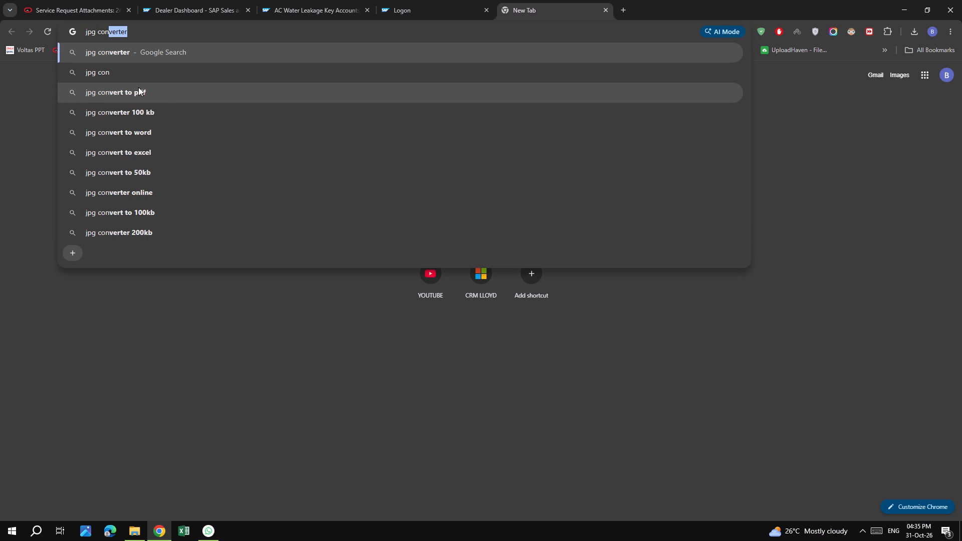
click(155, 196)
click(200, 168)
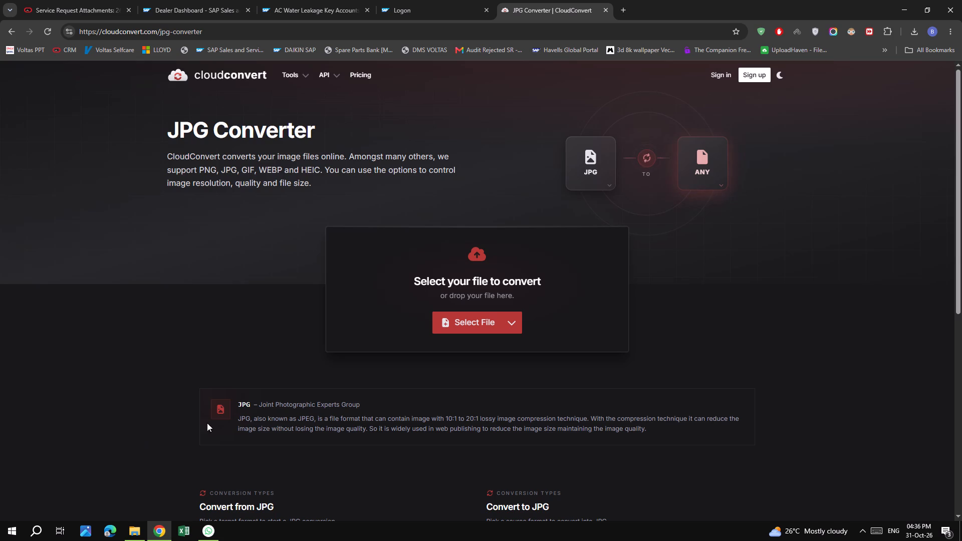
Convert IN FRD.jfif from Downloads to JPG with CloudConvert, download the result and check for it in the Downloads folder.
click(479, 325)
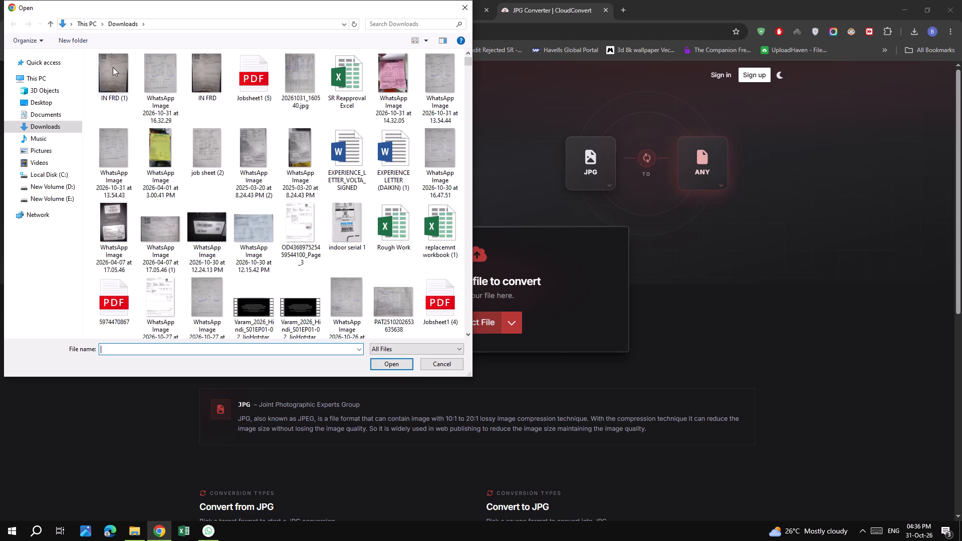
click(193, 73)
click(386, 363)
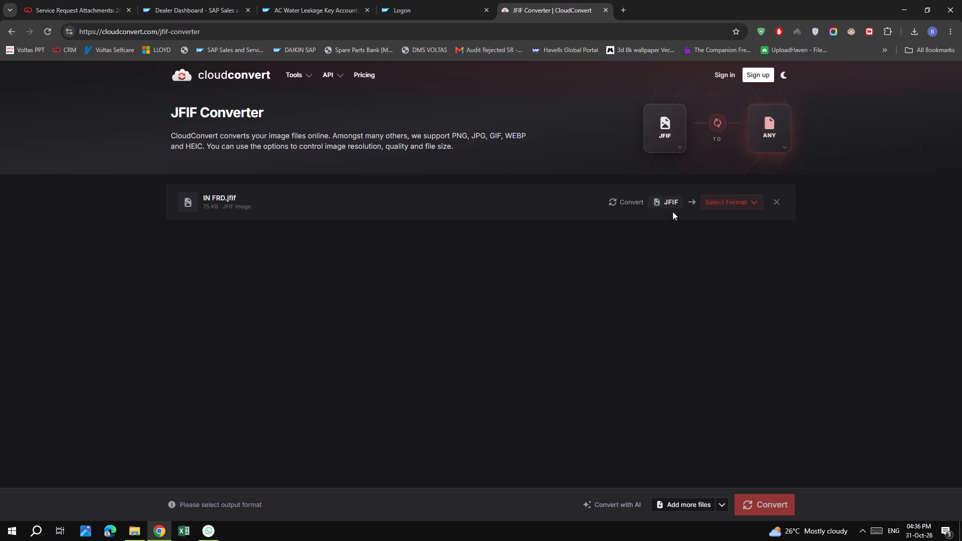
click(736, 204)
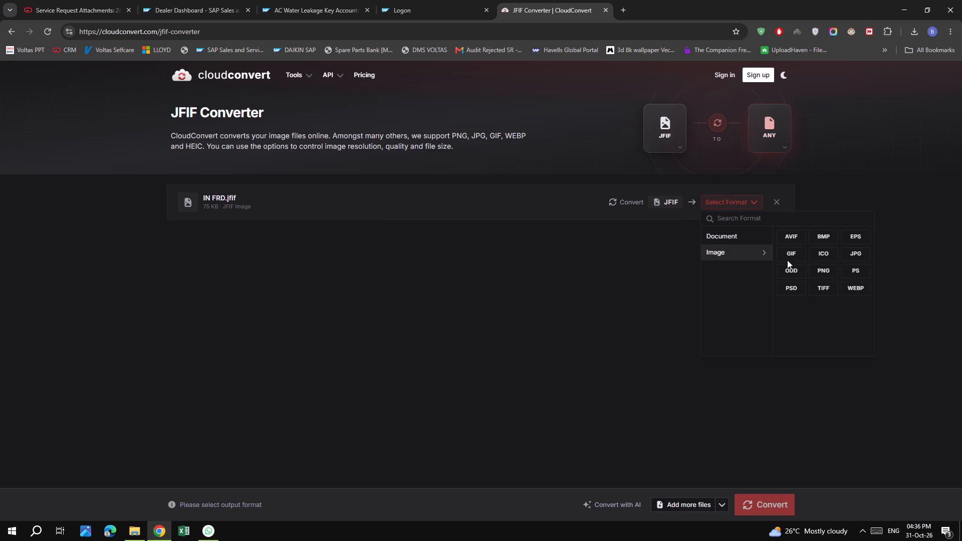
click(854, 252)
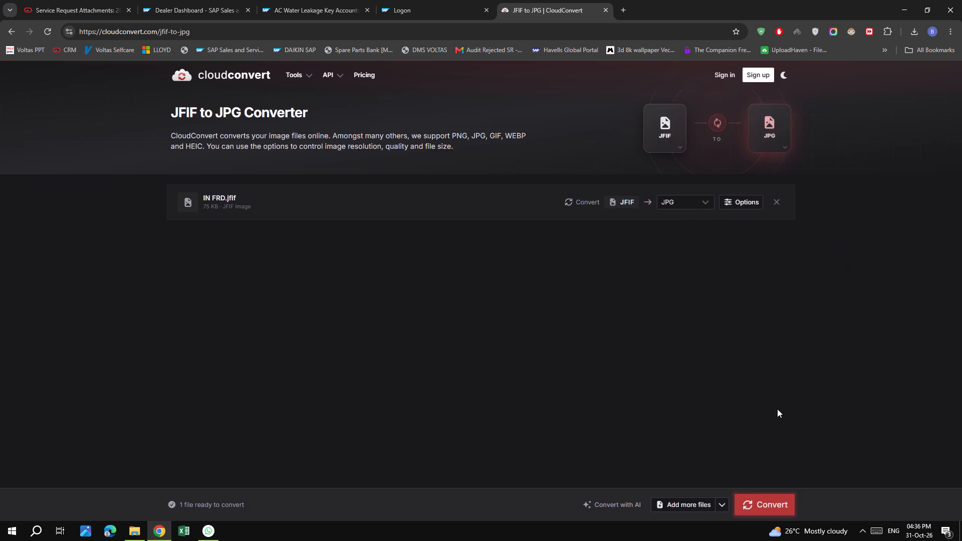
click(761, 500)
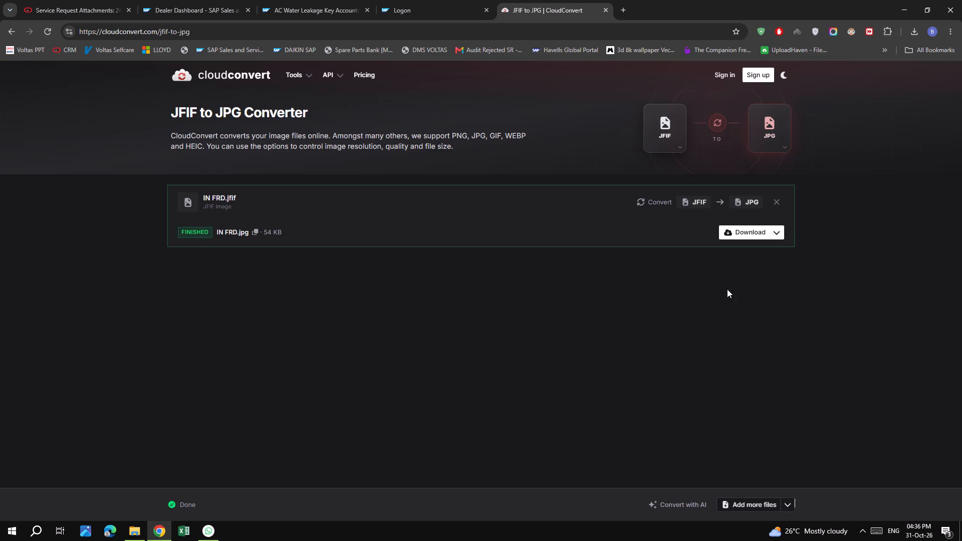
click(760, 227)
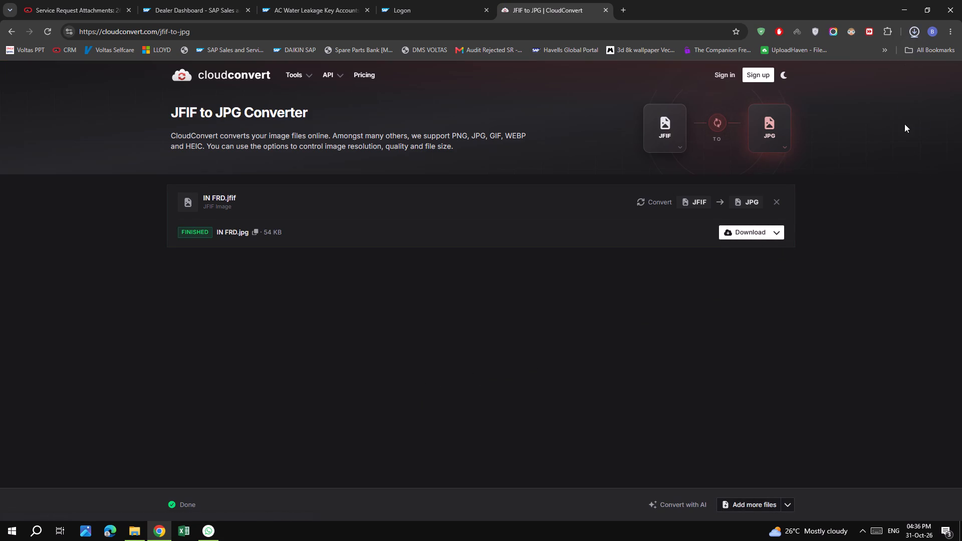
click(915, 33)
click(915, 33)
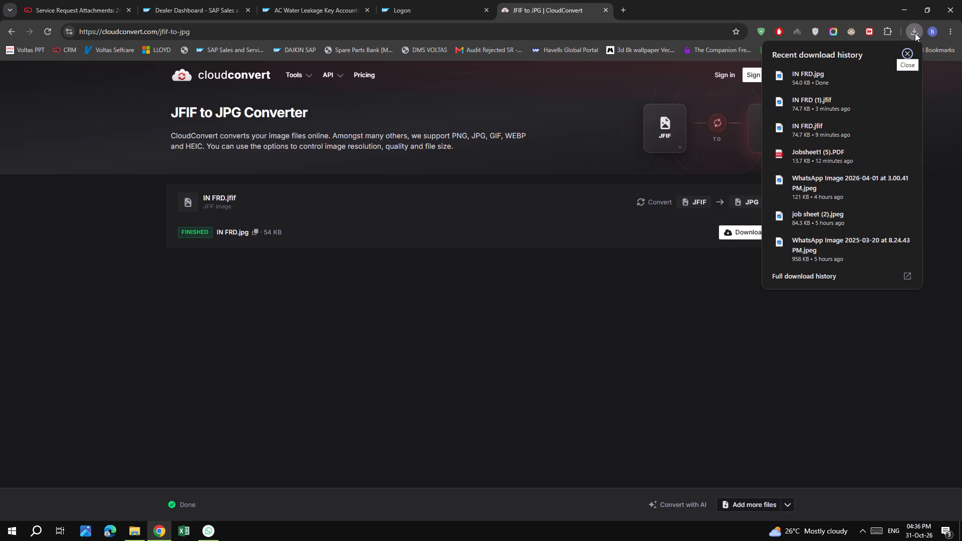
click(624, 366)
click(904, 9)
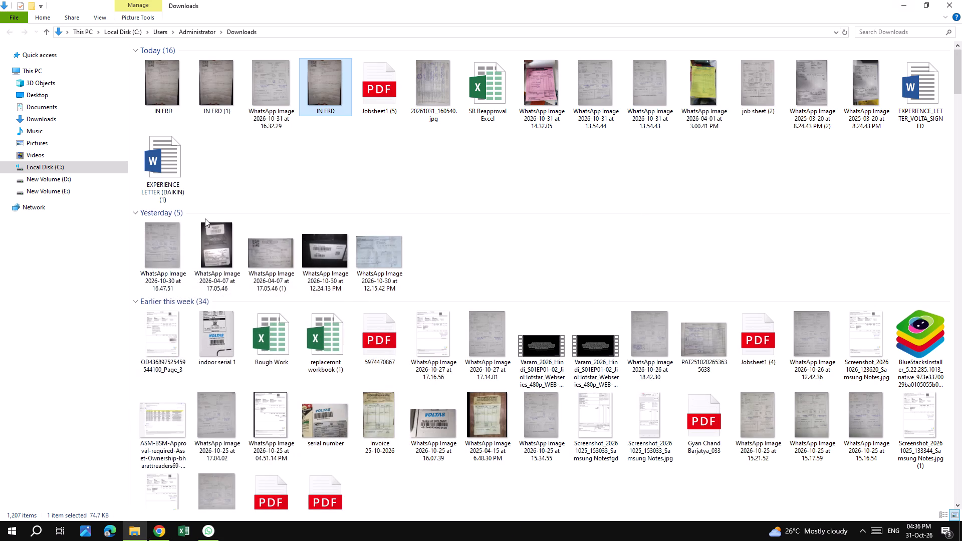
click(156, 530)
click(156, 530)
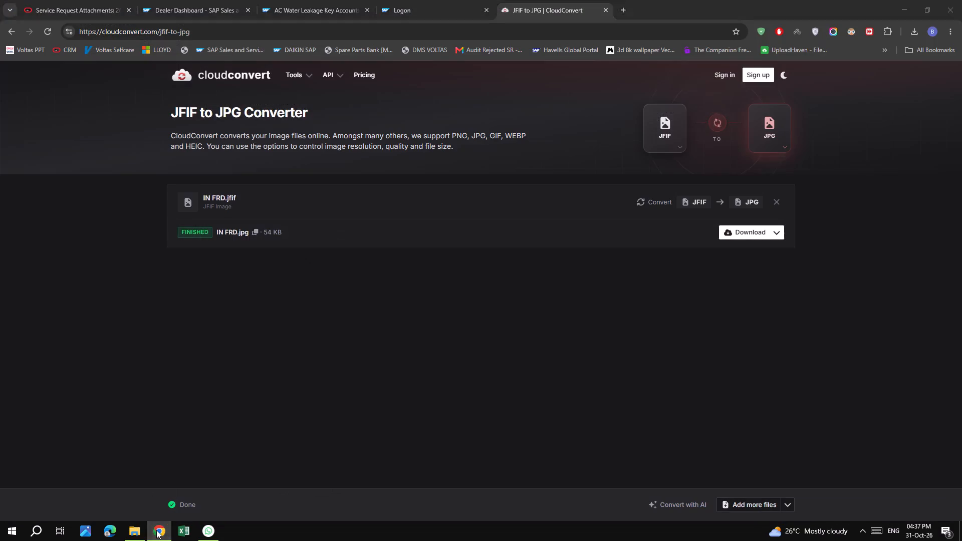
click(86, 5)
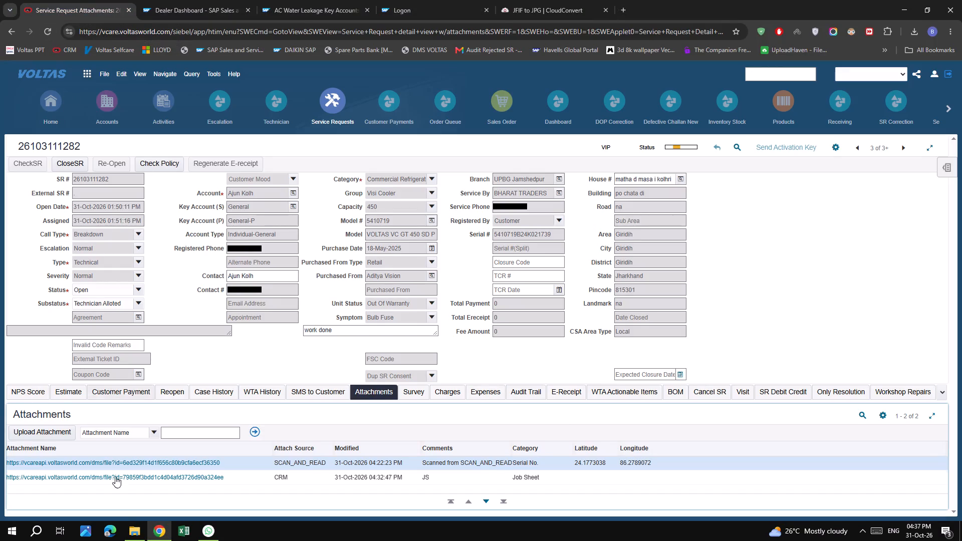
click(41, 428)
click(422, 289)
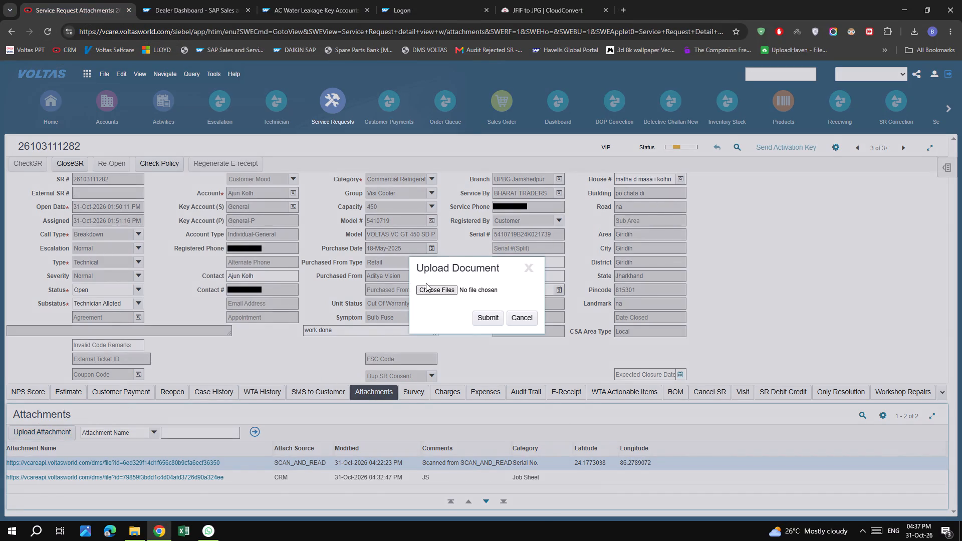
click(119, 89)
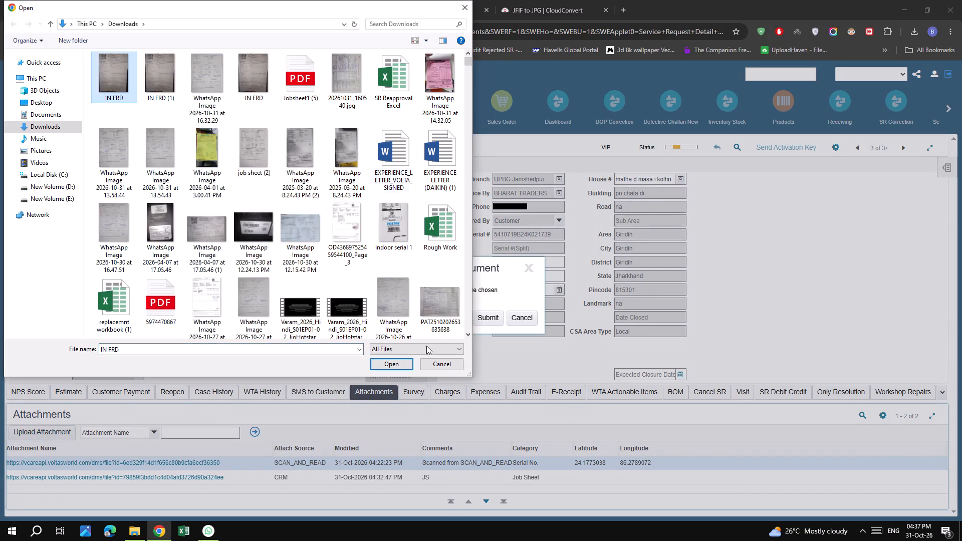
click(397, 367)
click(491, 291)
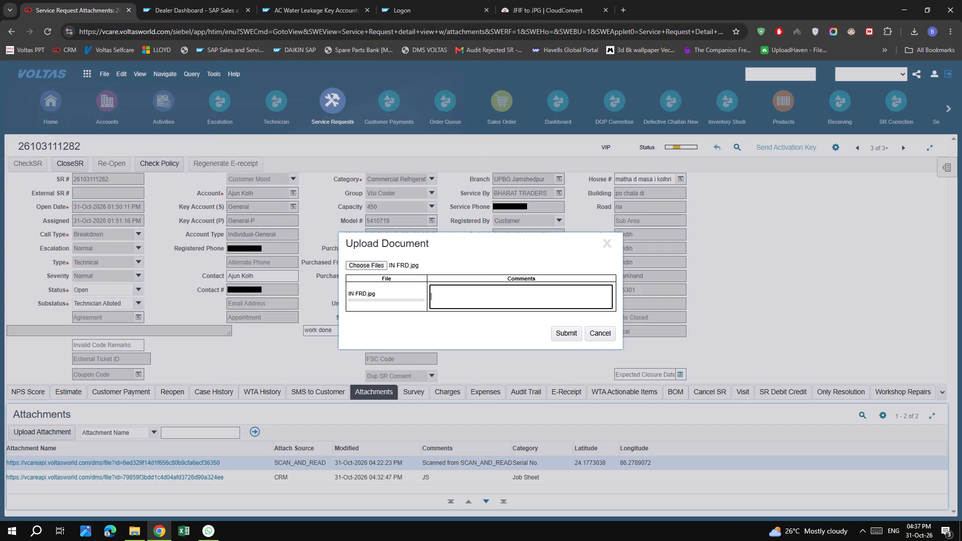
text(IN)
click(562, 332)
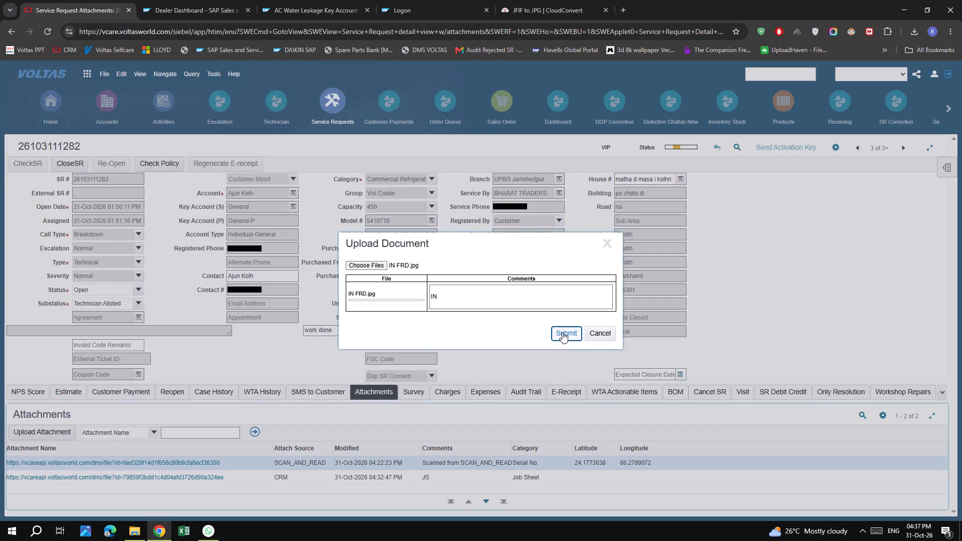
key(space)
Set the category of the new IN attachment to Invoice and save the row.
click(531, 468)
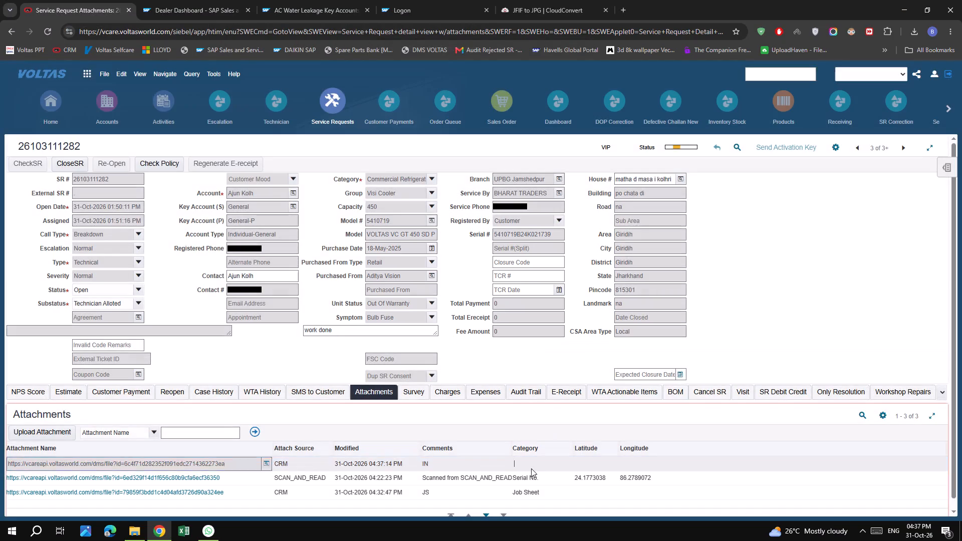
key(i)
text(NM)
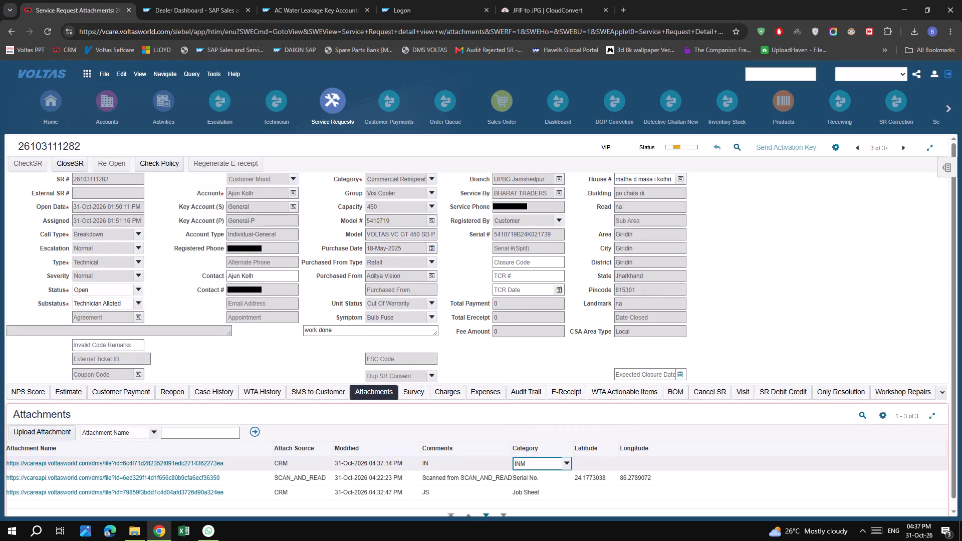
key(BackSpace)
key(Return)
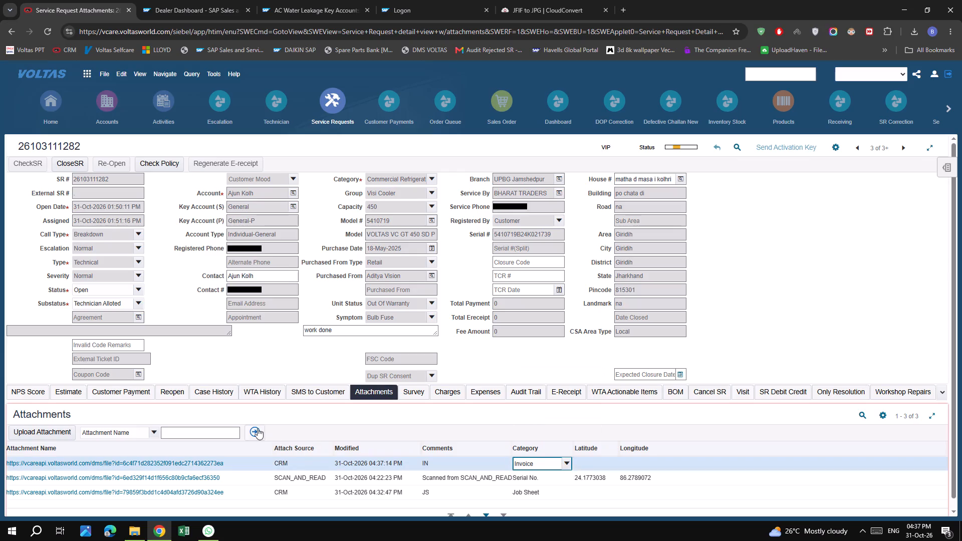
click(258, 428)
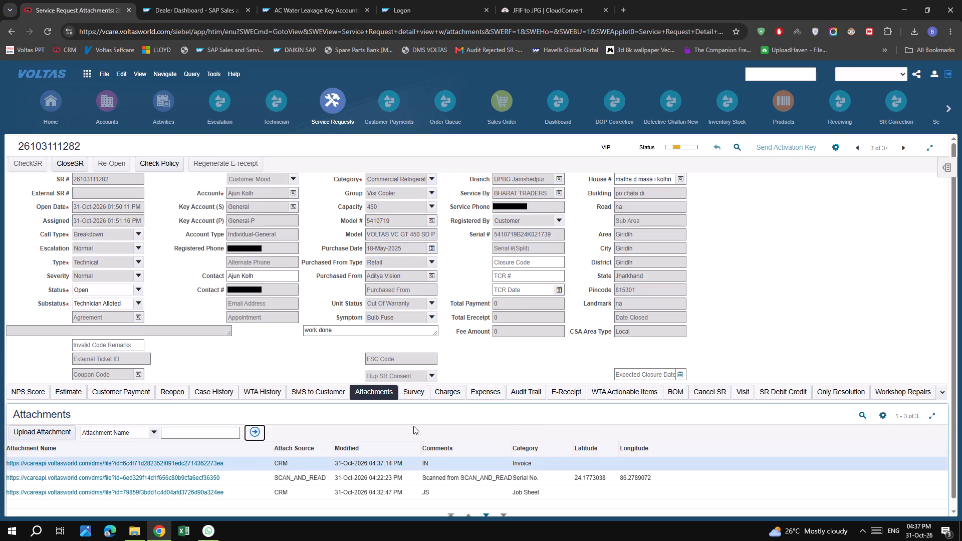
Open the uploaded invoice attachment and inspect the image enlarged.
click(175, 463)
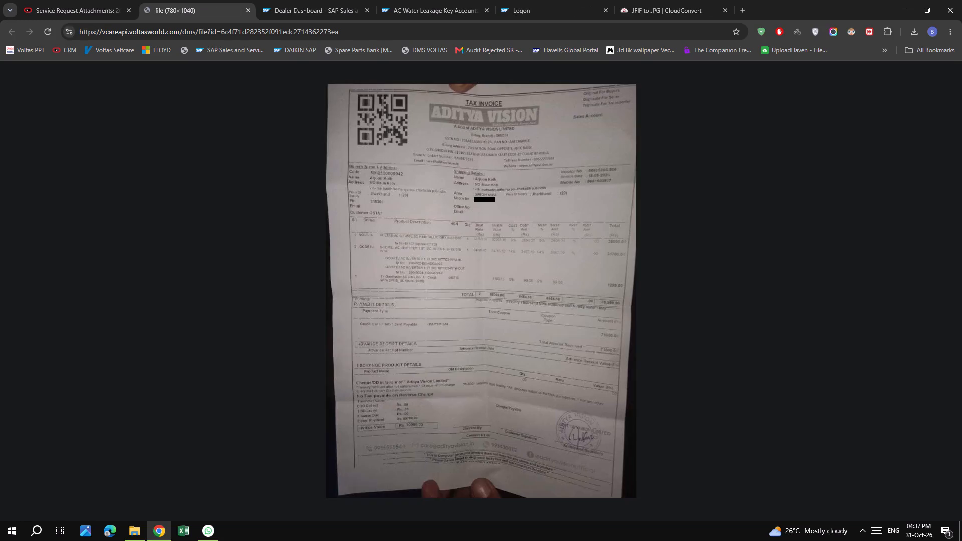
click(493, 258)
triple_click(493, 257)
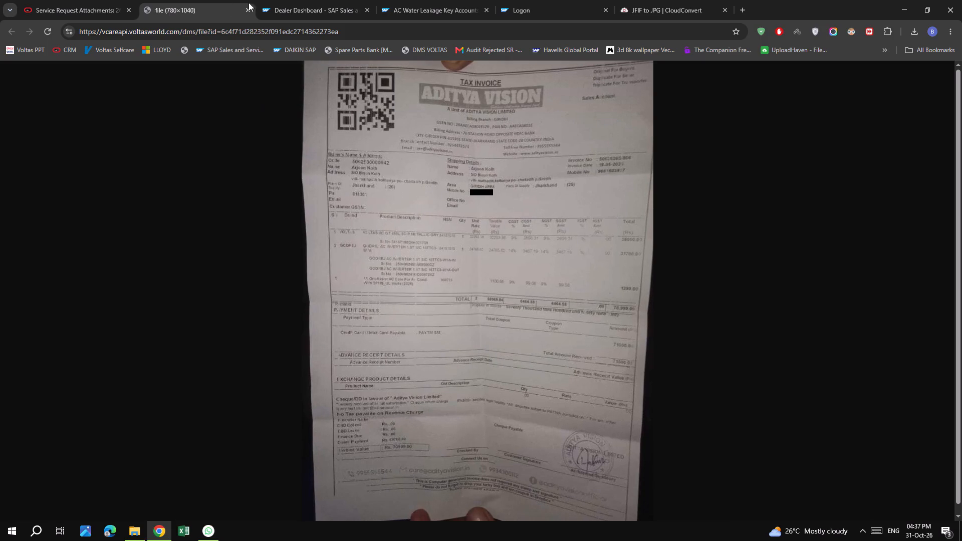
Close the invoice image and list the Open SRs under service requests, sorted by SR number with the newest first.
click(245, 9)
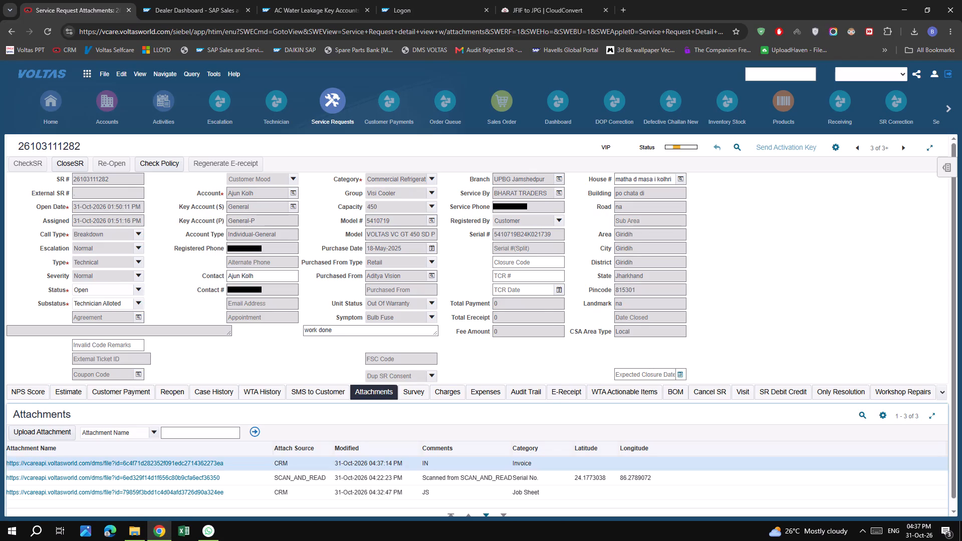
click(327, 100)
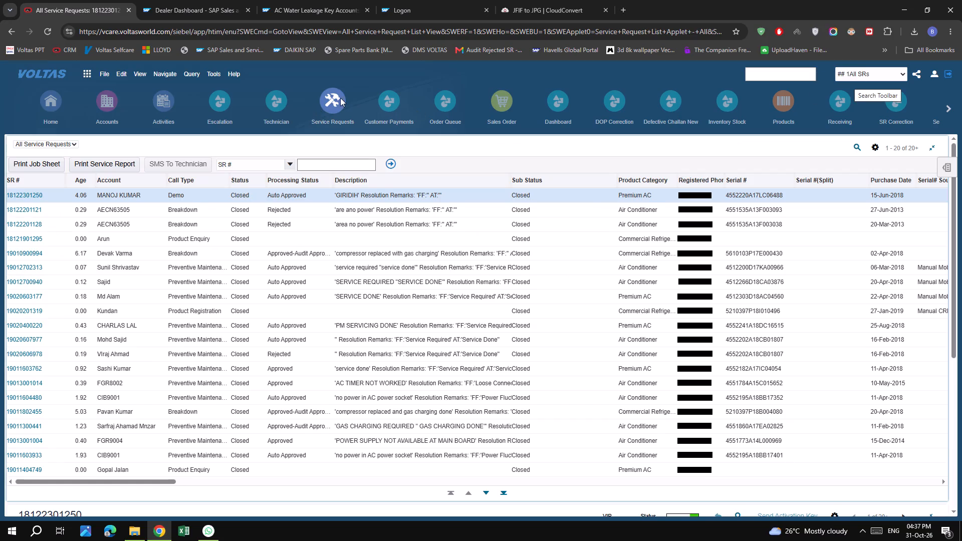
click(335, 98)
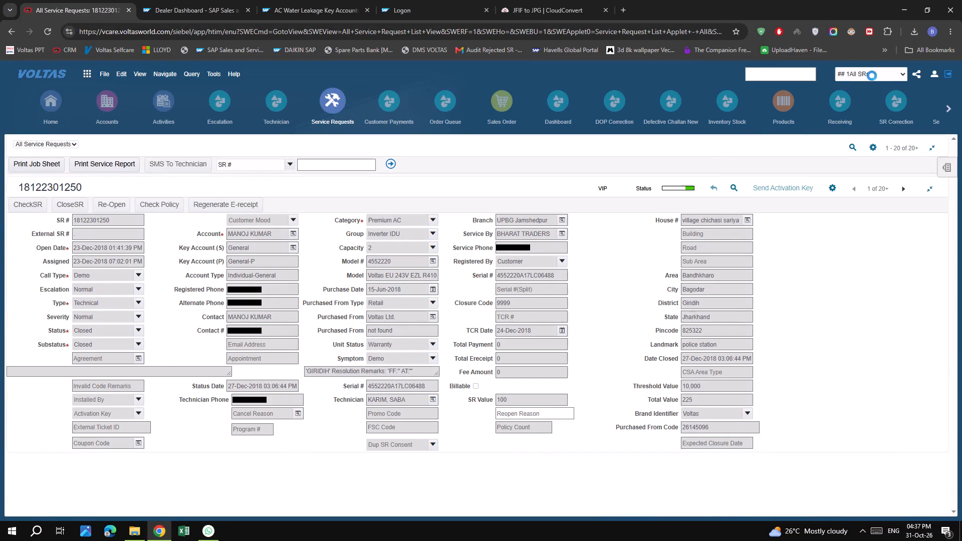
click(872, 75)
click(872, 75)
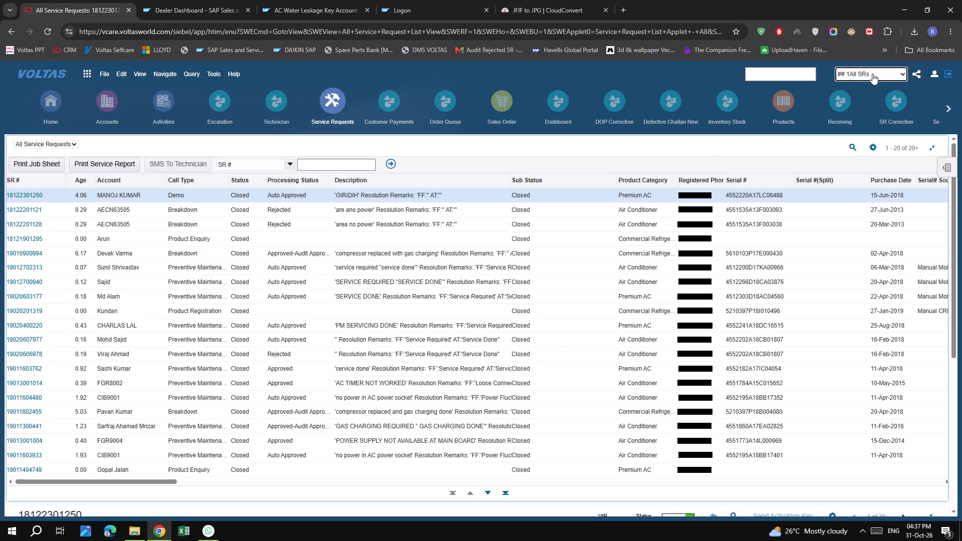
click(873, 74)
click(872, 241)
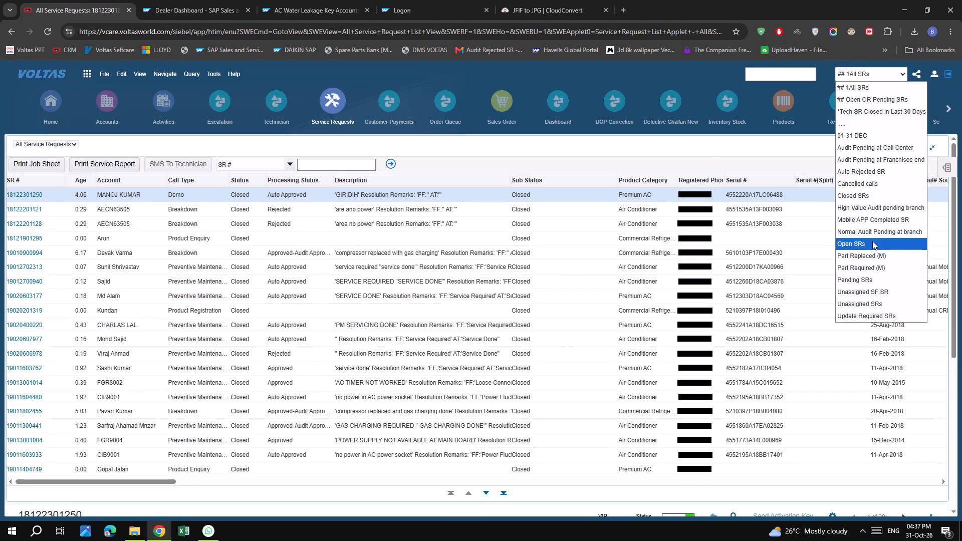
click(27, 177)
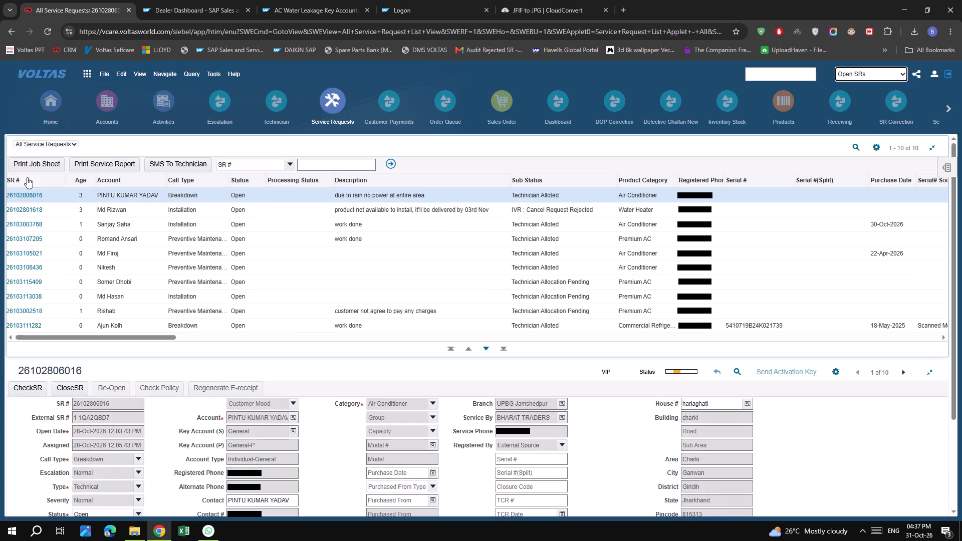
click(49, 182)
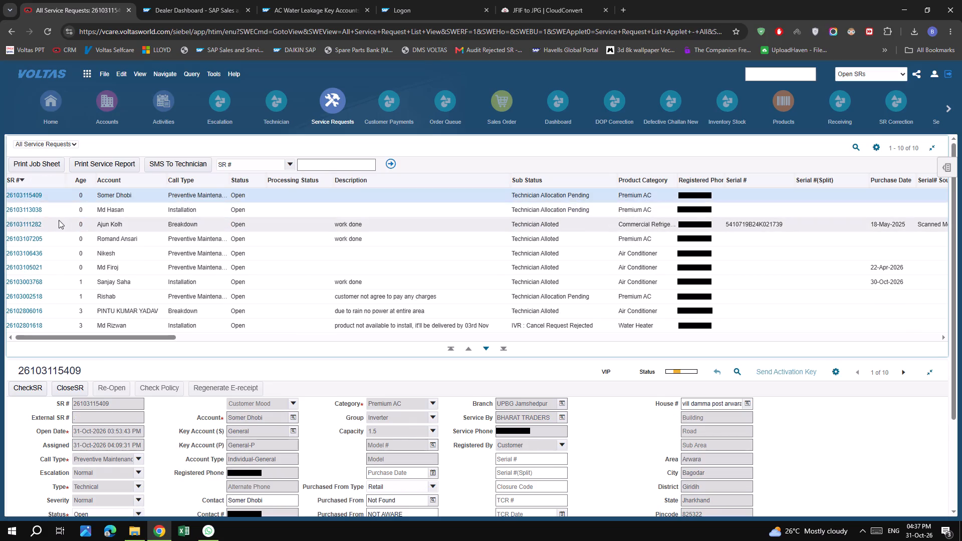
click(34, 197)
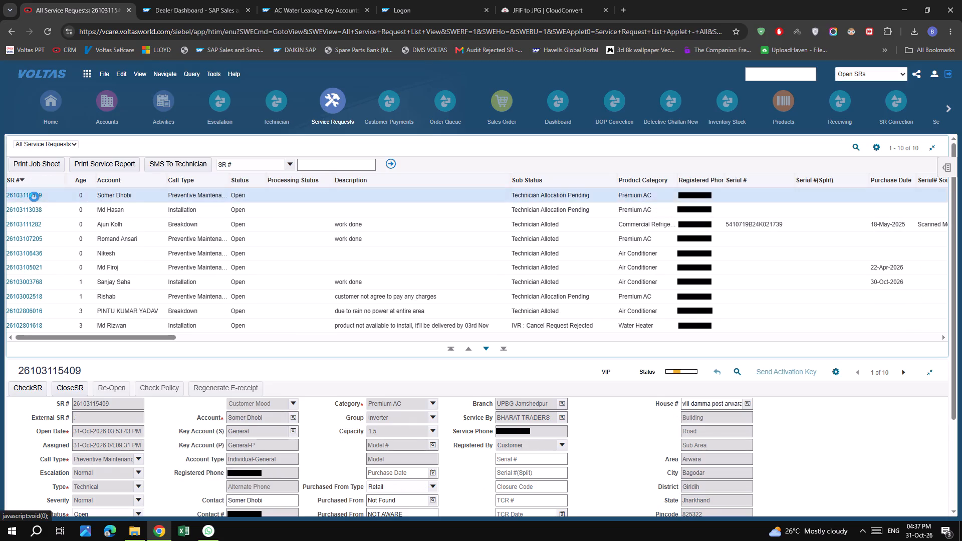
key(space)
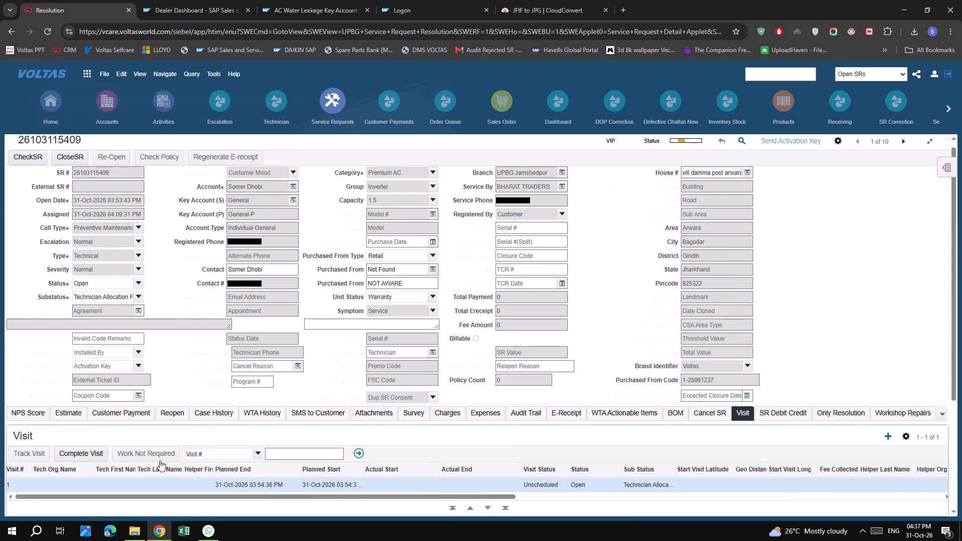
click(87, 288)
key(space)
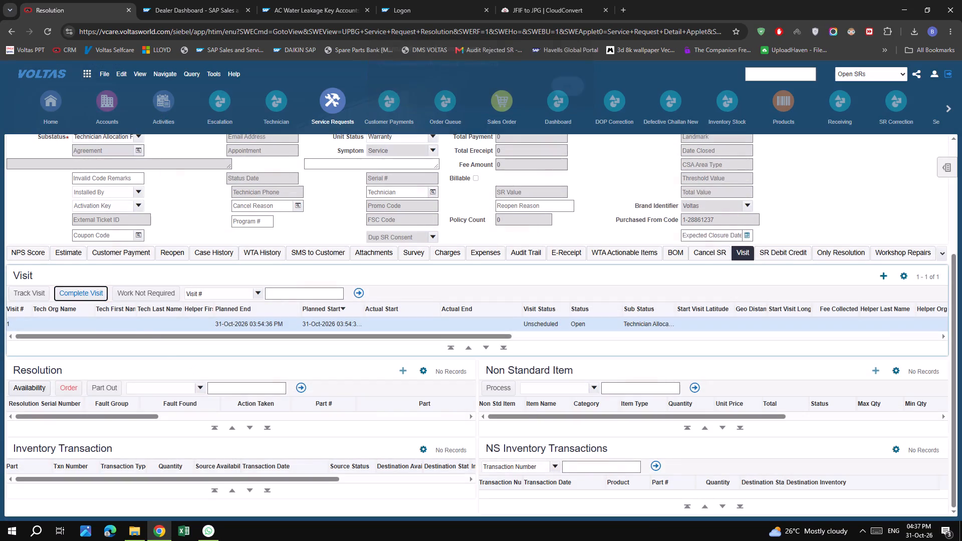
click(131, 321)
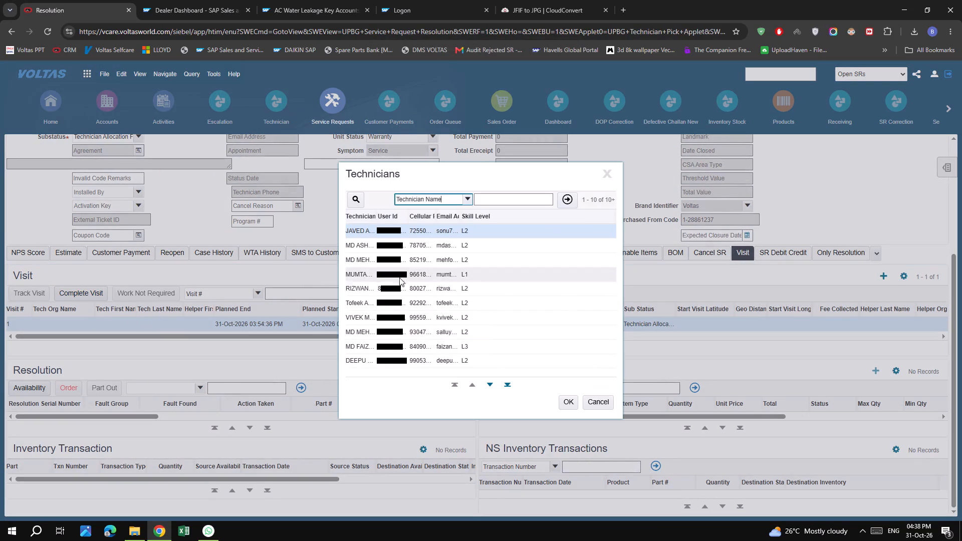
click(380, 291)
click(569, 403)
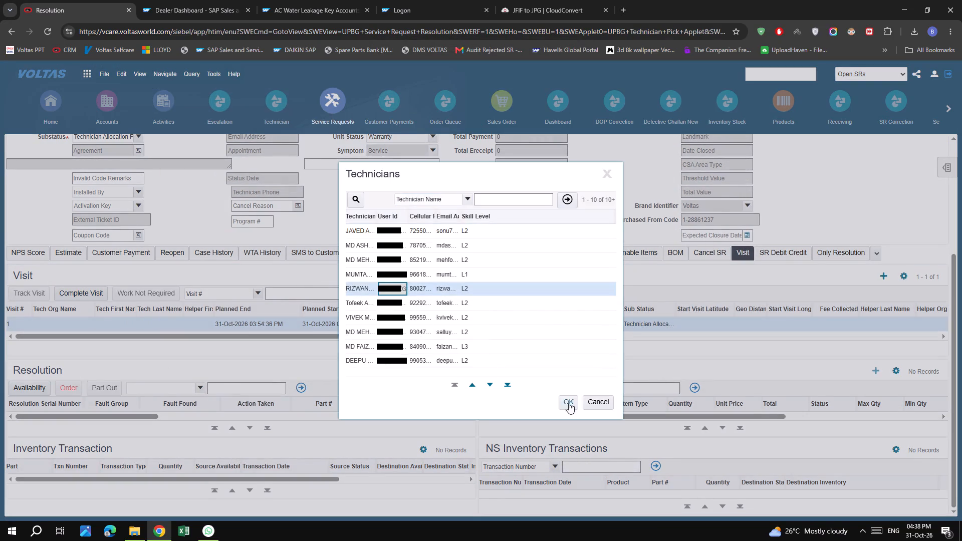
click(365, 294)
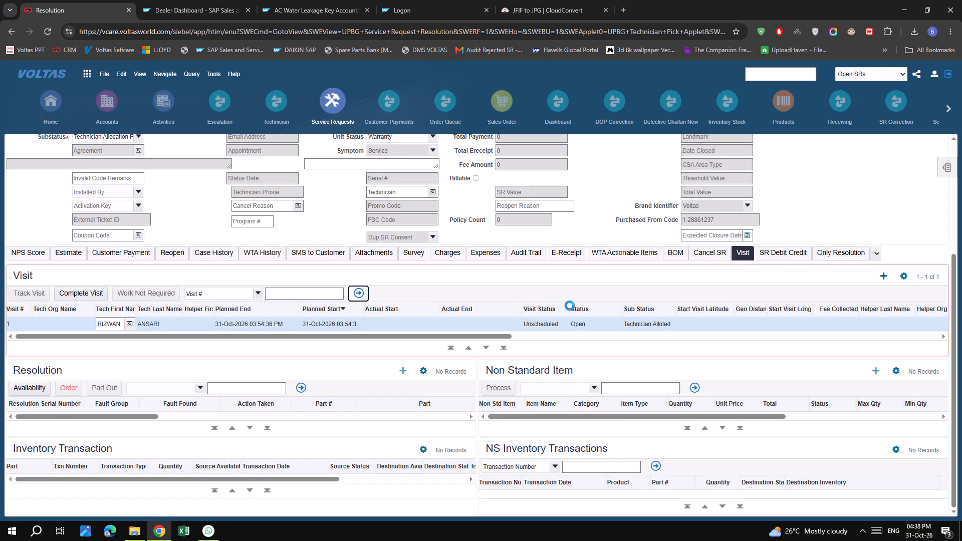
click(575, 305)
scroll(575, 305, up, 7)
click(908, 146)
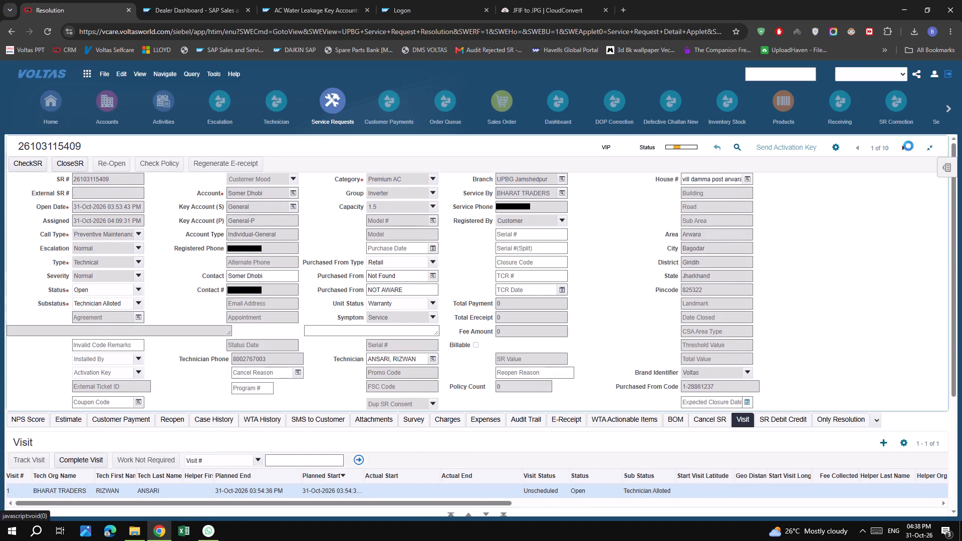
scroll(340, 325, down, 5)
click(85, 293)
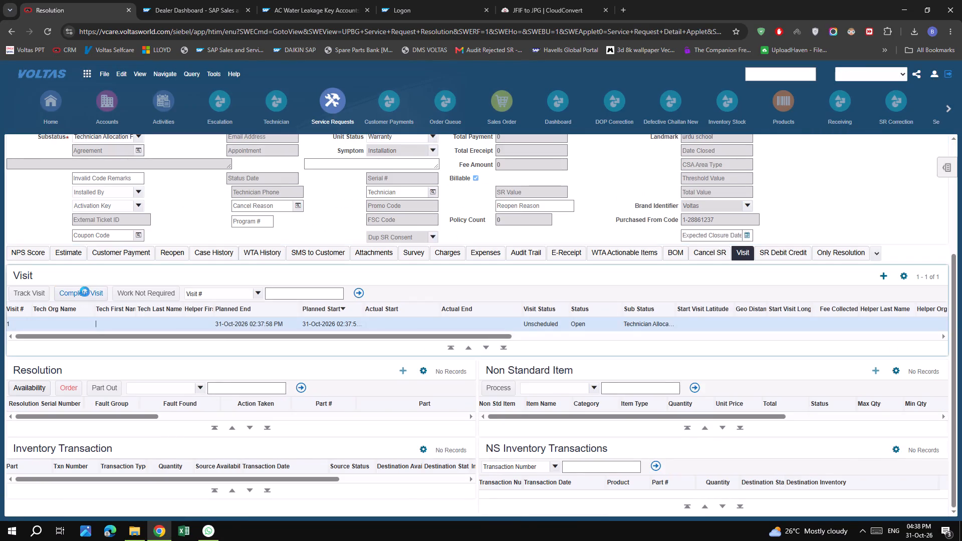
key(space)
click(132, 329)
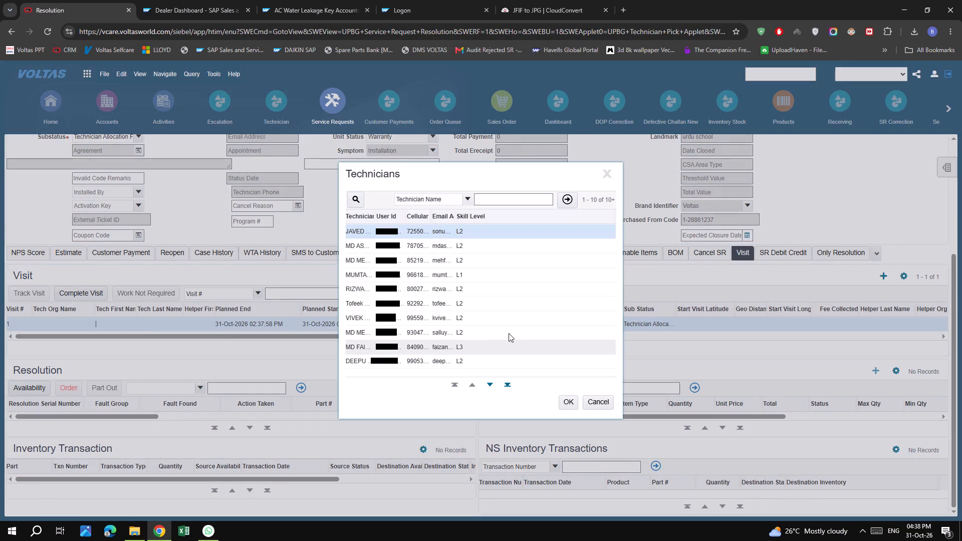
click(380, 321)
click(565, 401)
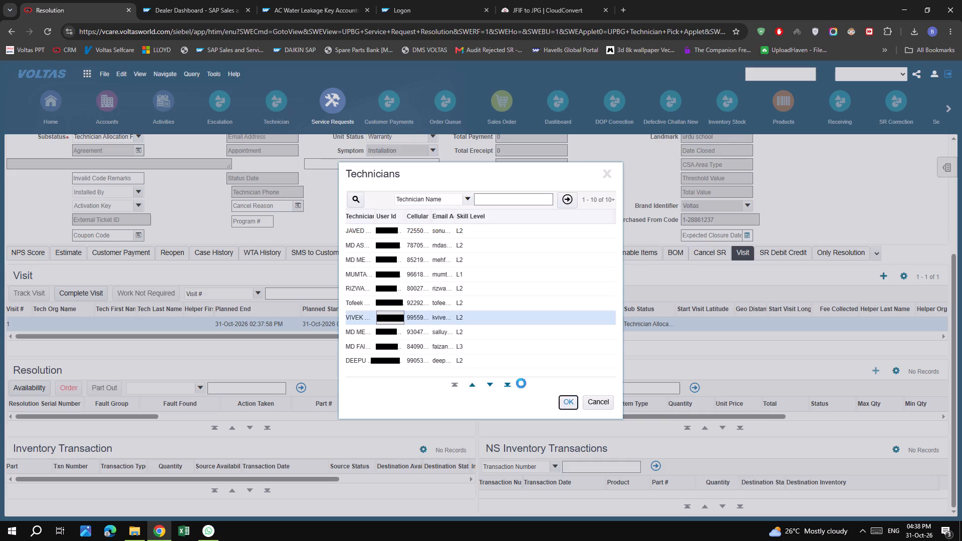
click(370, 296)
click(363, 296)
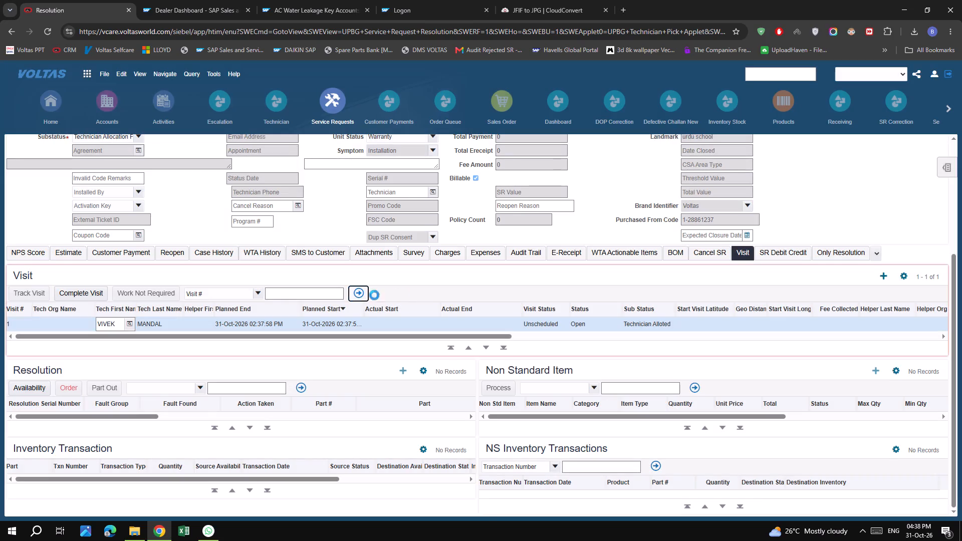
click(466, 295)
scroll(467, 296, up, 7)
click(900, 139)
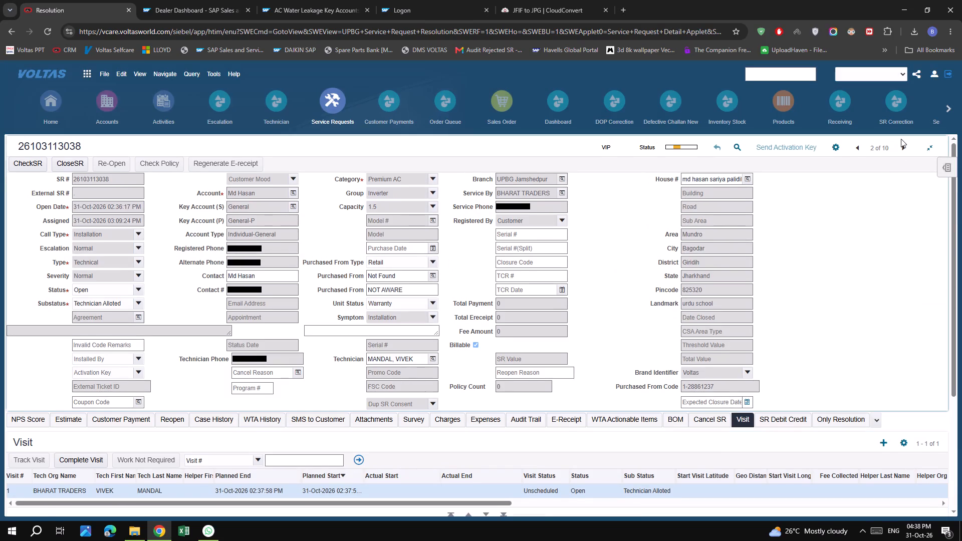
click(904, 147)
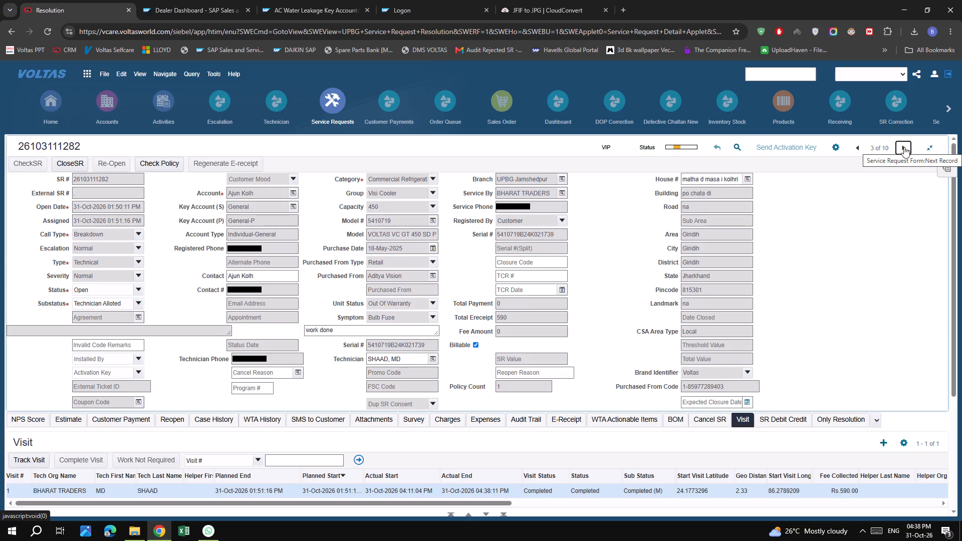
click(904, 147)
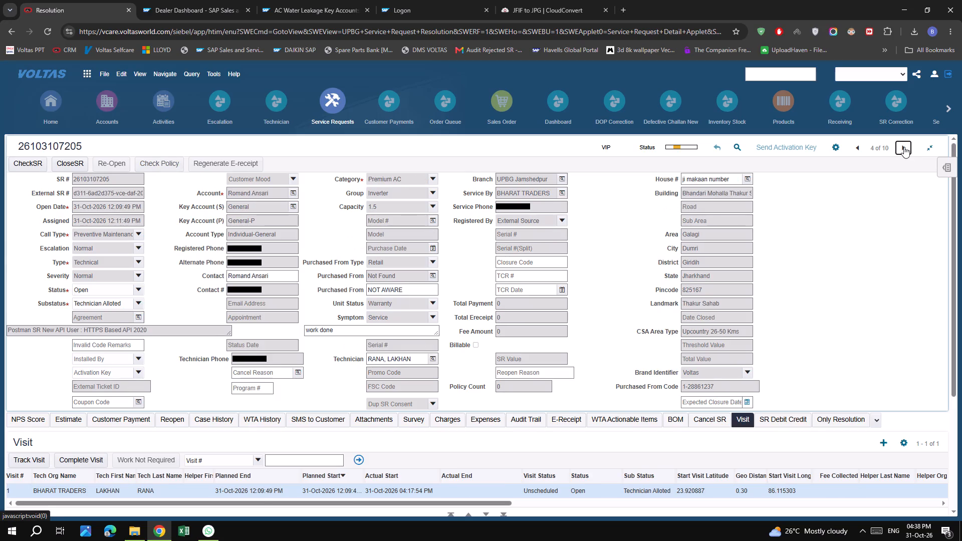
click(904, 147)
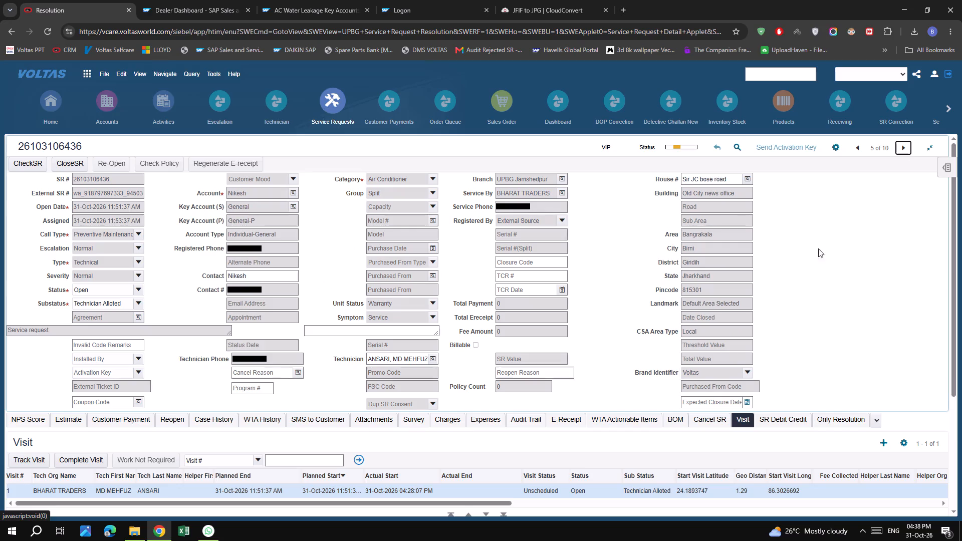
click(49, 30)
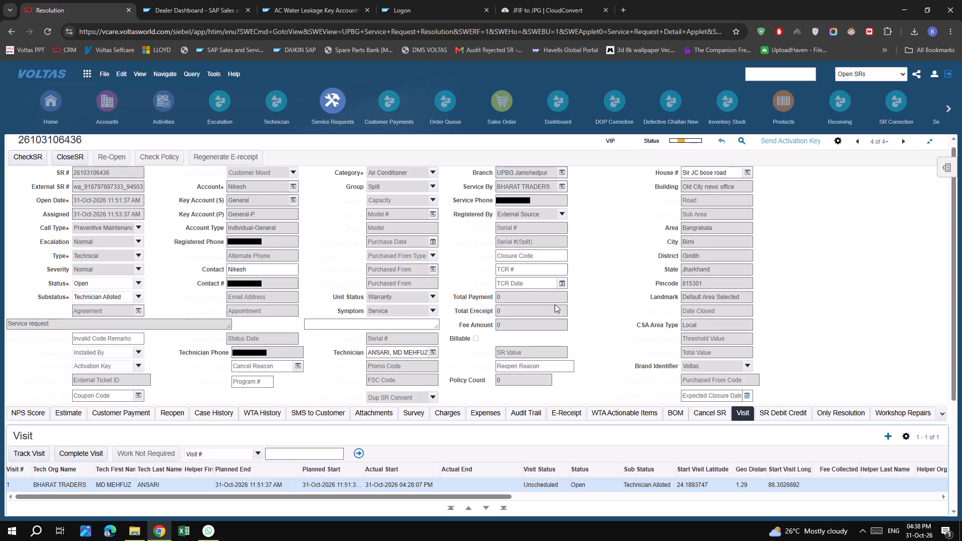
scroll(439, 412, down, 5)
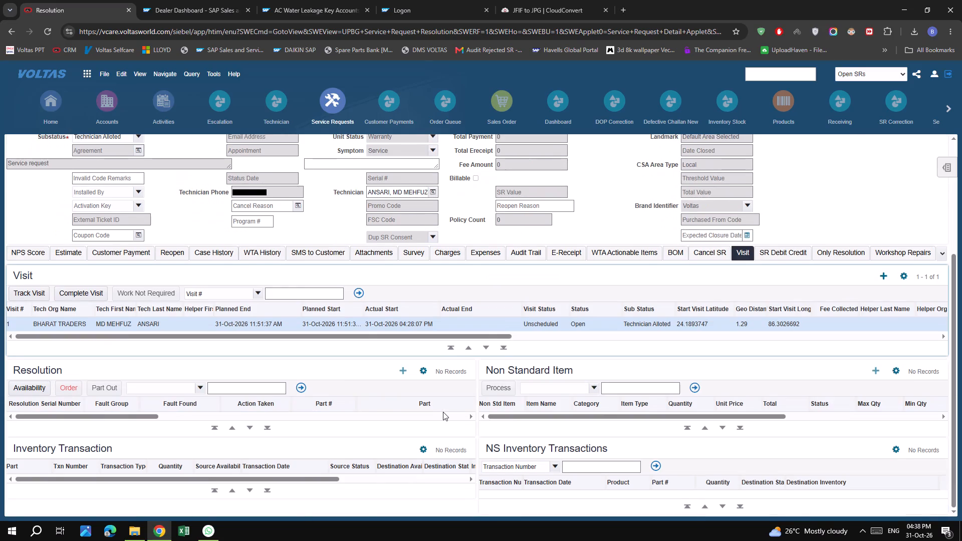
scroll(520, 388, up, 7)
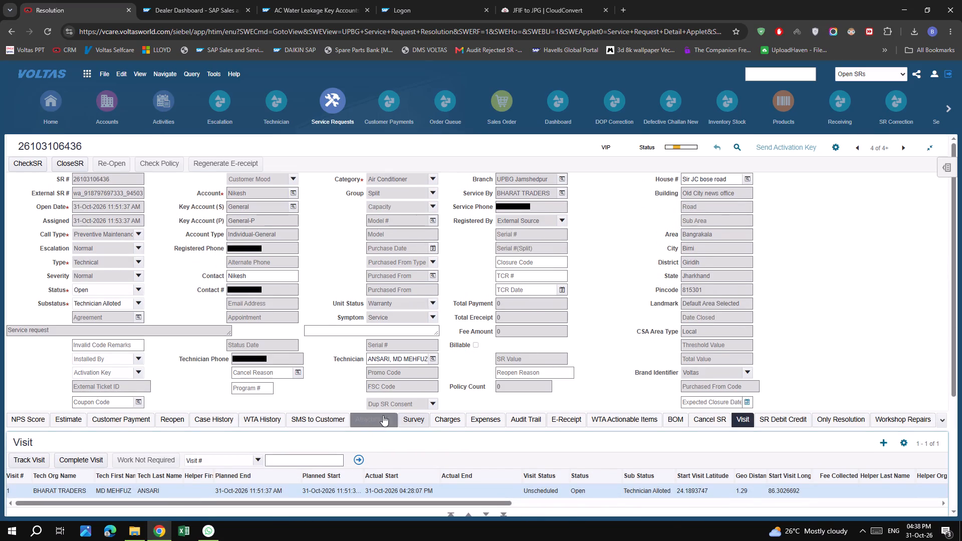
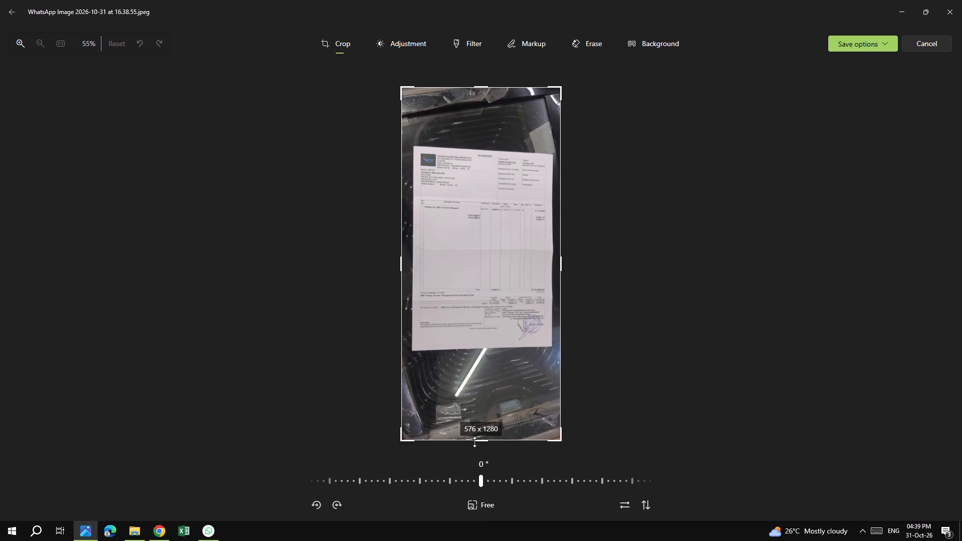
Crop the invoice photo's height to the paper, about 576 x 725 pixels, and save a copy in Downloads with GH appended to the file name.
drag(474, 442, 478, 350)
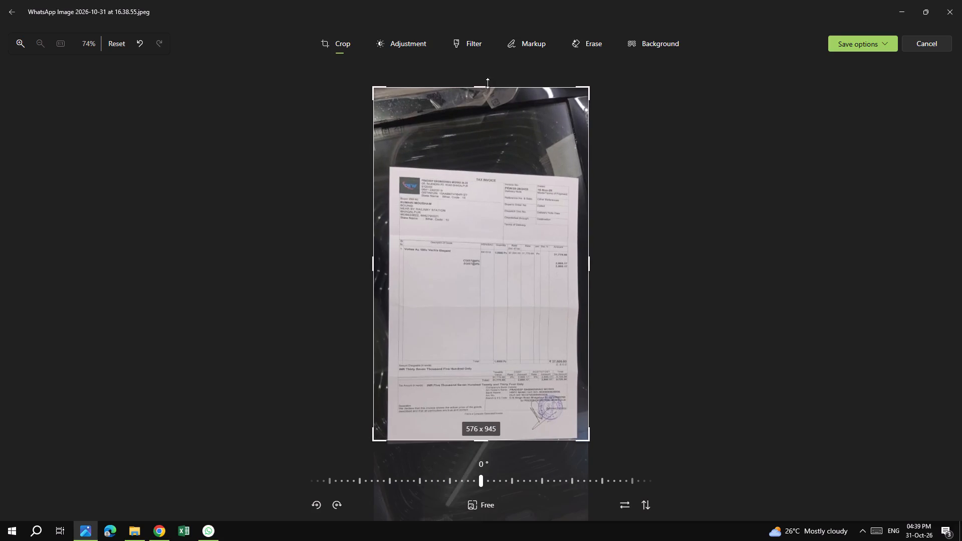
drag(484, 82, 489, 164)
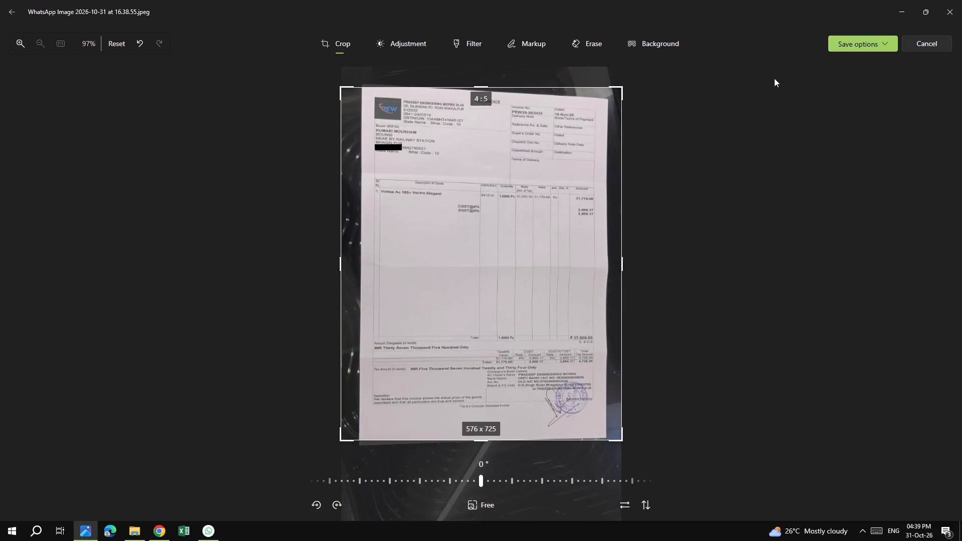
click(848, 47)
click(847, 66)
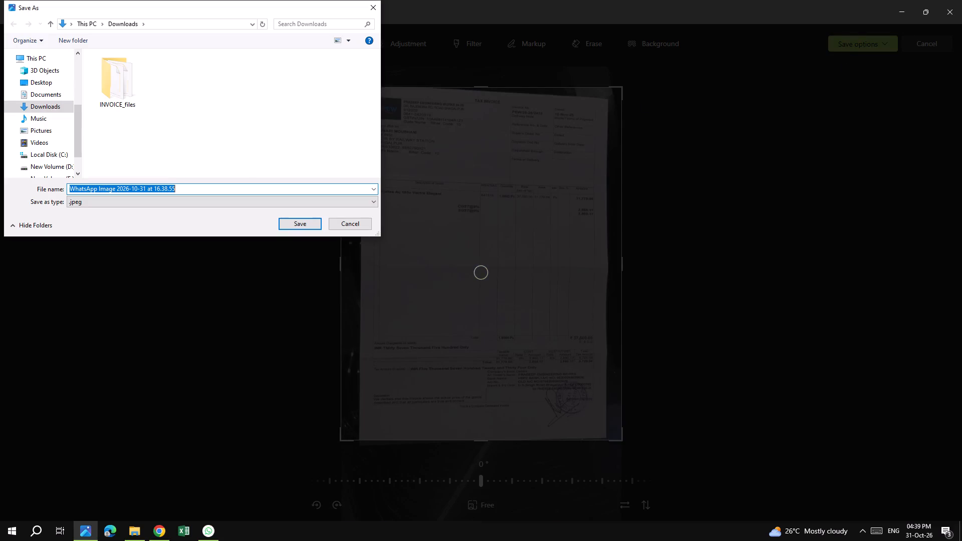
click(192, 189)
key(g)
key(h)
click(309, 225)
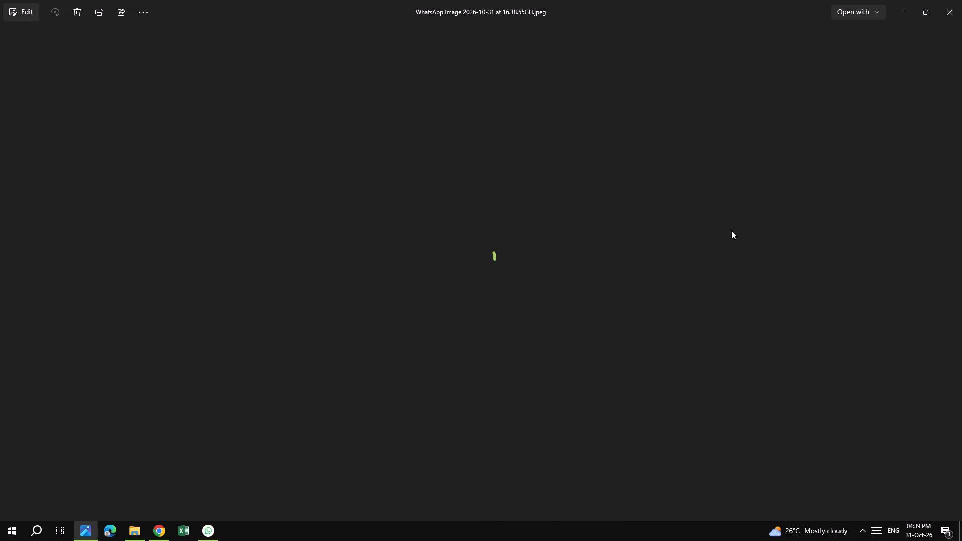
Inspect the header, buyer and item details of the cropped invoice image enlarged.
scroll(549, 205, up, 7)
drag(552, 175, 585, 331)
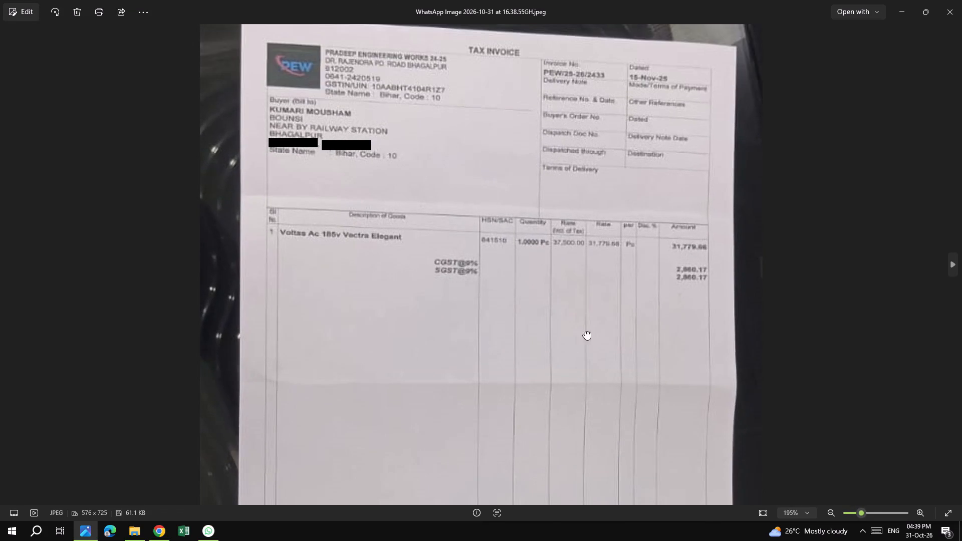
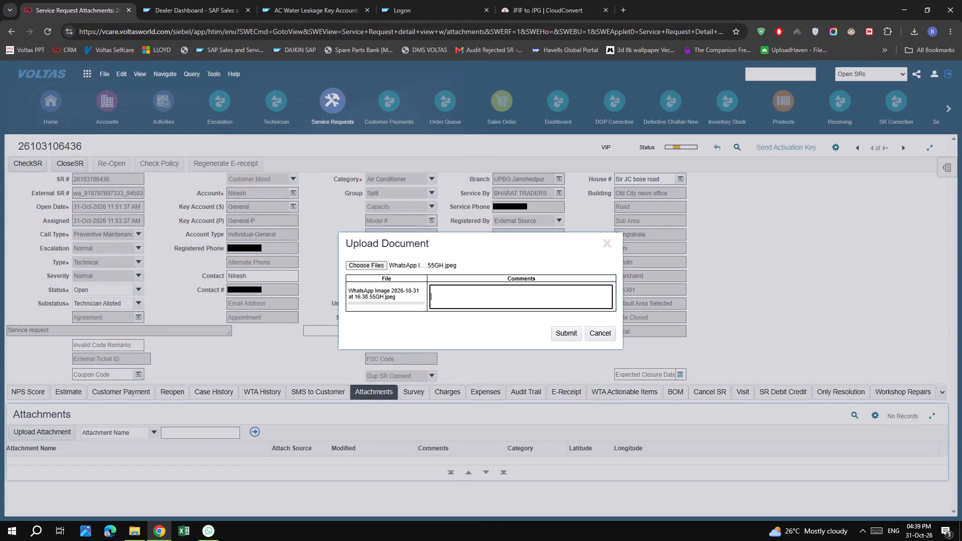
text(IN)
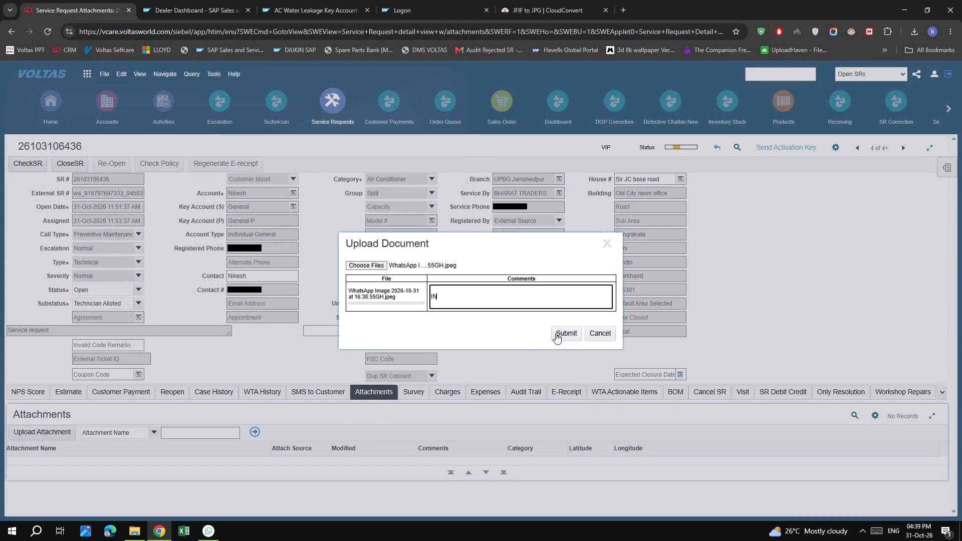
click(561, 330)
key(Return)
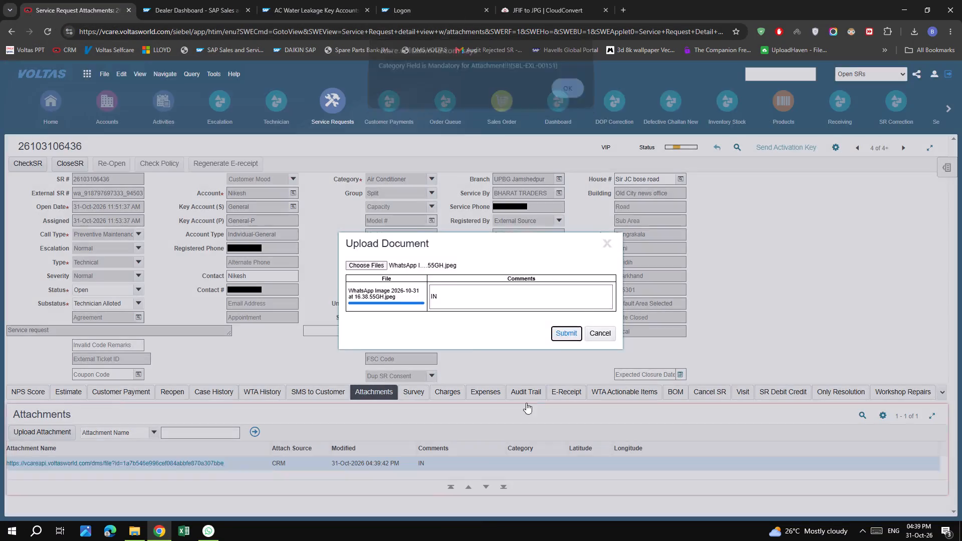
click(512, 464)
text(IN)
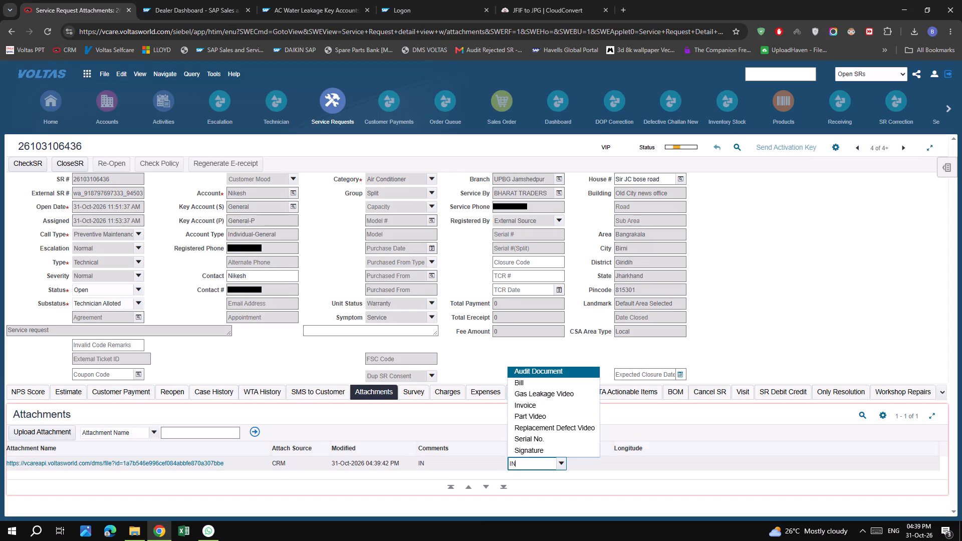
key(Return)
click(251, 427)
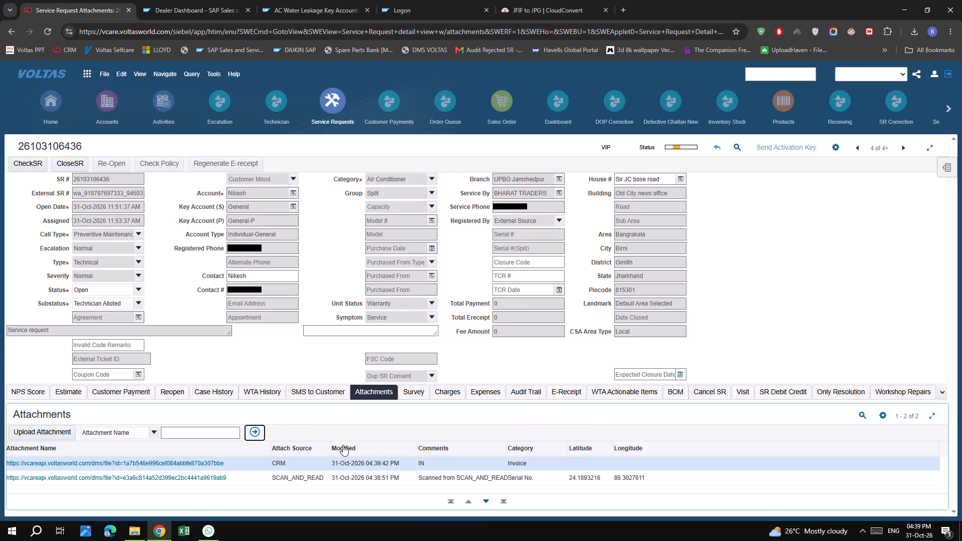
click(40, 31)
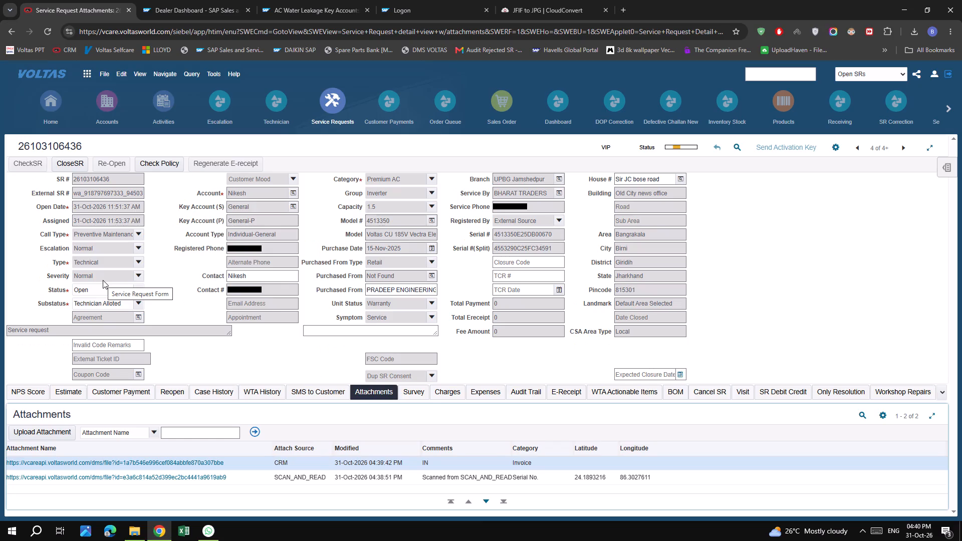
double_click(112, 179)
key(ctrl+c)
key(ctrl+c)
click(324, 93)
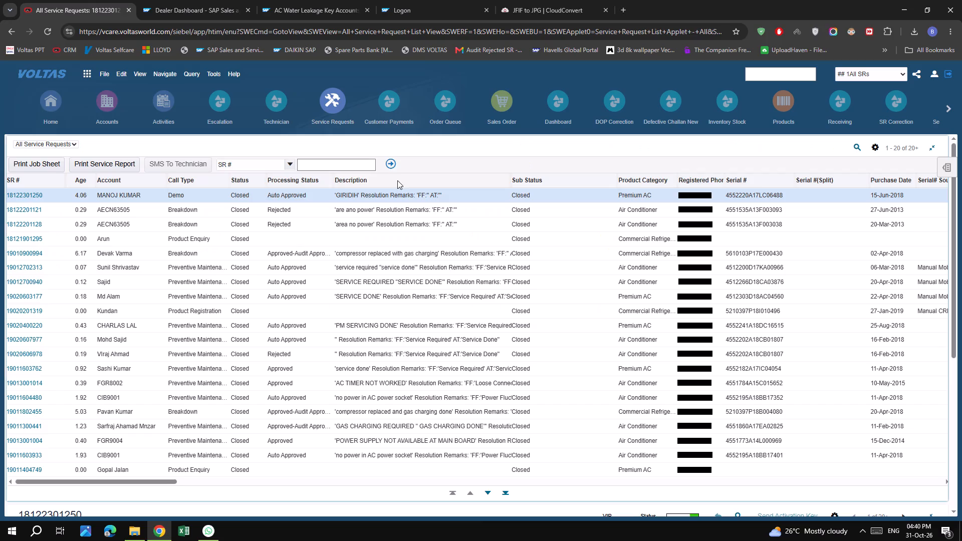
click(337, 163)
key(ctrl+v)
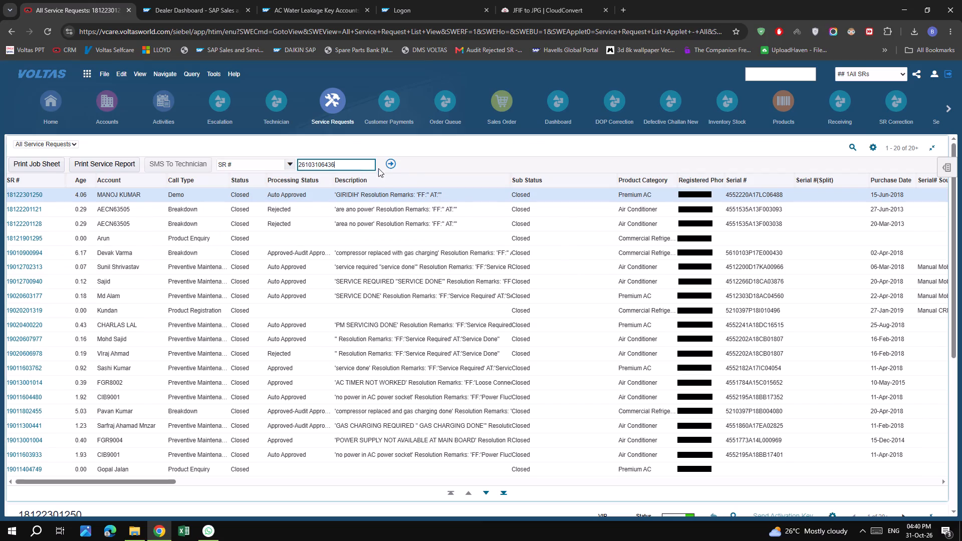
click(390, 165)
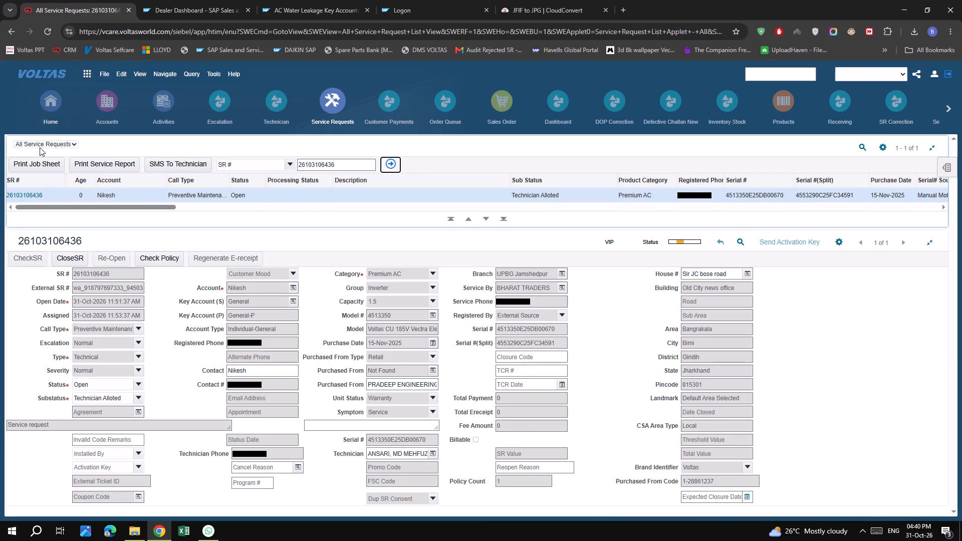
click(40, 162)
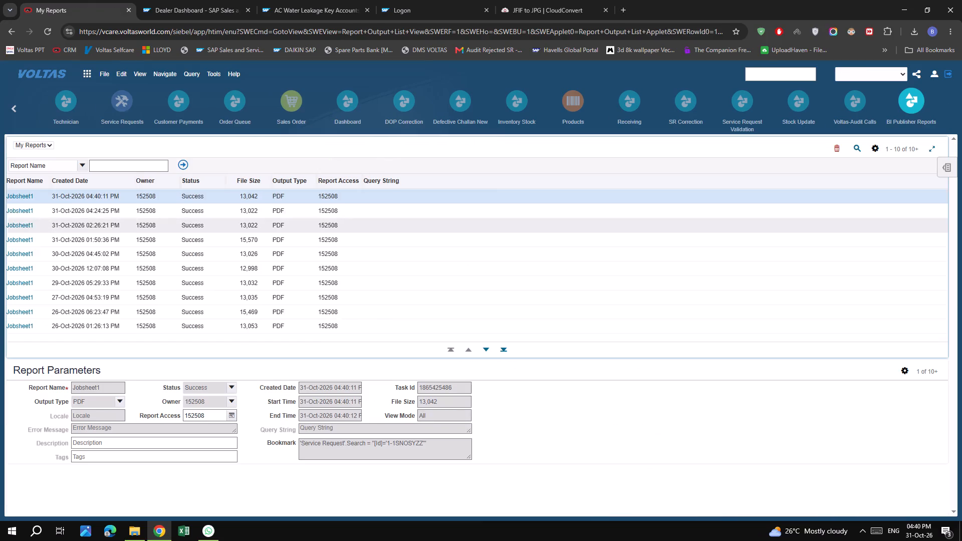
click(29, 195)
click(494, 334)
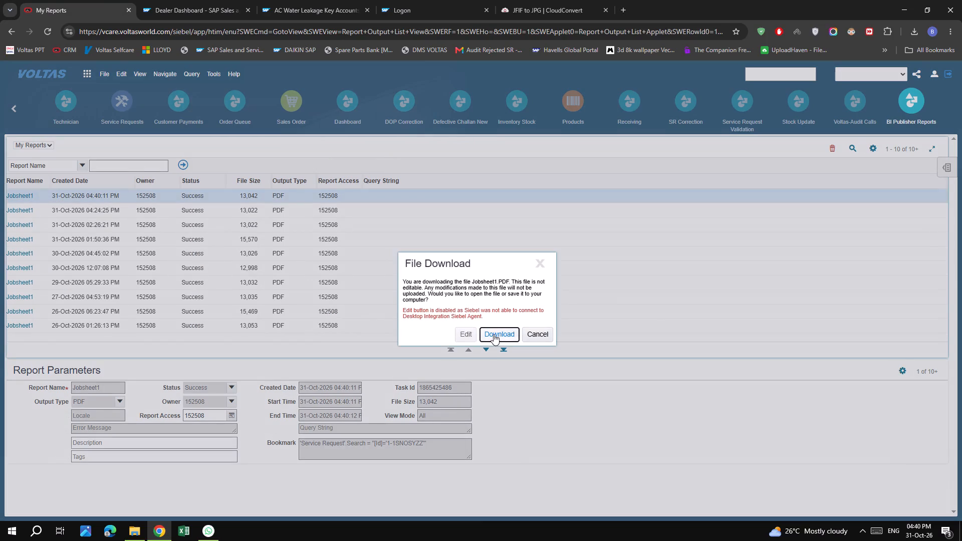
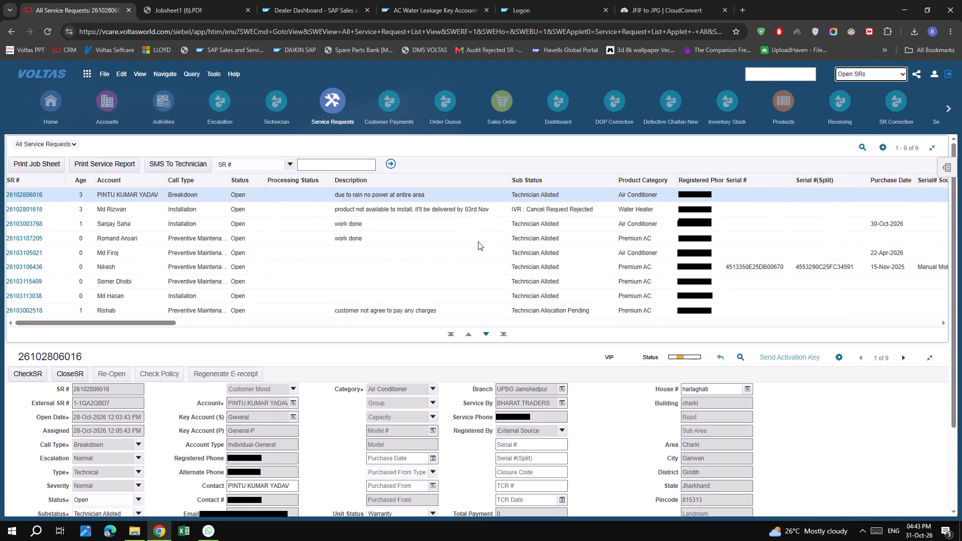
click(31, 264)
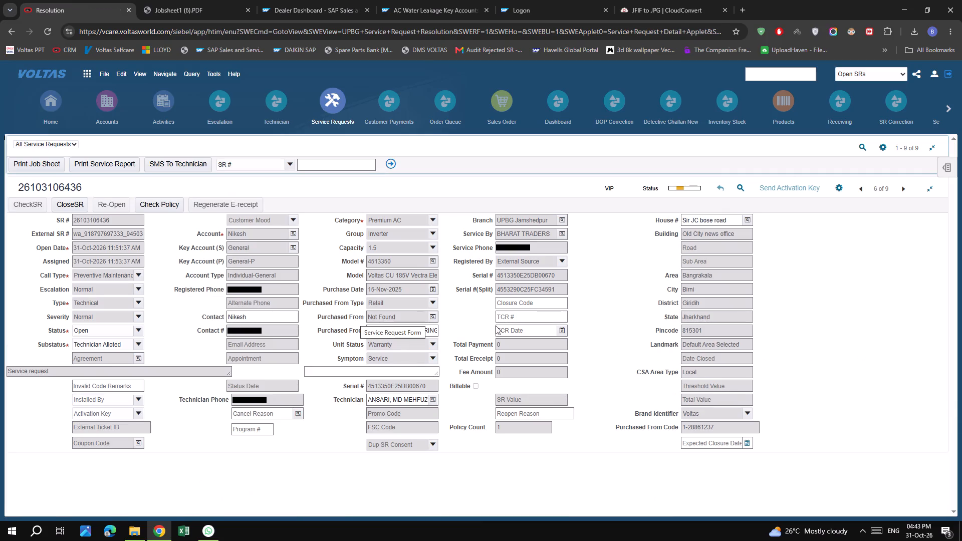
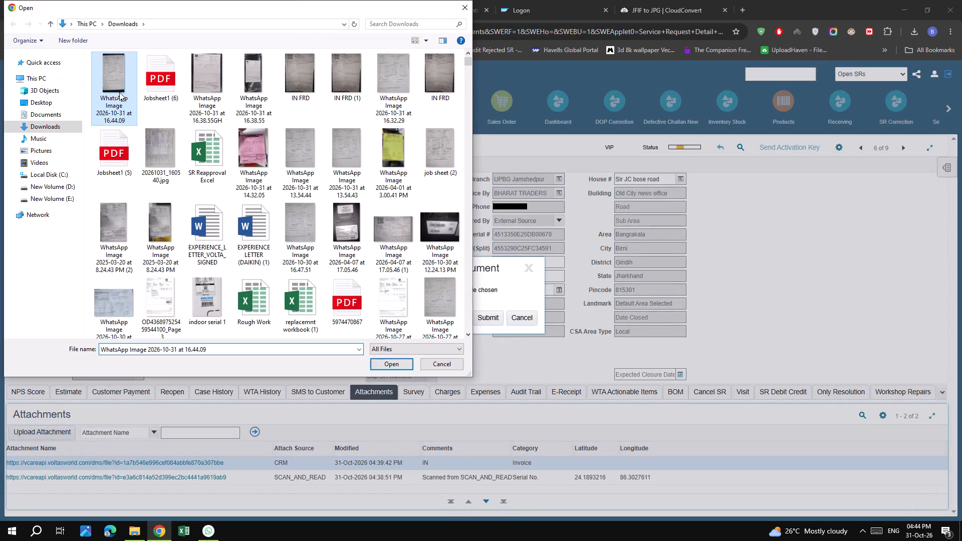
right_click(115, 93)
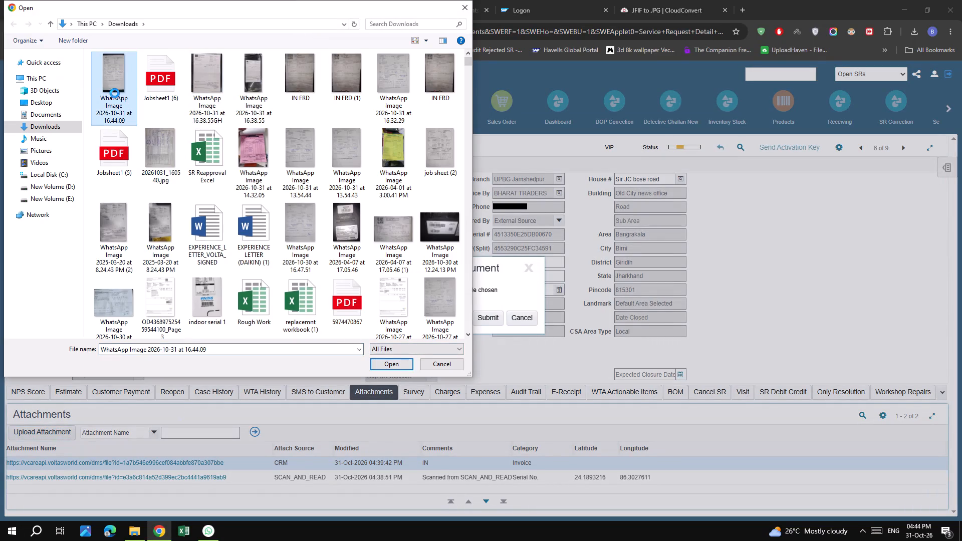
click(155, 119)
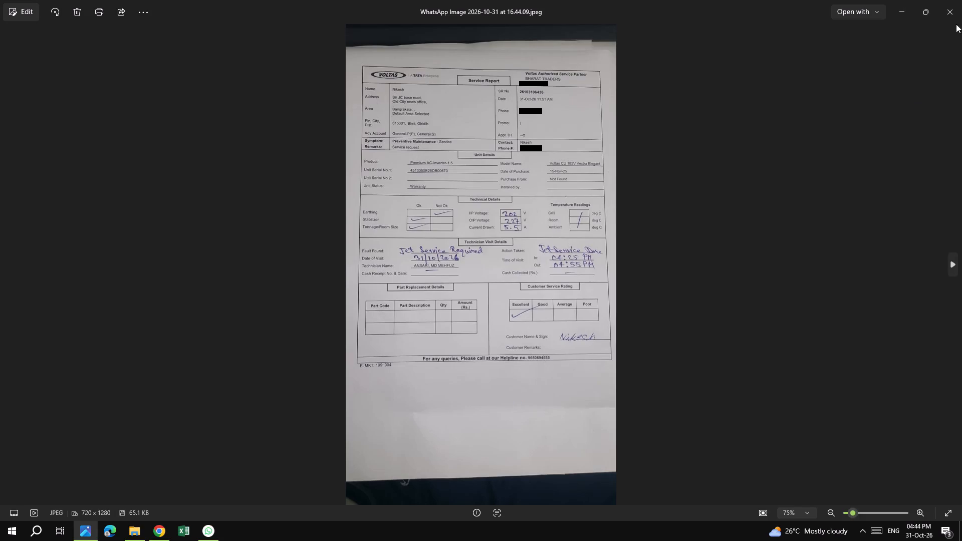
click(955, 12)
click(388, 362)
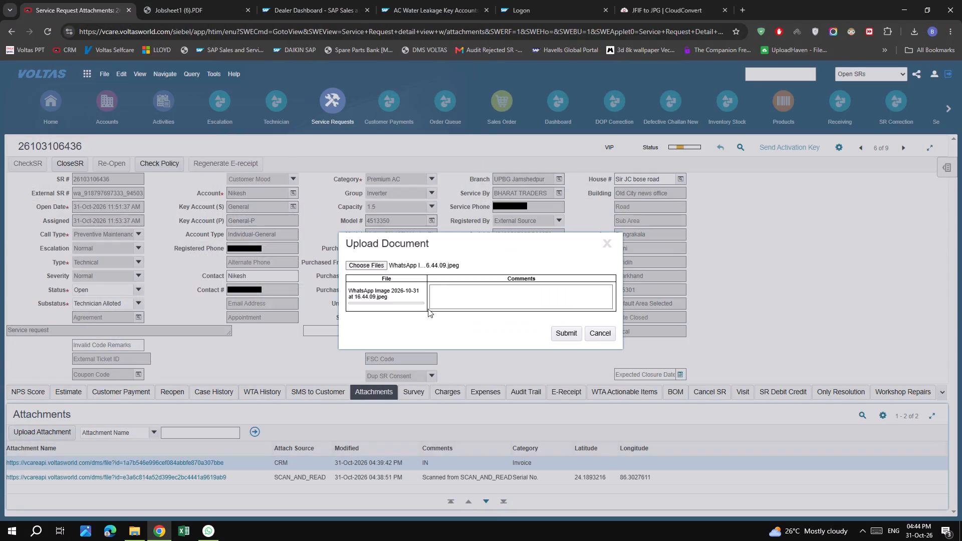
click(467, 301)
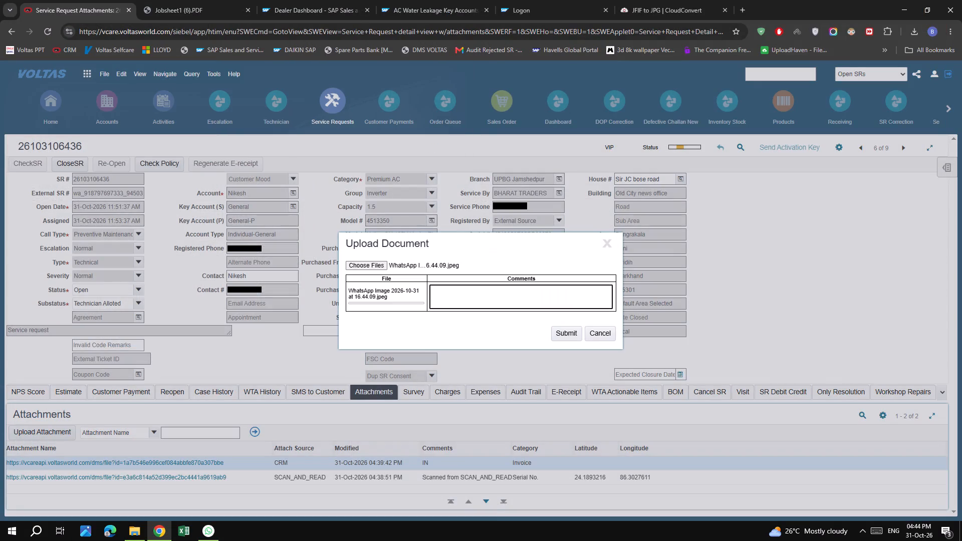
key(BackSpace)
key(BackSpace)
click(565, 334)
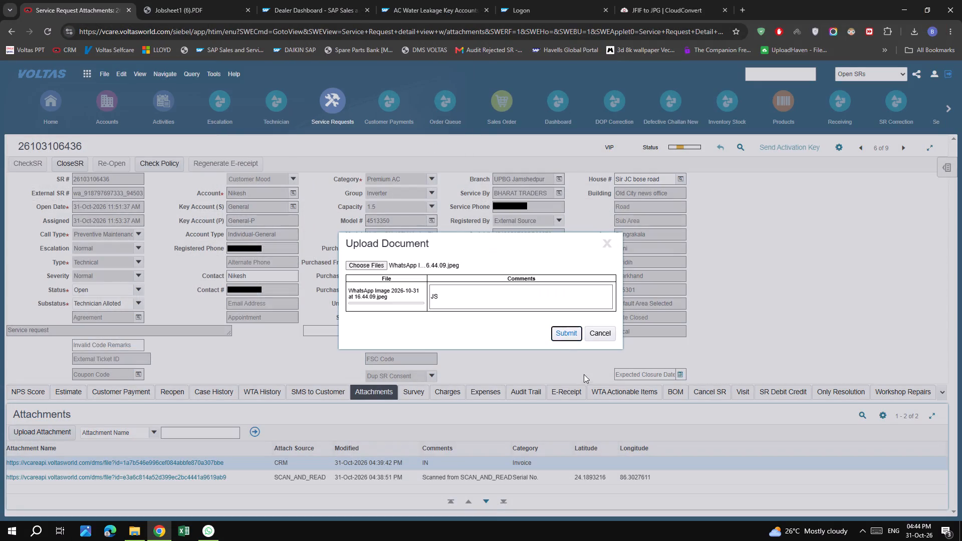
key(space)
Set the category of the new JS attachment to Job Sheet.
click(536, 465)
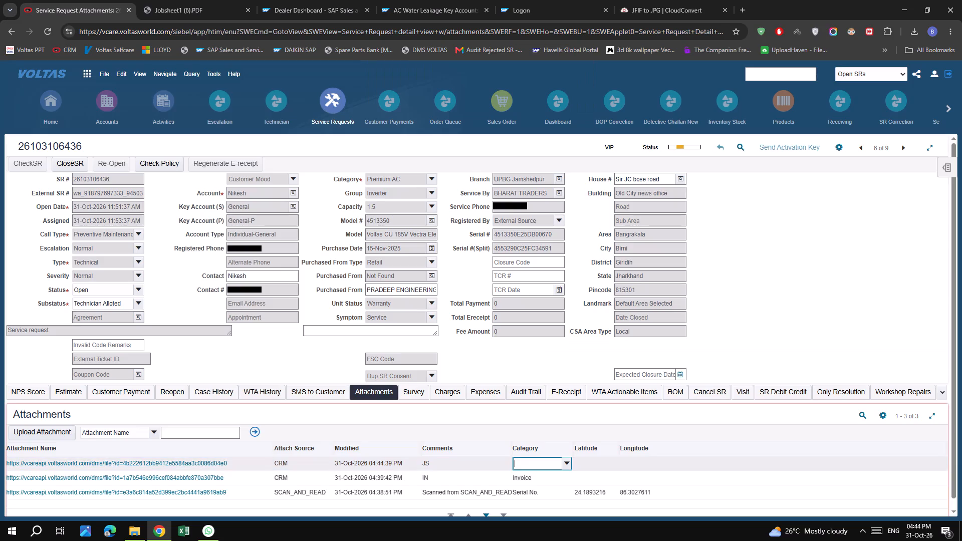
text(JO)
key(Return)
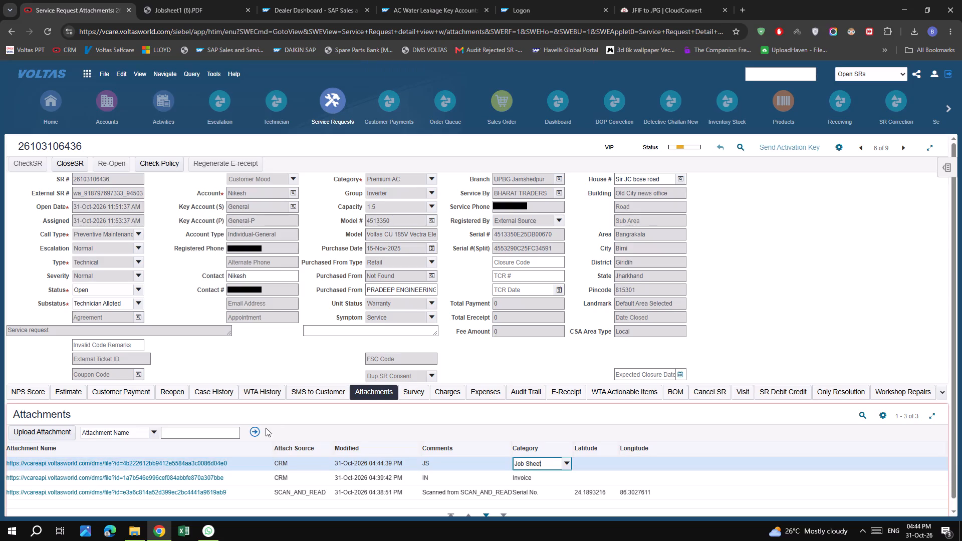
Commit the Job Sheet category on the attachment with comment JS and refresh the attachments list.
click(260, 431)
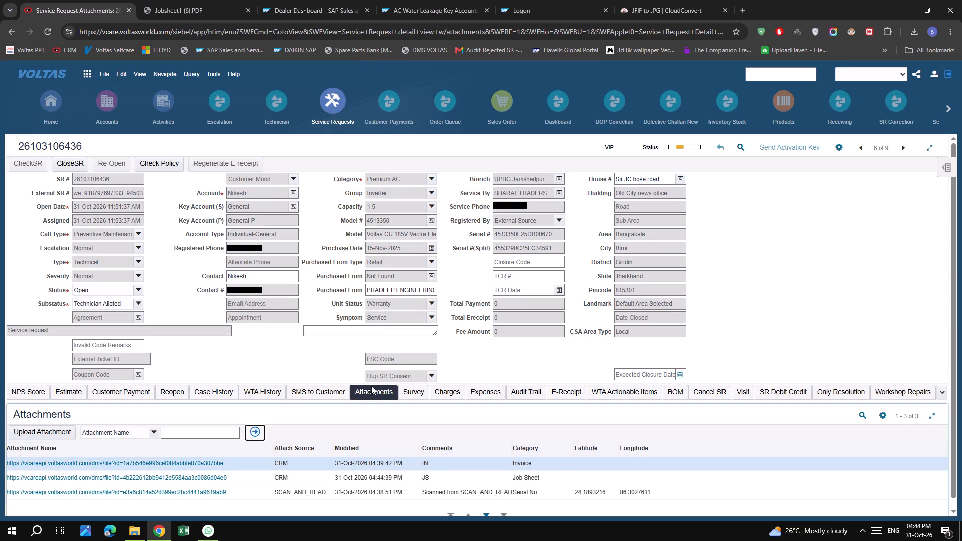
click(355, 333)
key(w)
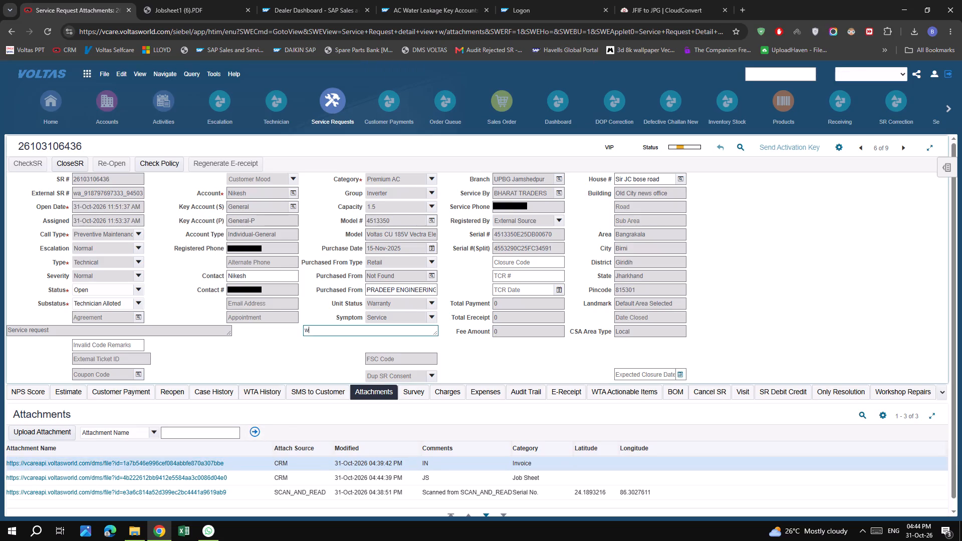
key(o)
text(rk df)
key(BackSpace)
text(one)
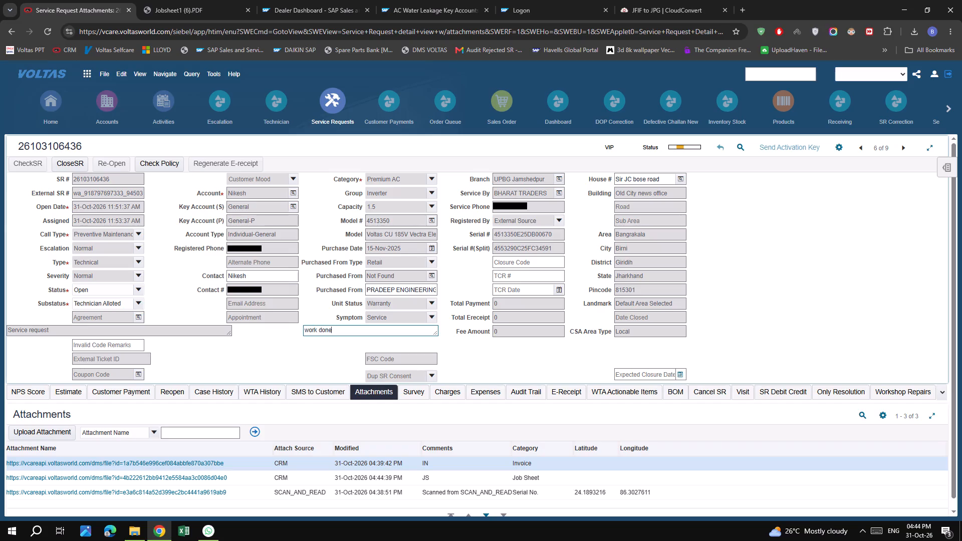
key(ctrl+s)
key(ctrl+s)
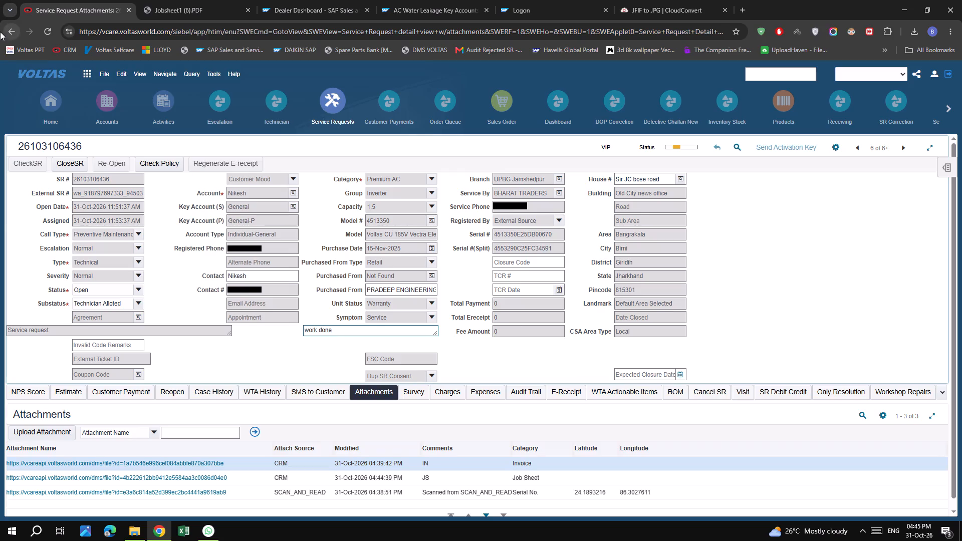
click(798, 264)
List the Open SRs and sort them by SR number in descending order.
click(341, 99)
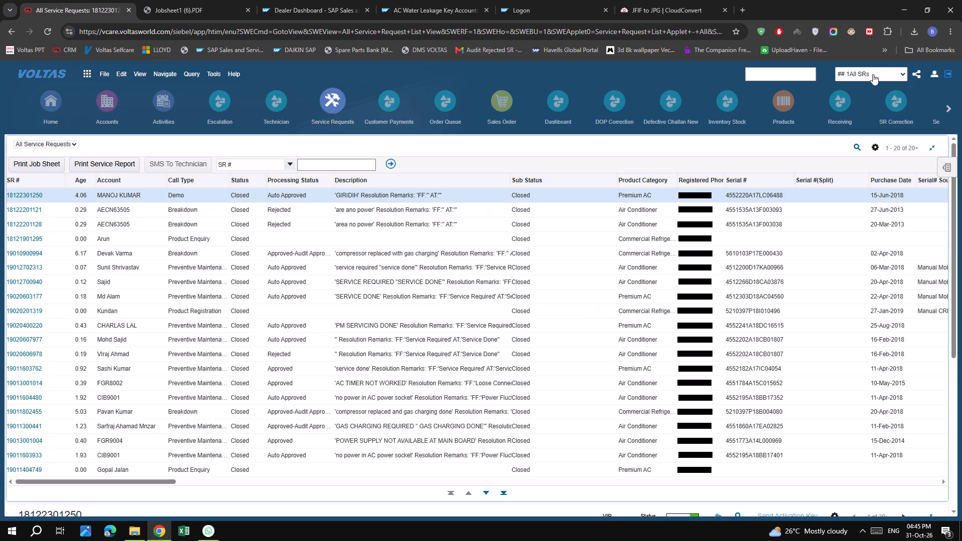
click(873, 74)
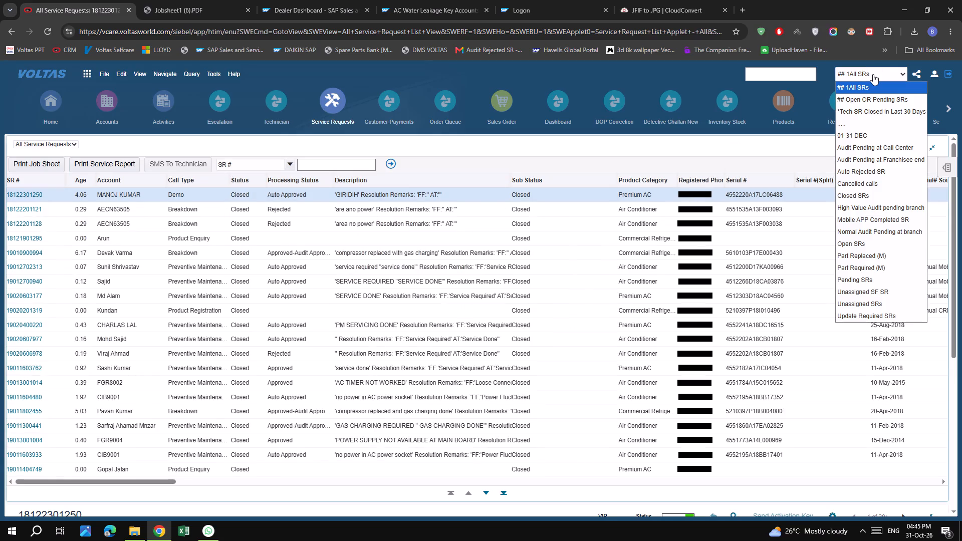
click(873, 238)
click(26, 179)
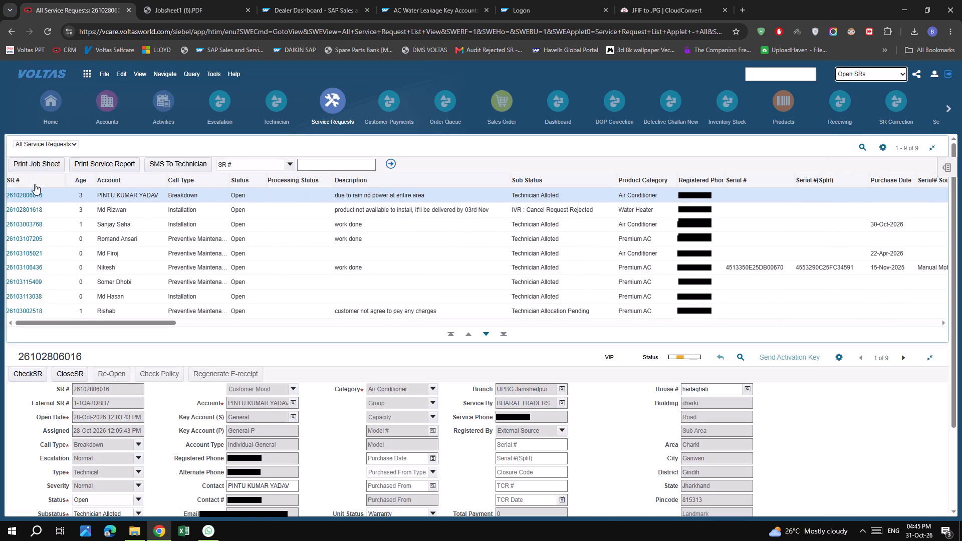
click(44, 185)
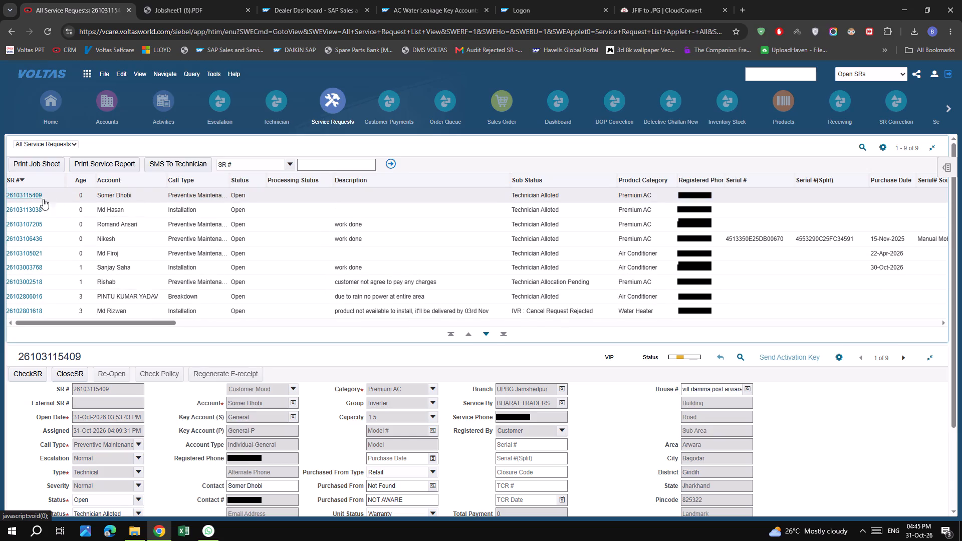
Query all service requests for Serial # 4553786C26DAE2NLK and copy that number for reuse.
click(743, 357)
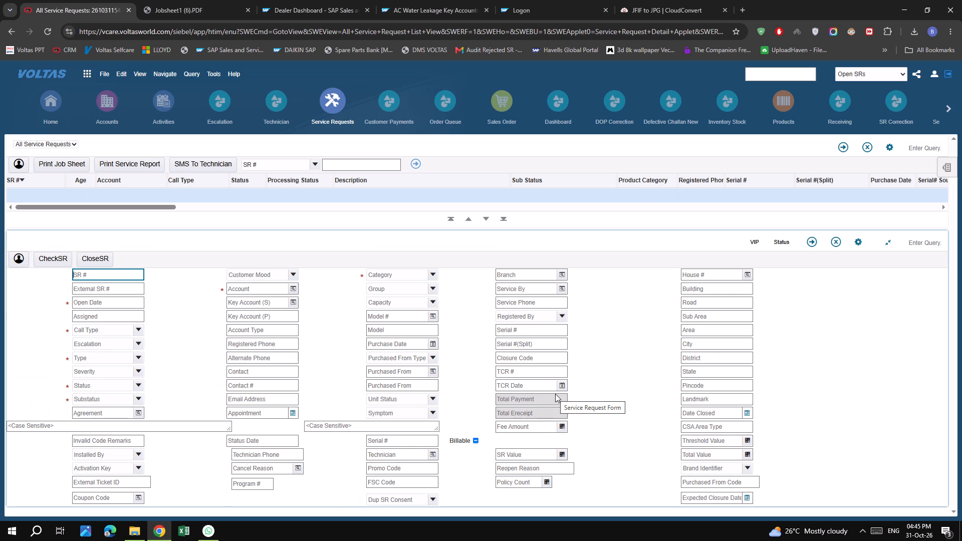
click(532, 332)
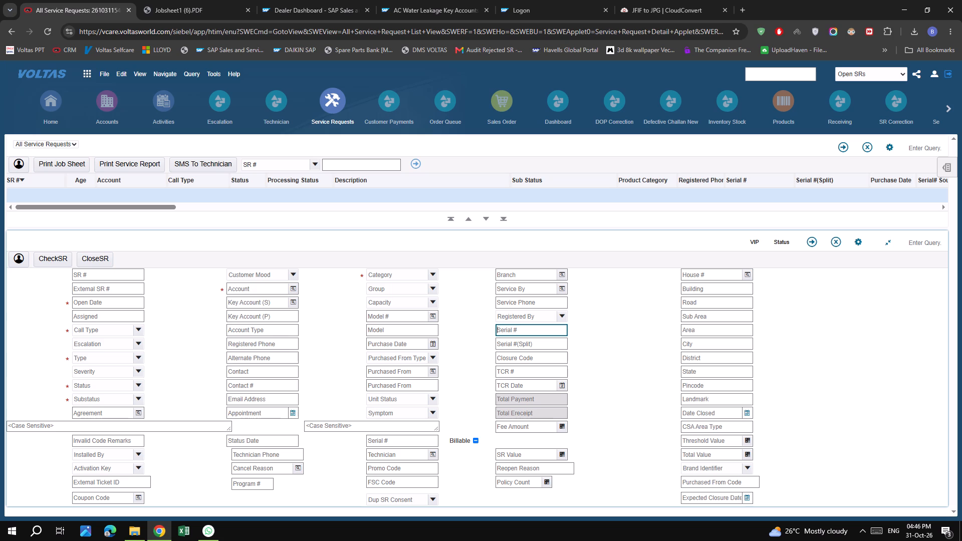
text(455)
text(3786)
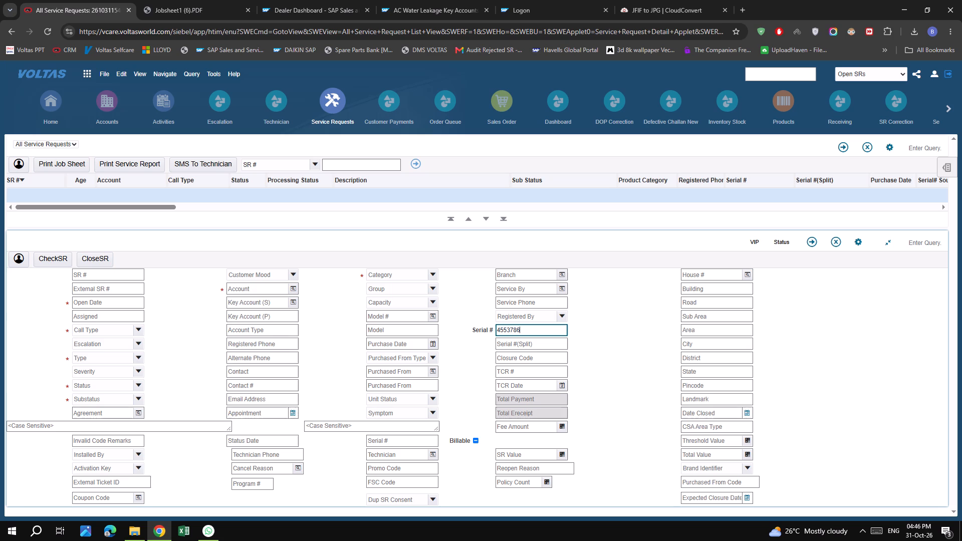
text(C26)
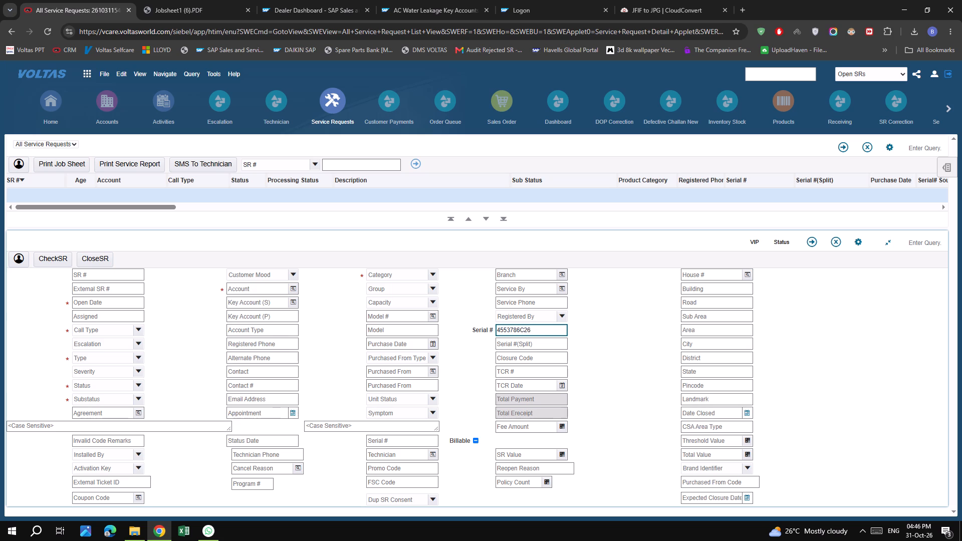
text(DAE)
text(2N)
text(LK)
double_click(545, 334)
key(ctrl+c)
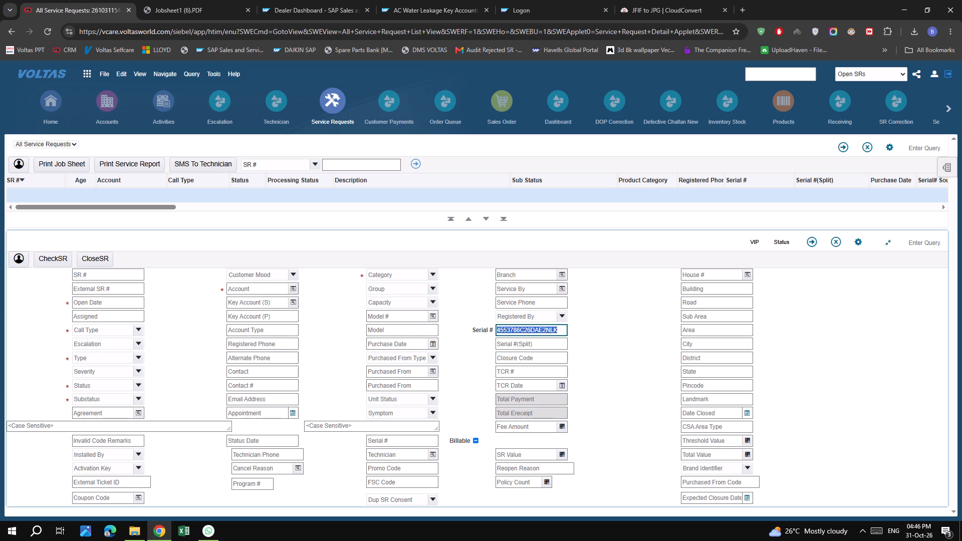
key(ctrl+c)
key(Return)
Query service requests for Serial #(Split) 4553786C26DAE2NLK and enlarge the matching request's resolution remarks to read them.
click(727, 228)
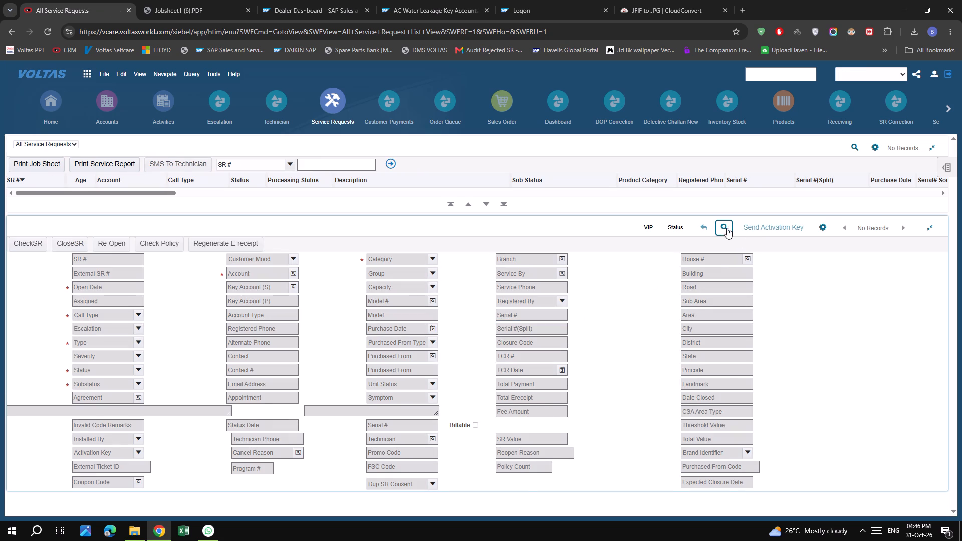
click(540, 332)
click(534, 345)
key(ctrl+v)
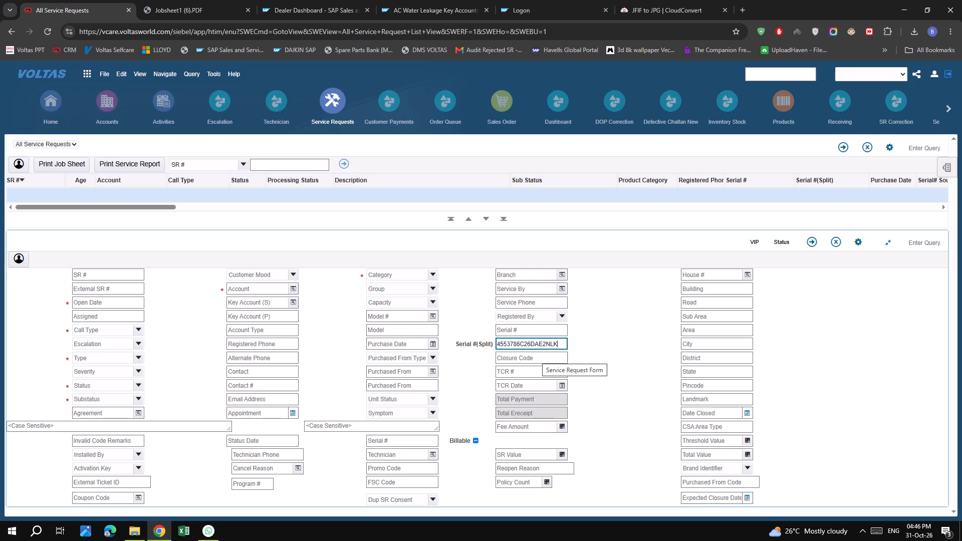
key(Return)
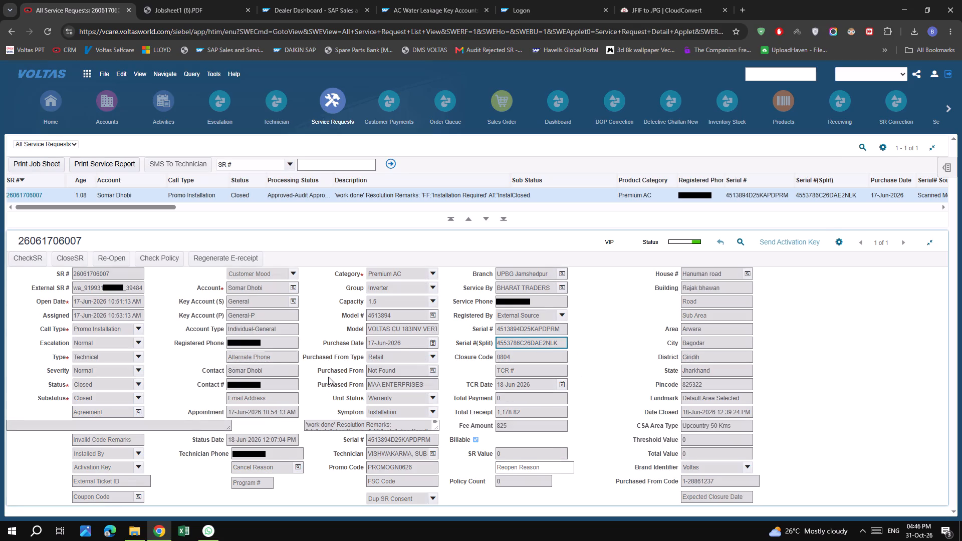
scroll(406, 362, down, 4)
drag(435, 427, 435, 433)
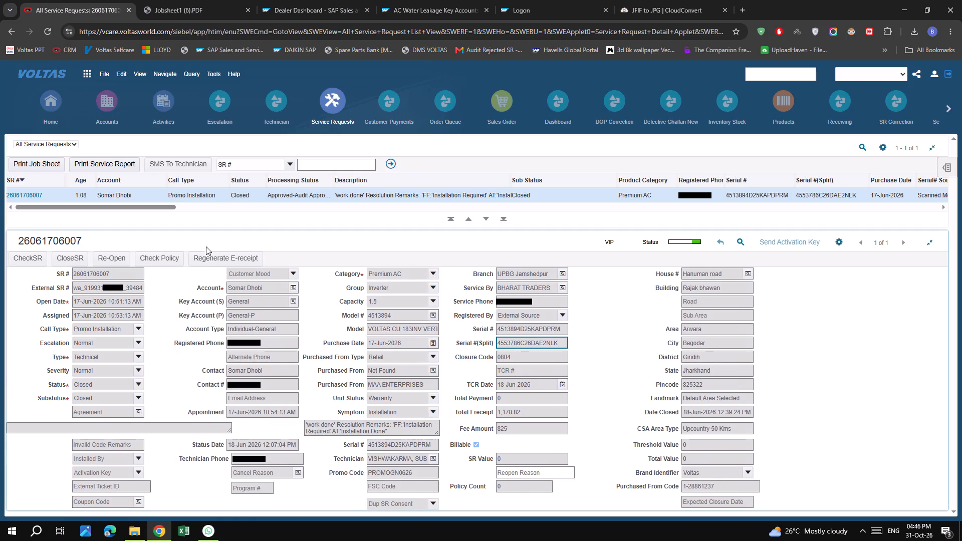
triple_click(251, 287)
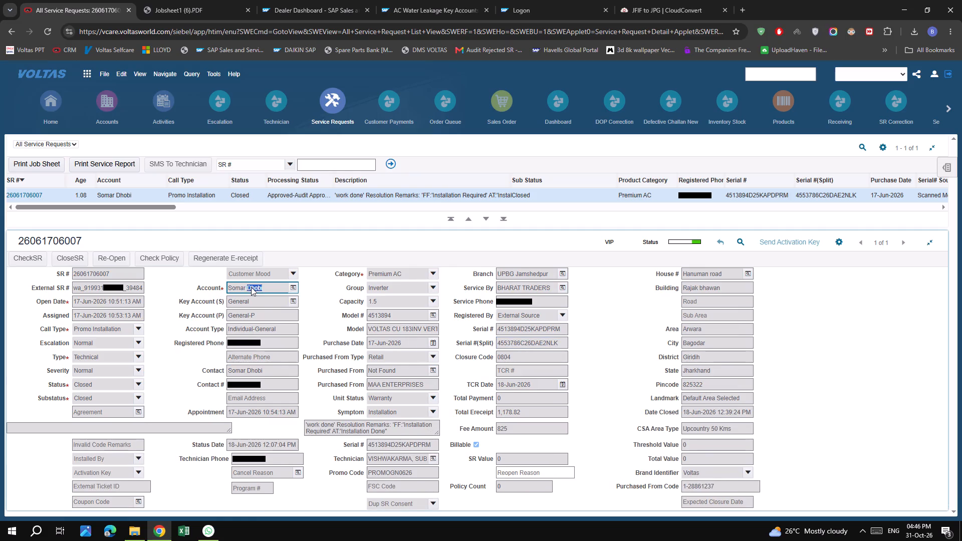
key(ctrl+c)
key(ctrl+c)
click(744, 243)
click(259, 287)
key(ctrl+v)
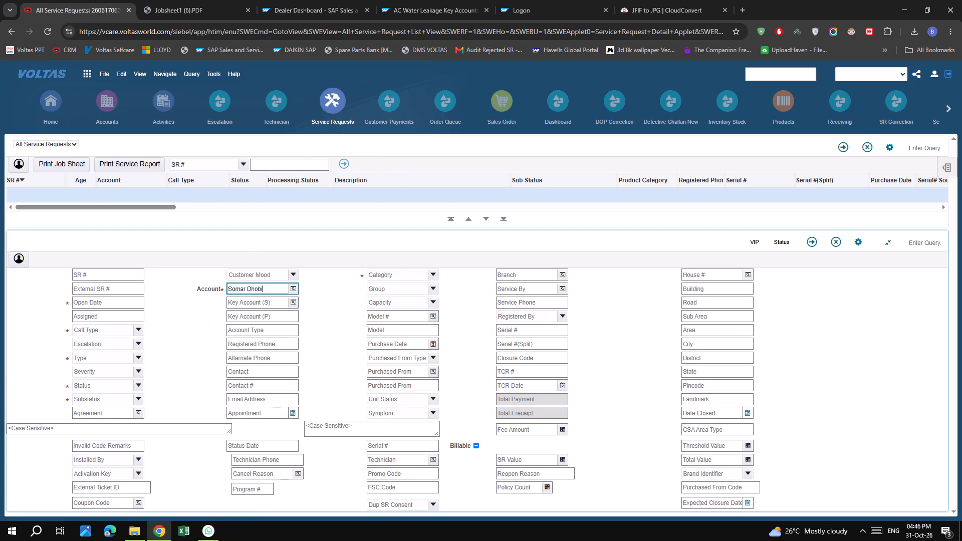
key(Return)
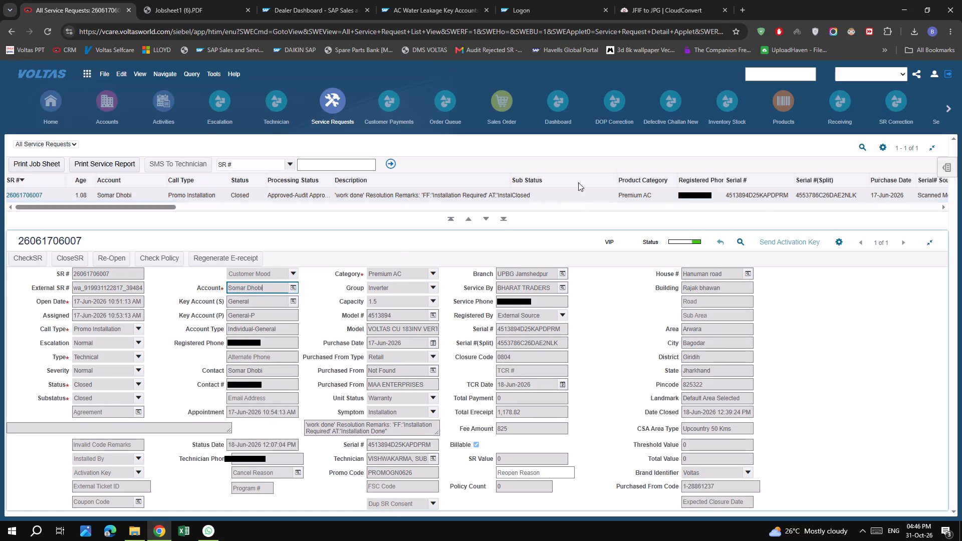
Return to the full service request list and search it by Account with the copied customer name.
click(325, 100)
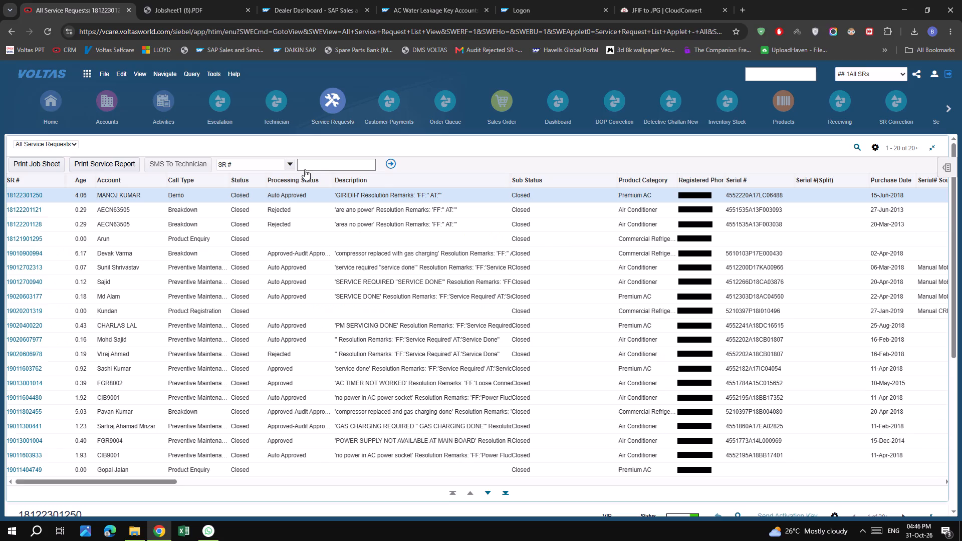
click(289, 164)
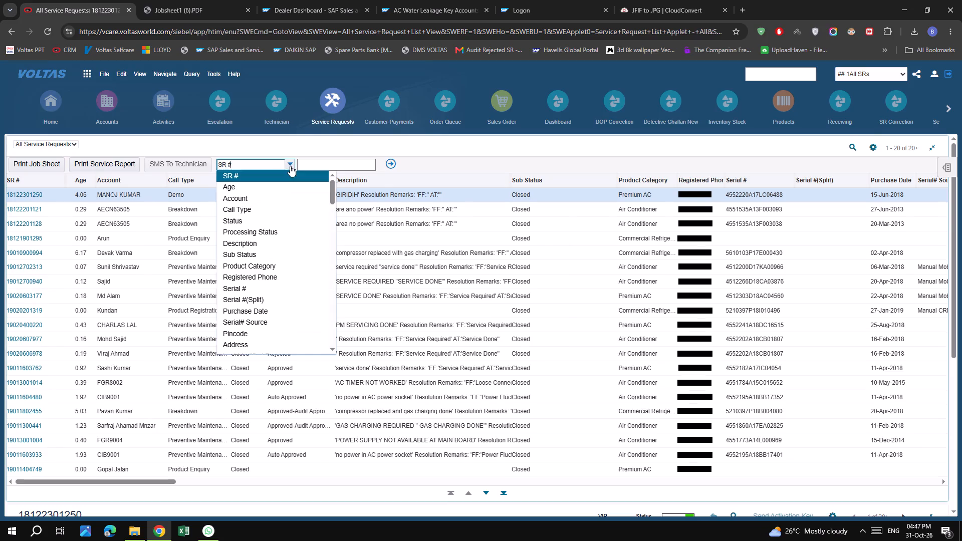
click(283, 183)
click(312, 165)
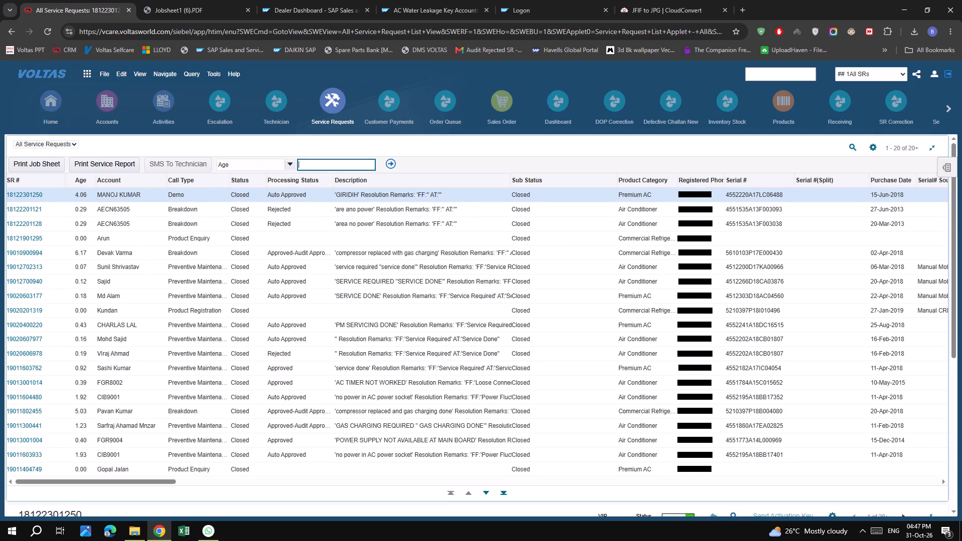
click(293, 164)
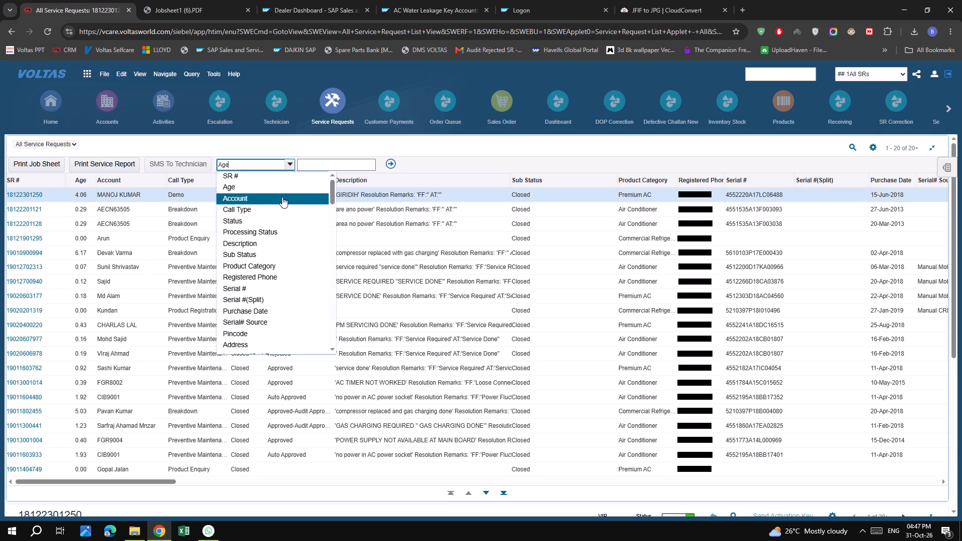
click(278, 197)
click(351, 165)
key(ctrl+v)
click(388, 167)
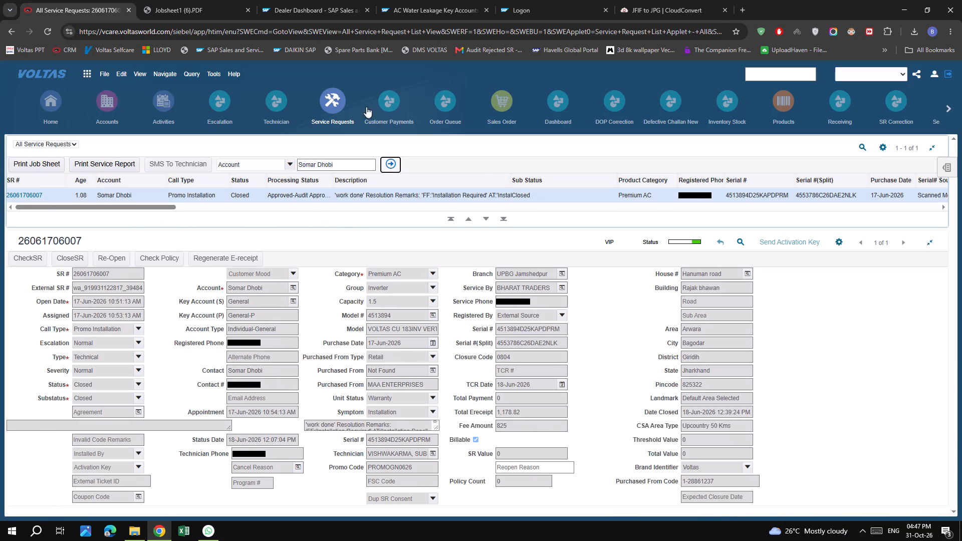
click(326, 103)
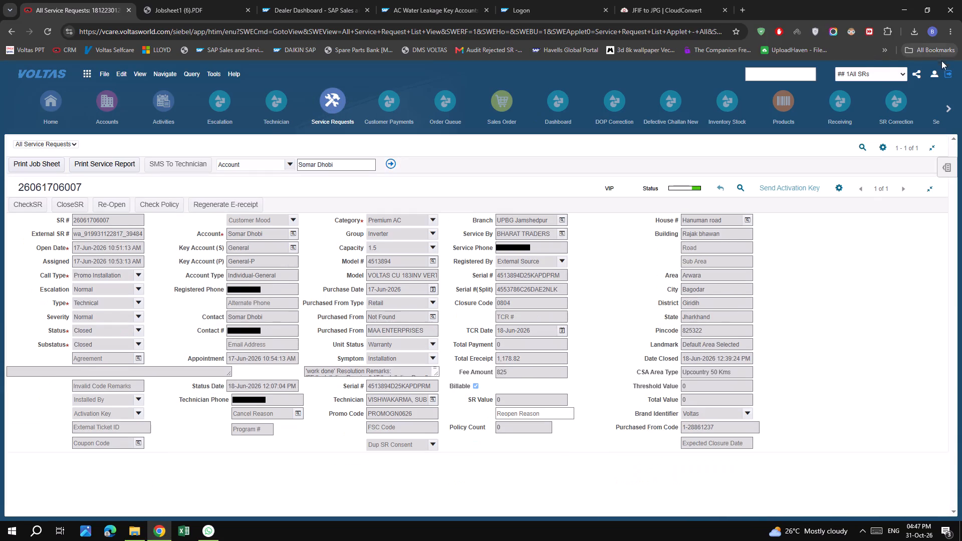
click(874, 77)
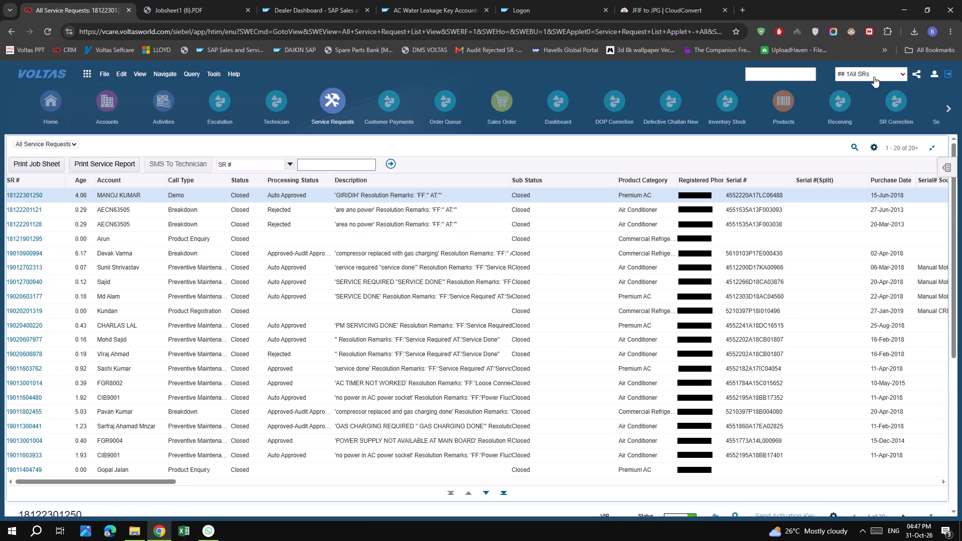
click(876, 74)
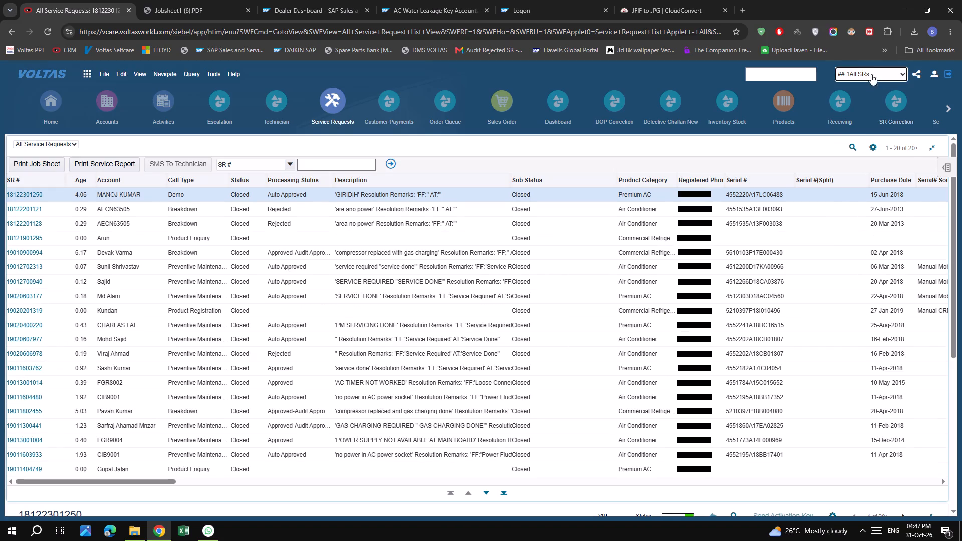
click(871, 74)
click(861, 244)
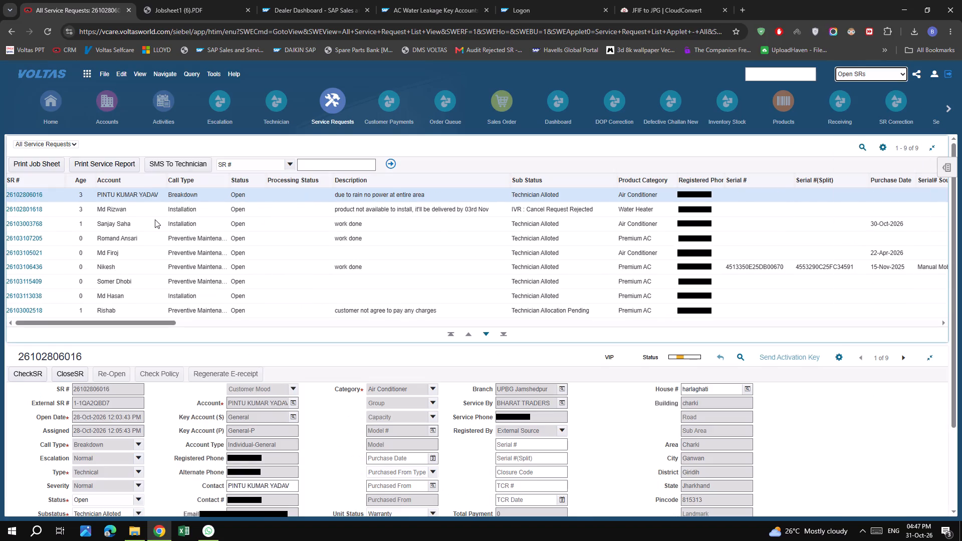
click(33, 283)
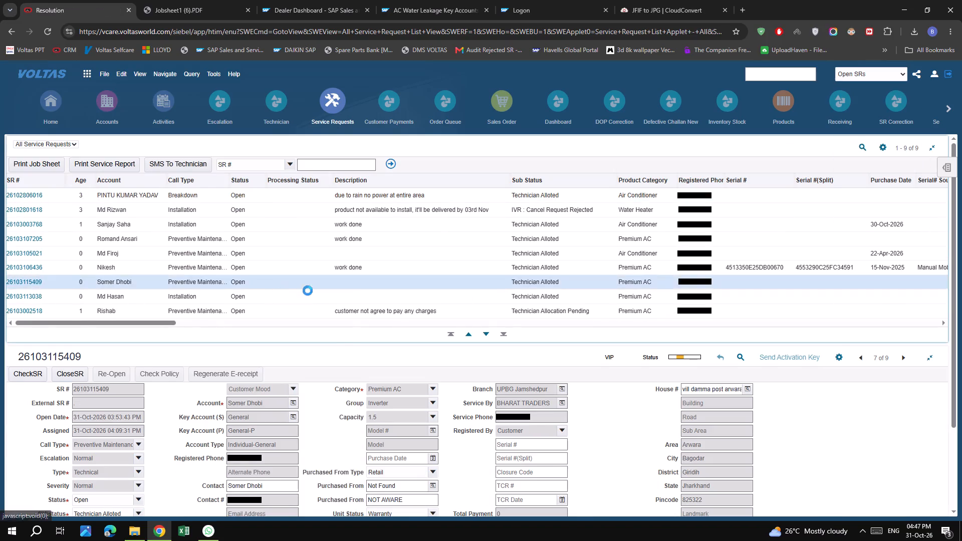
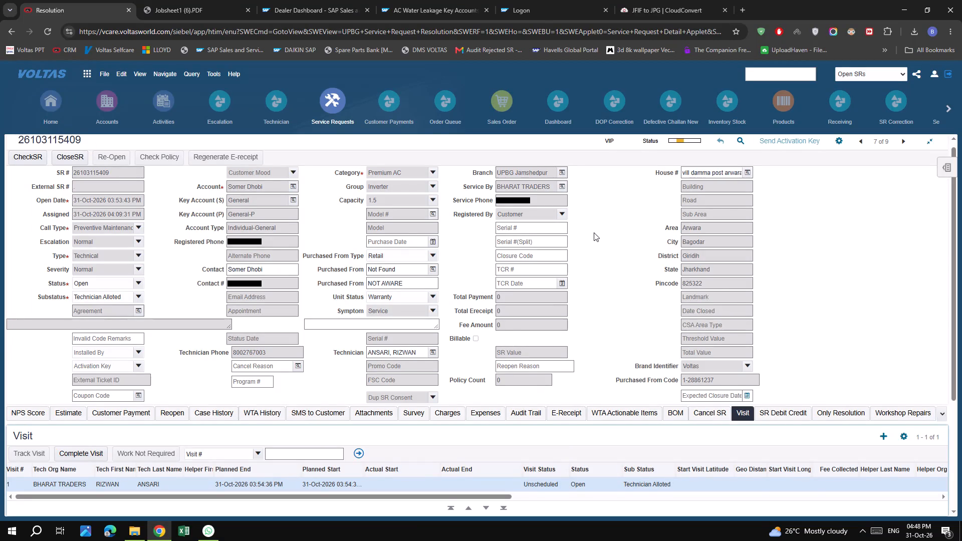
click(616, 250)
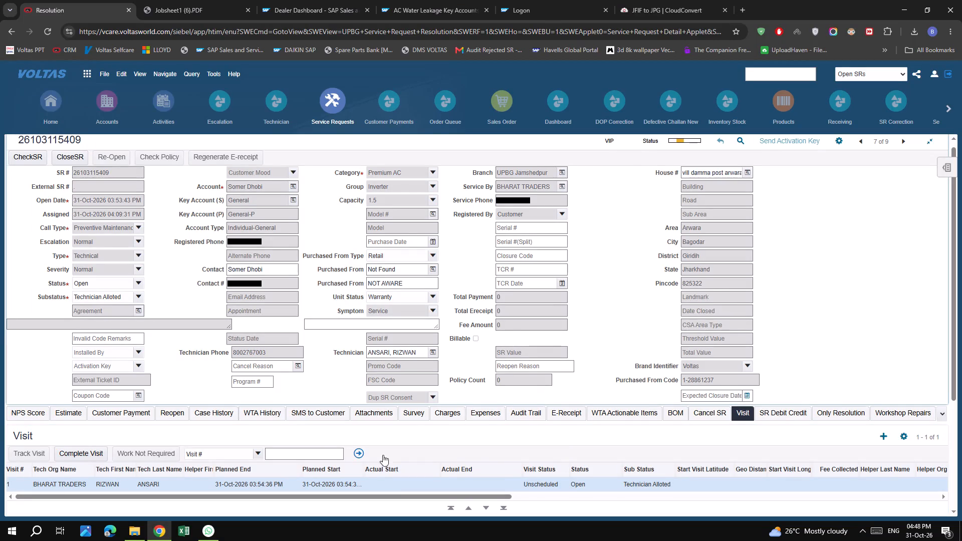
scroll(866, 170, up, 4)
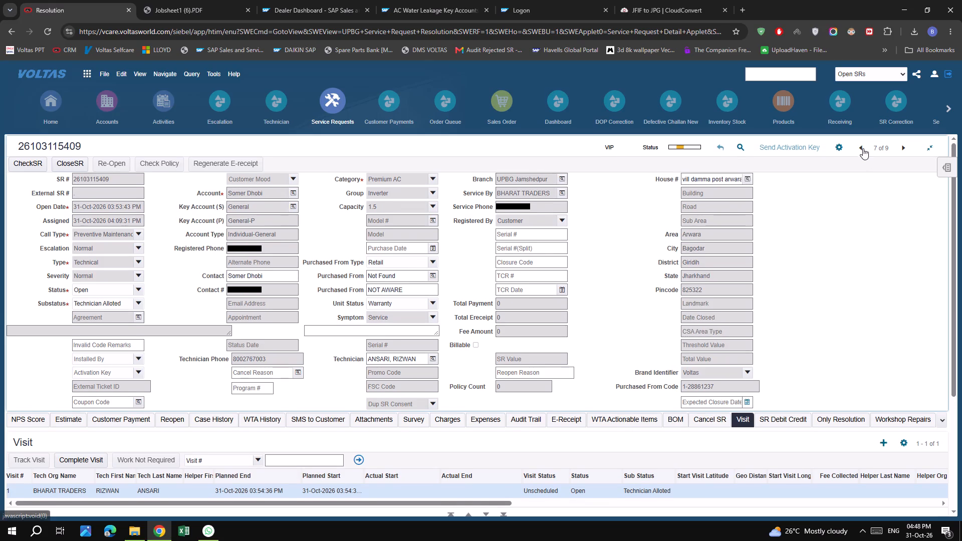
click(863, 148)
click(863, 148)
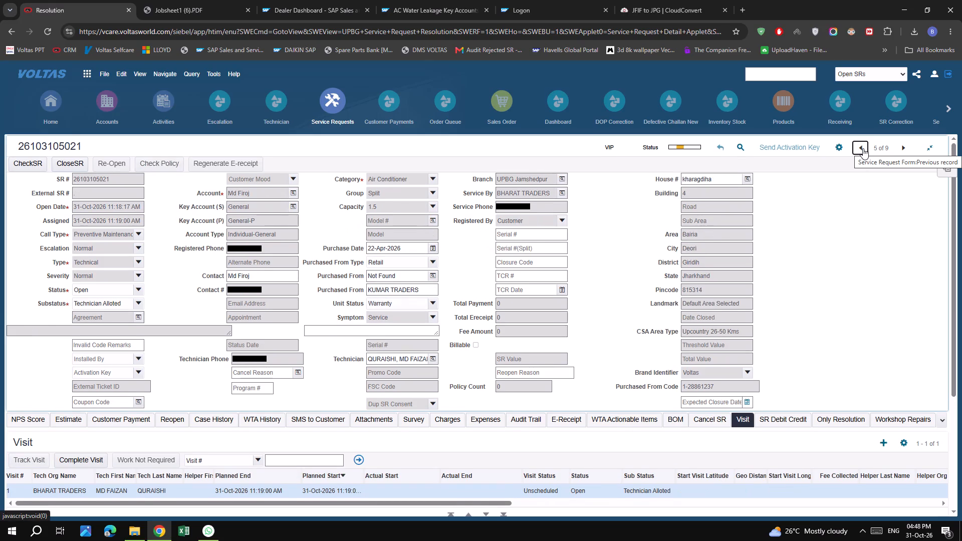
click(863, 147)
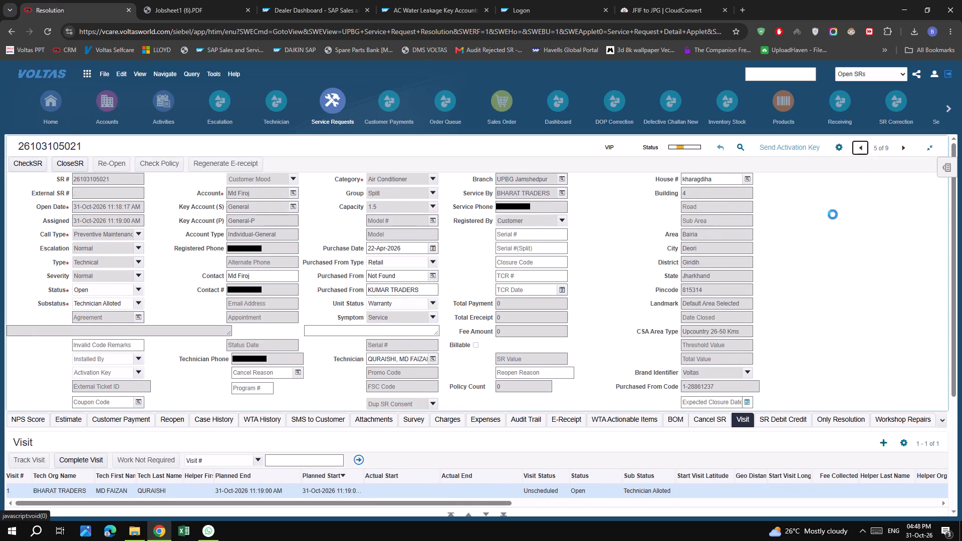
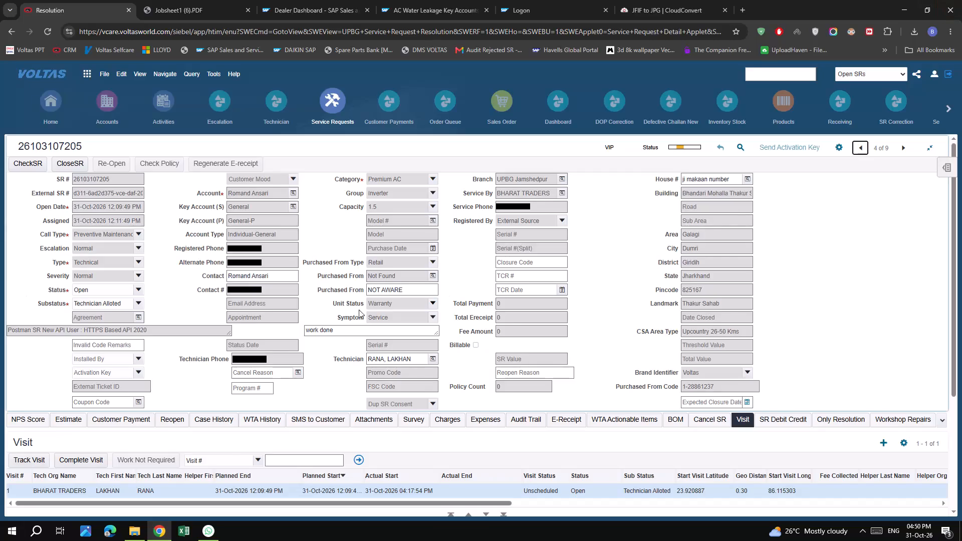
List the open service requests using the Open SRs query and sort them by SR number in descending order.
click(335, 101)
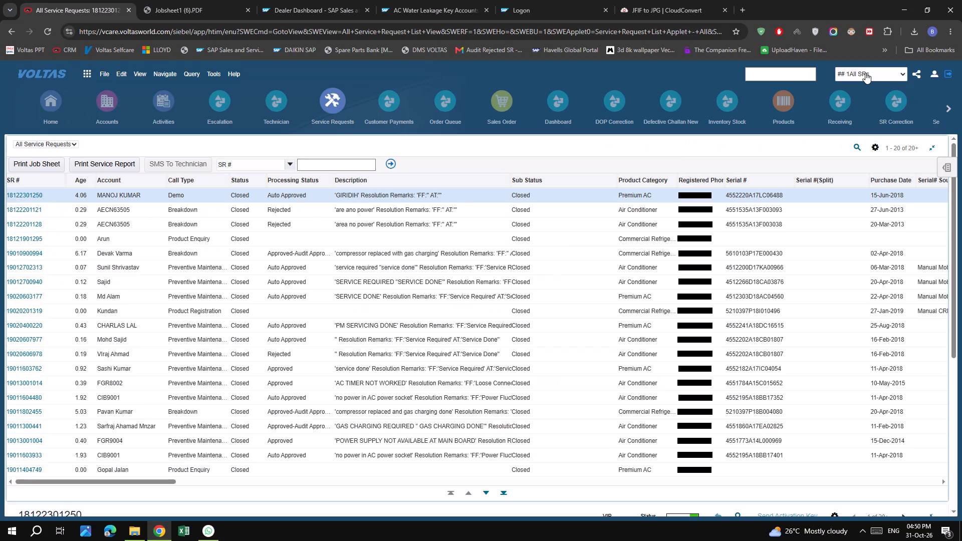
click(865, 73)
click(865, 73)
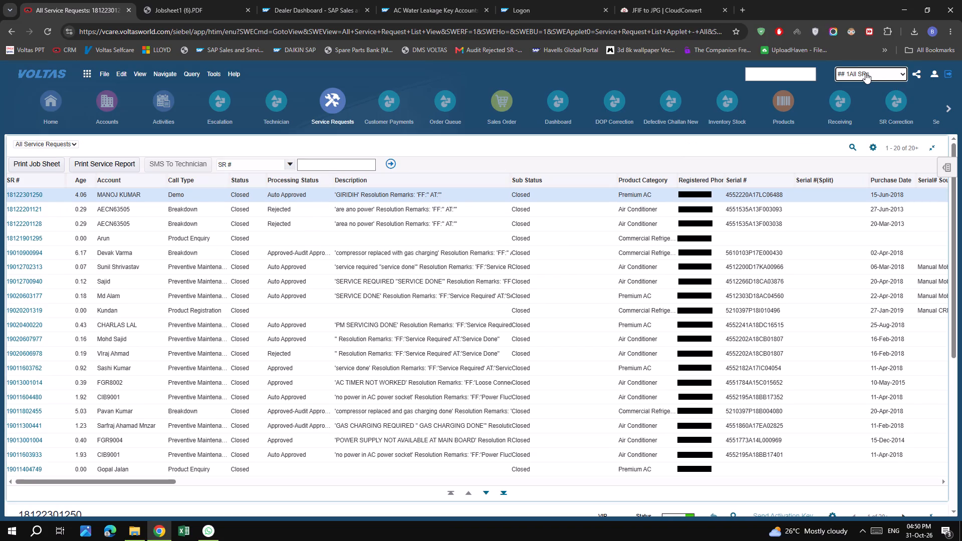
click(865, 73)
click(880, 241)
click(33, 181)
click(33, 179)
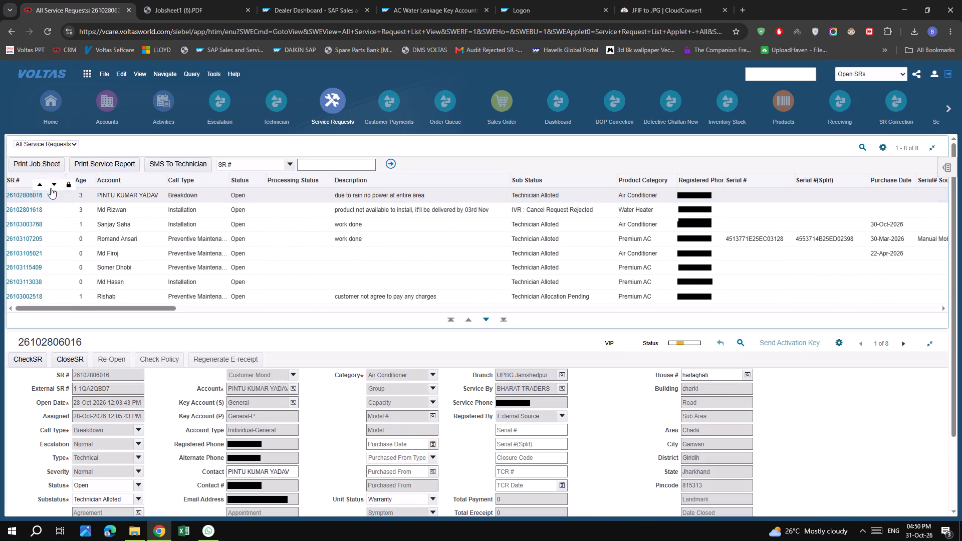
click(26, 178)
click(45, 183)
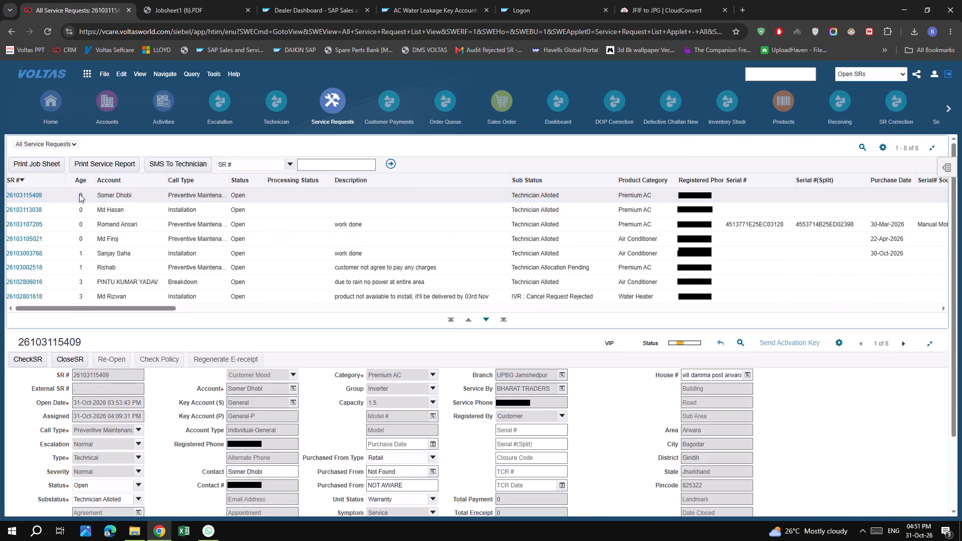
click(33, 223)
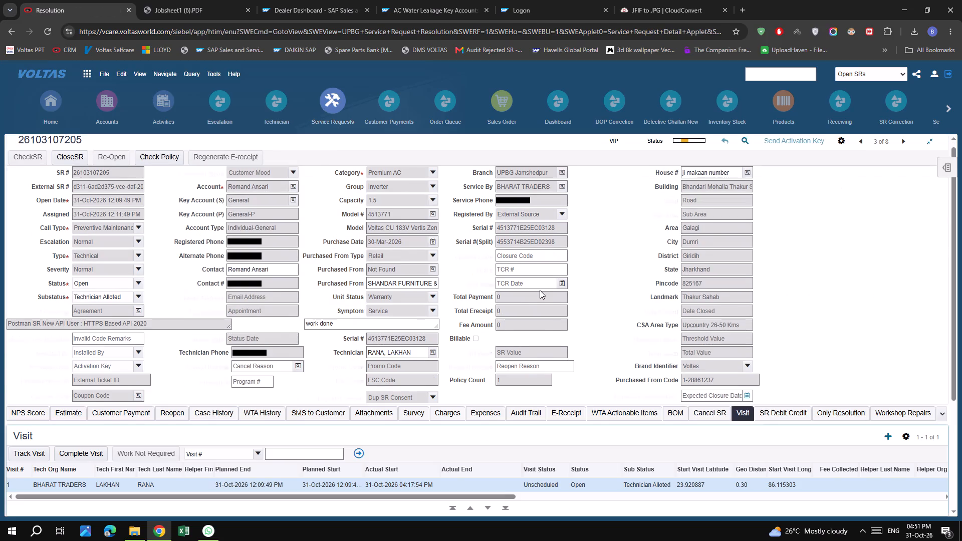
double_click(529, 243)
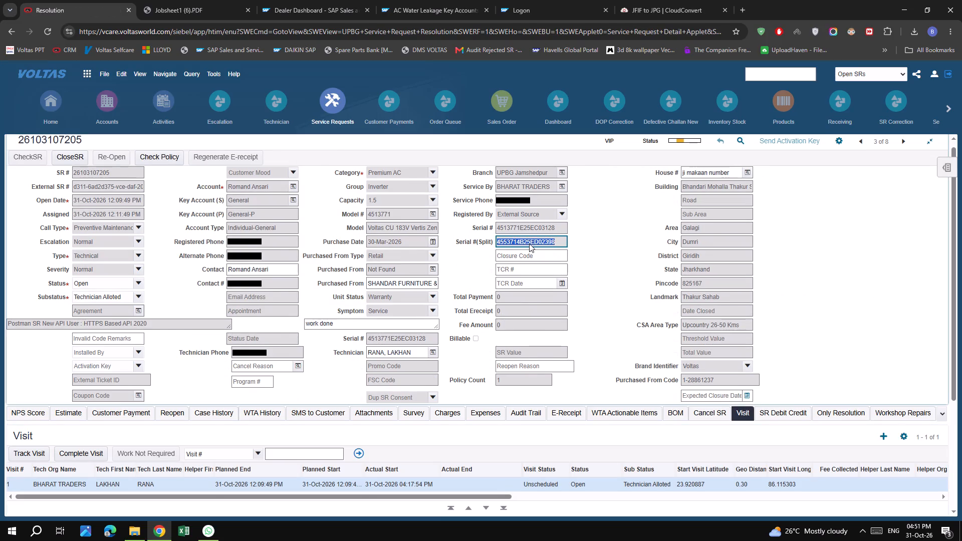
key(ctrl+c)
key(ctrl+c)
scroll(694, 173, up, 5)
click(742, 147)
click(539, 252)
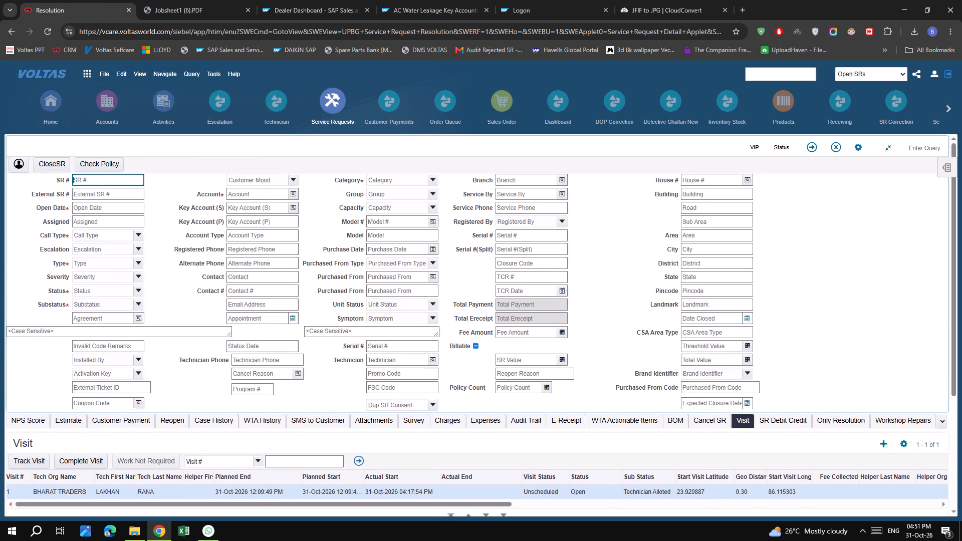
key(ctrl+v)
key(Return)
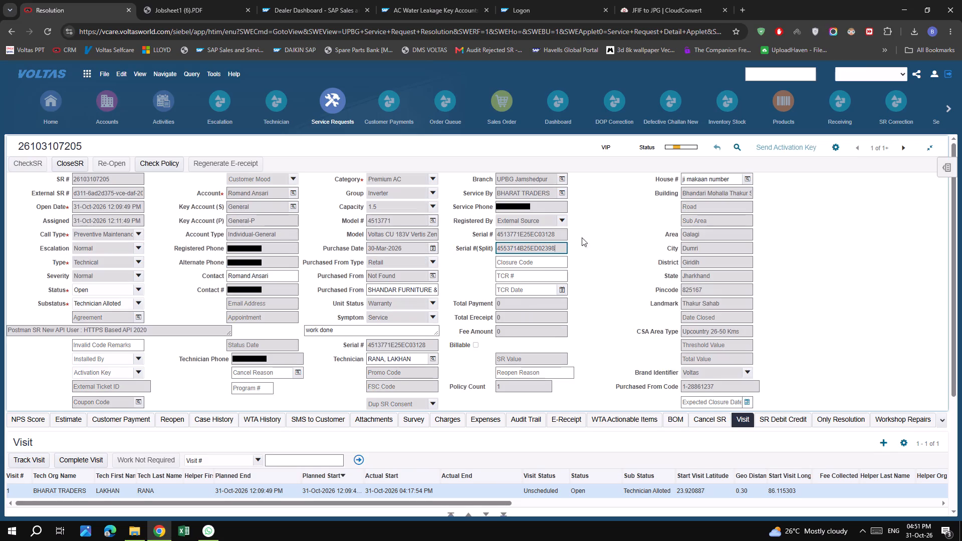
click(908, 146)
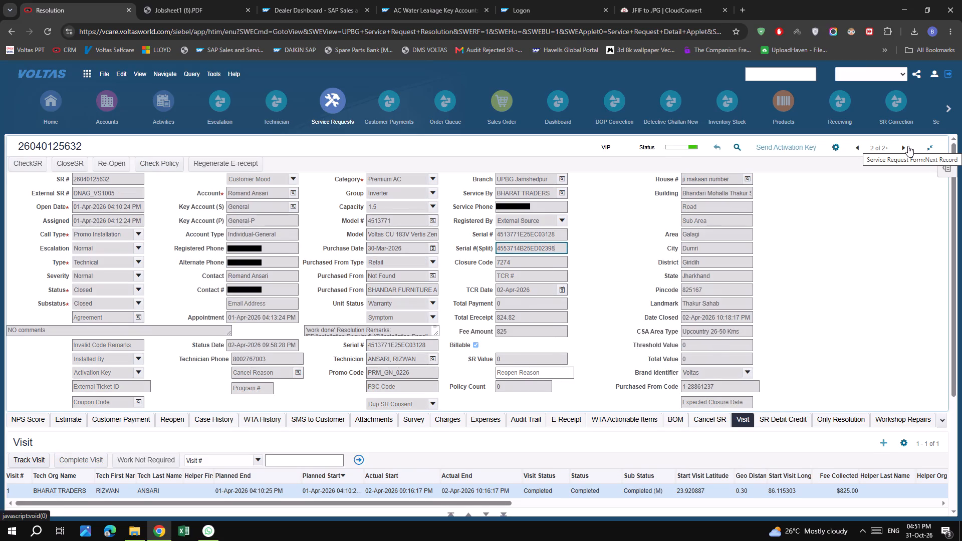
click(908, 146)
scroll(416, 449, down, 3)
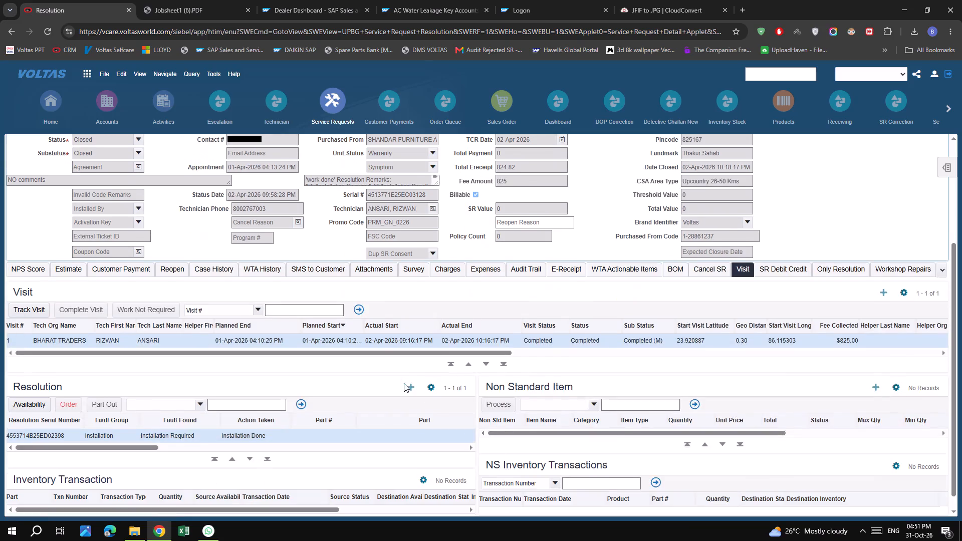
click(373, 266)
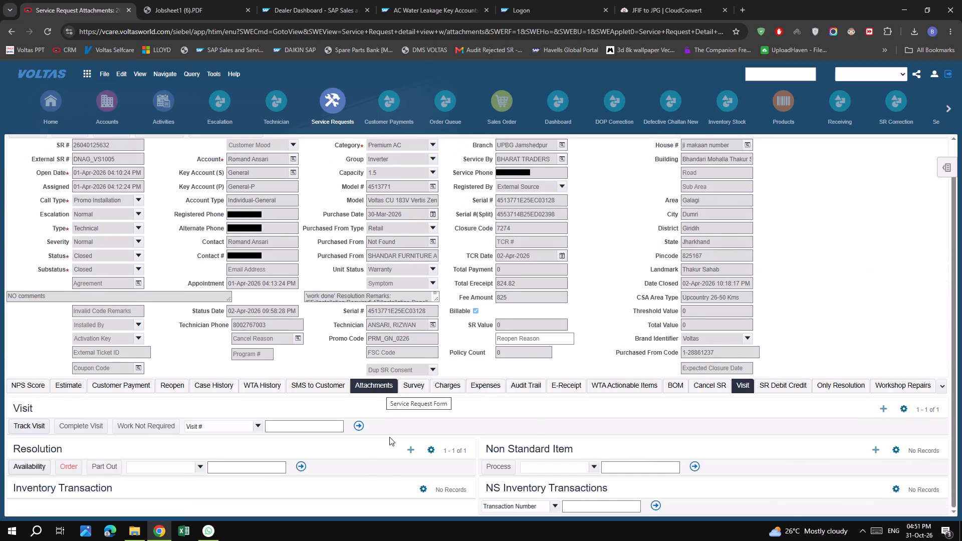
click(213, 470)
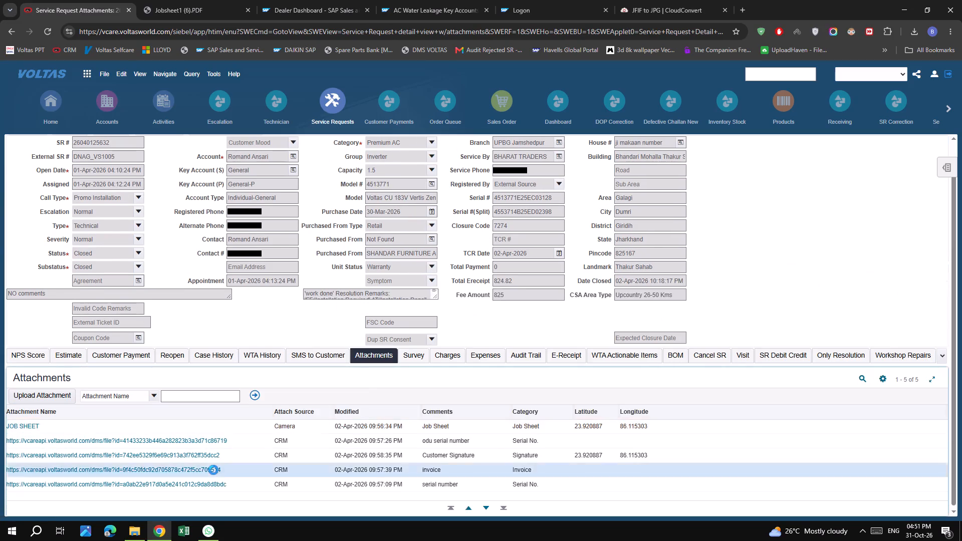
click(538, 232)
scroll(549, 291, down, 4)
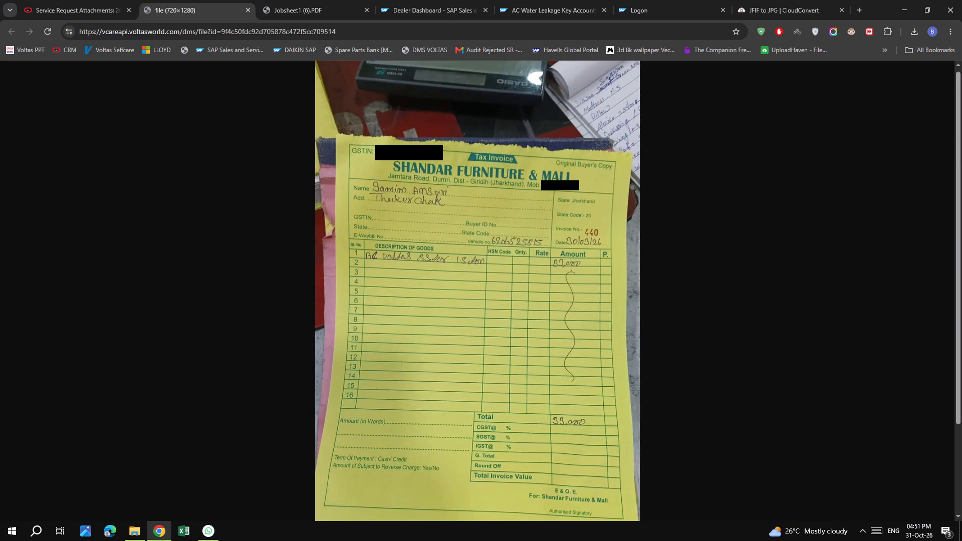
scroll(548, 296, up, 6)
click(247, 9)
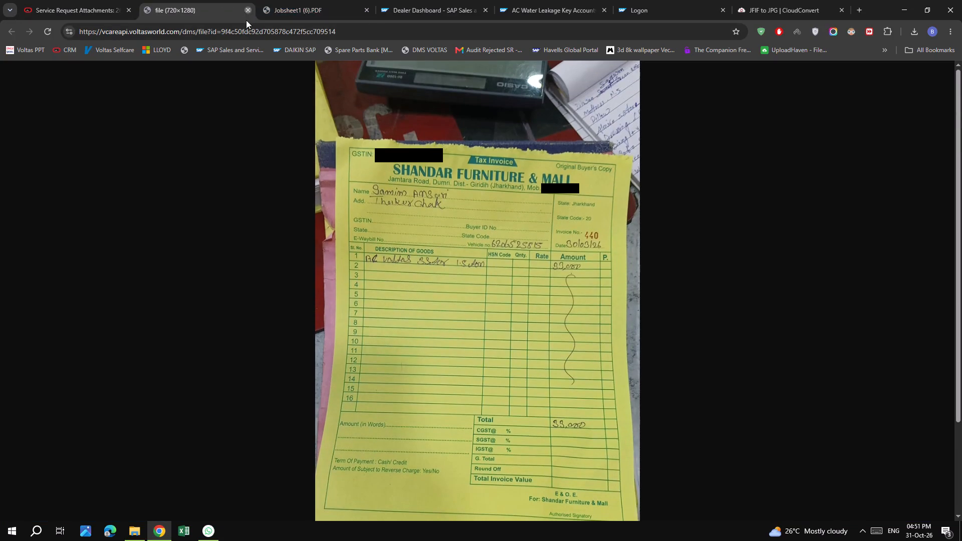
scroll(547, 386, up, 7)
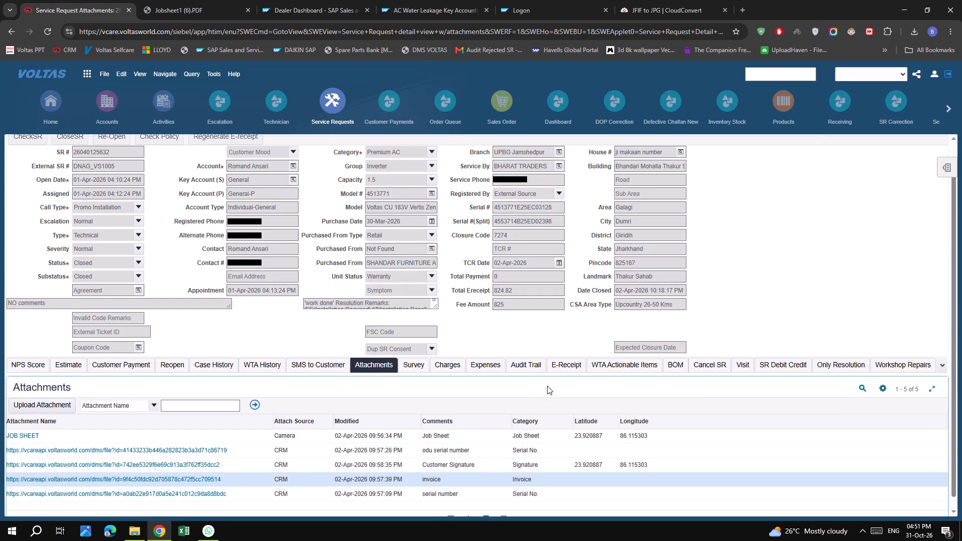
click(861, 147)
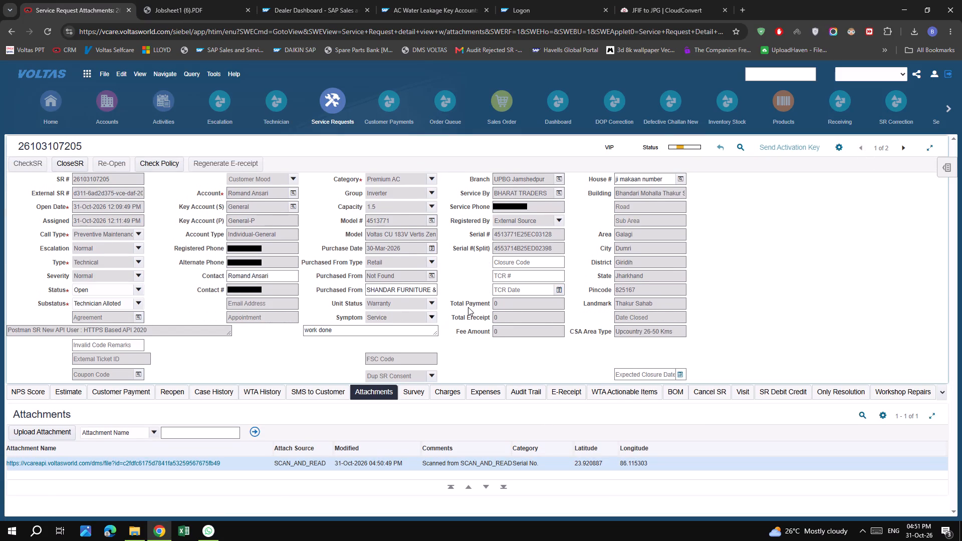
click(904, 147)
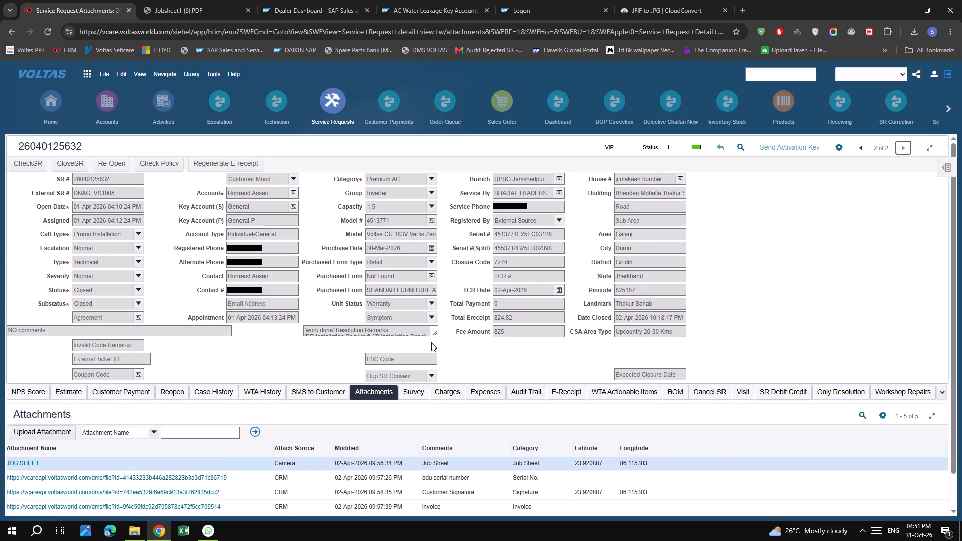
drag(434, 335, 440, 341)
click(863, 245)
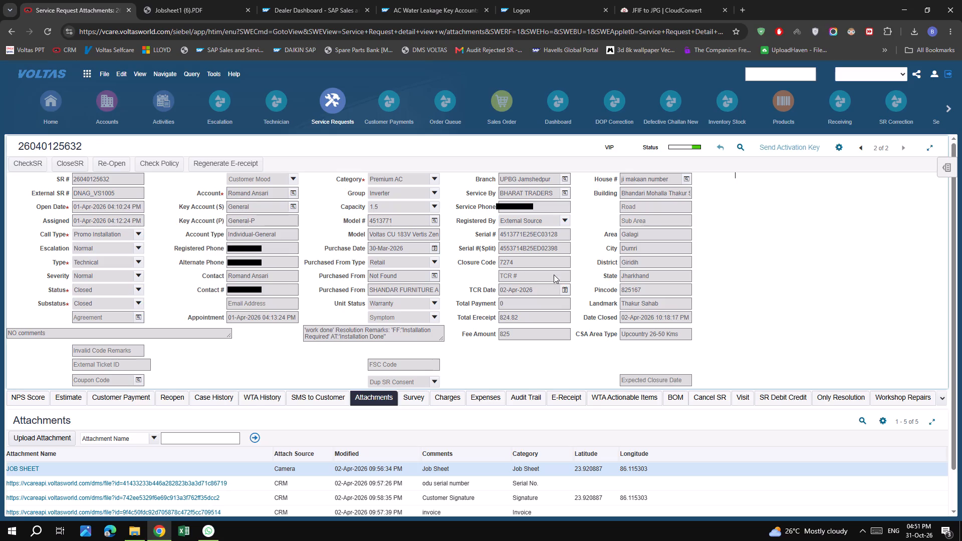
double_click(126, 184)
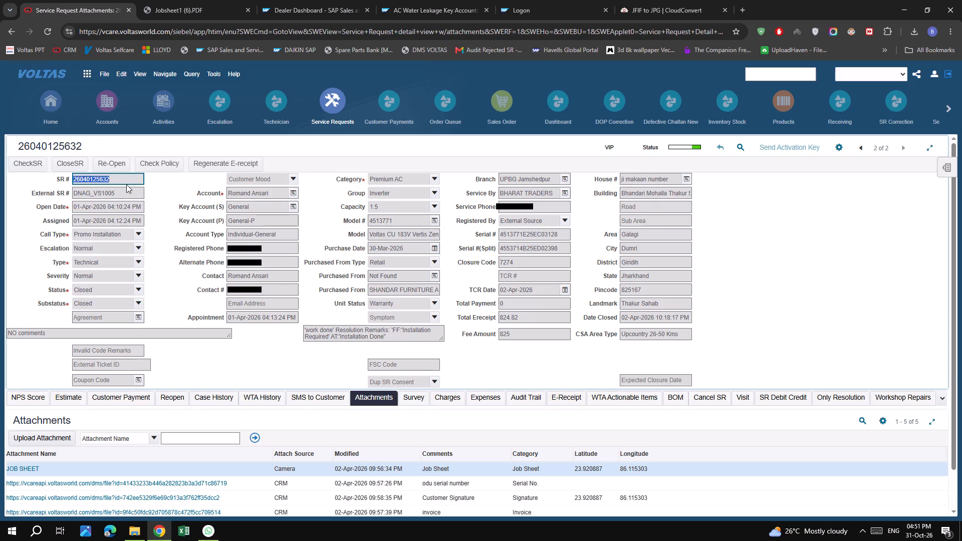
click(857, 145)
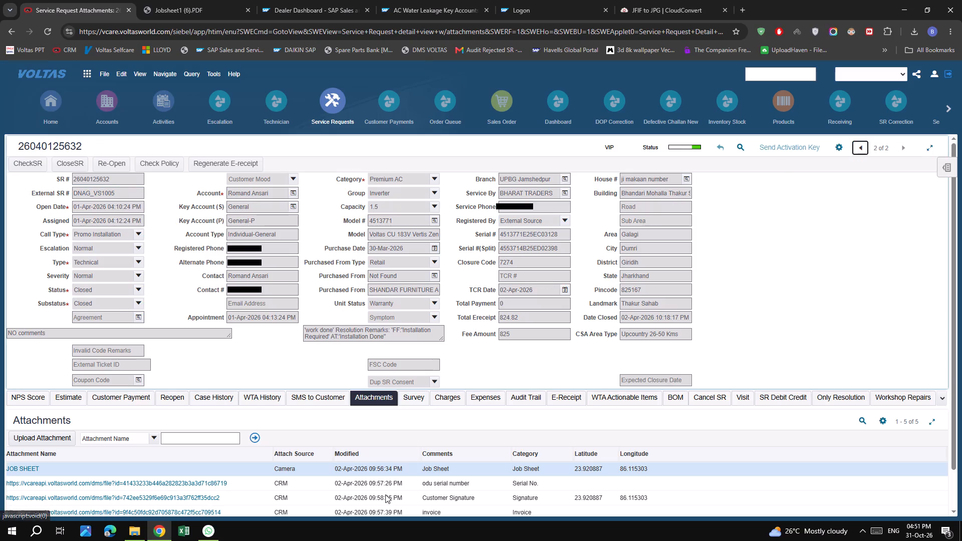
double_click(127, 180)
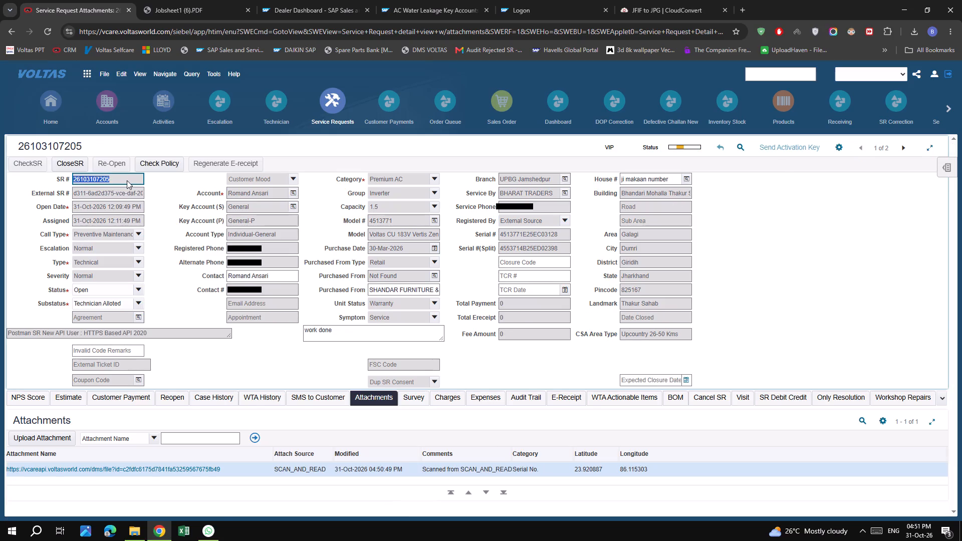
key(ctrl+c)
key(ctrl+c)
click(319, 91)
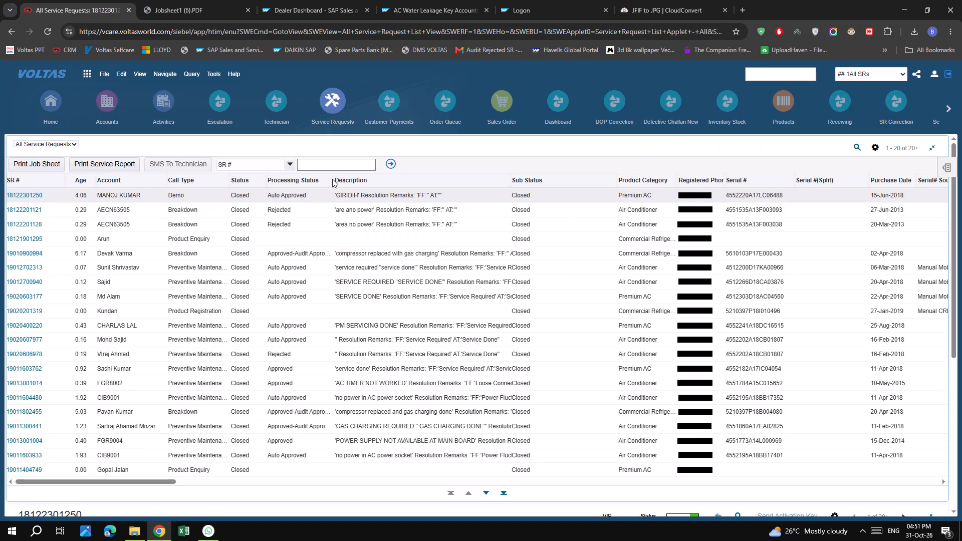
click(342, 167)
key(ctrl+v)
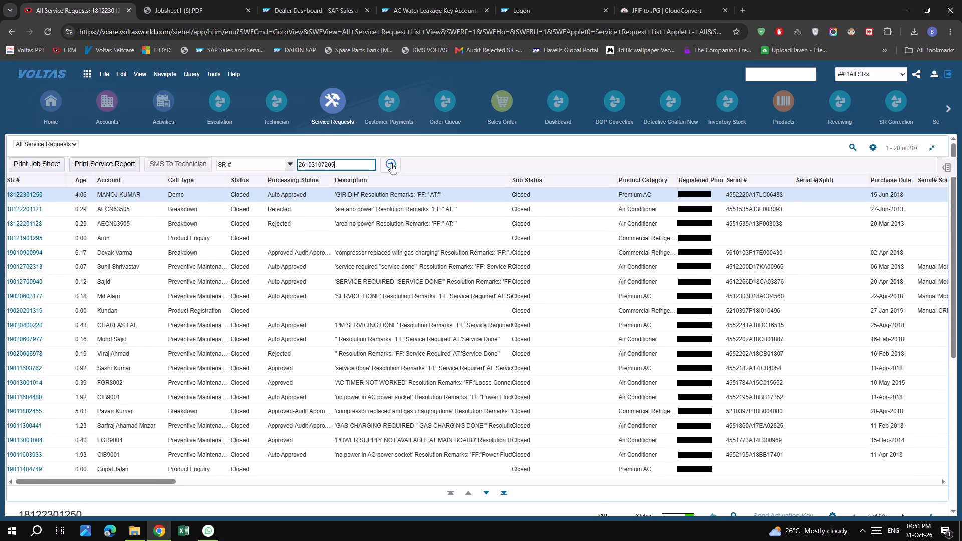
click(391, 163)
click(51, 169)
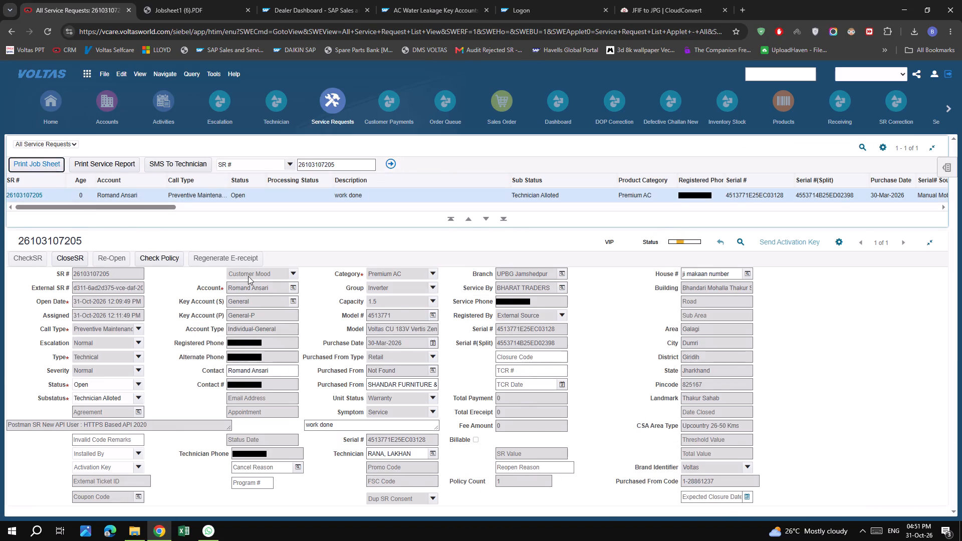
click(28, 196)
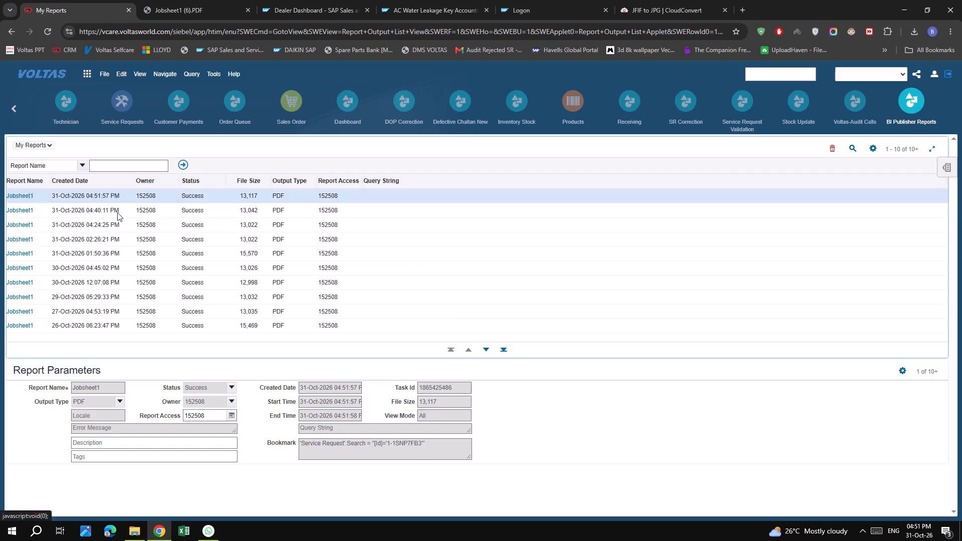
click(495, 333)
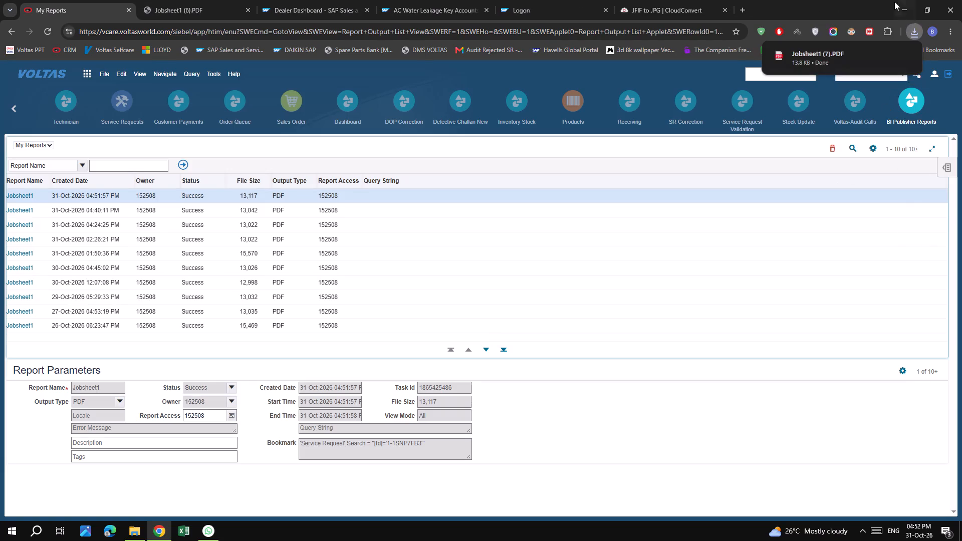
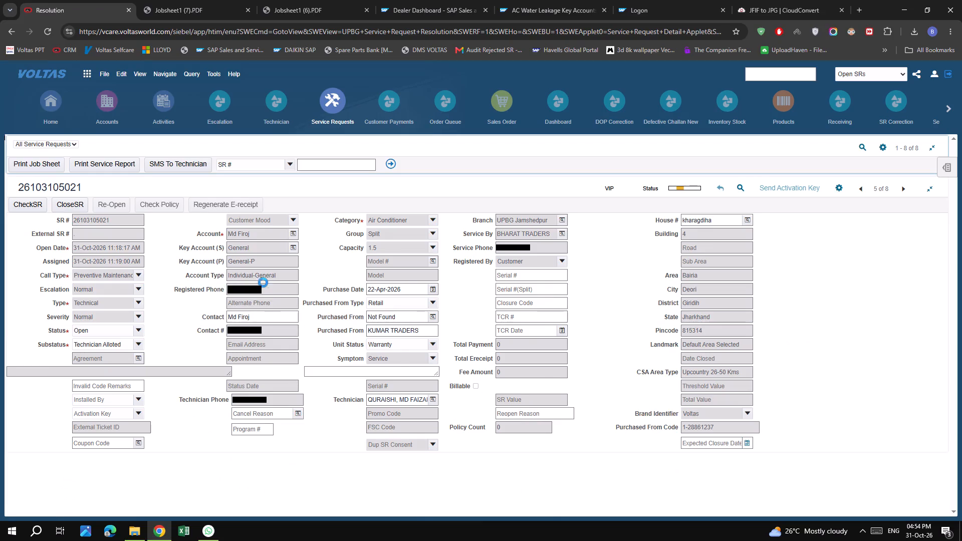
scroll(259, 275, up, 6)
double_click(267, 250)
right_click(267, 250)
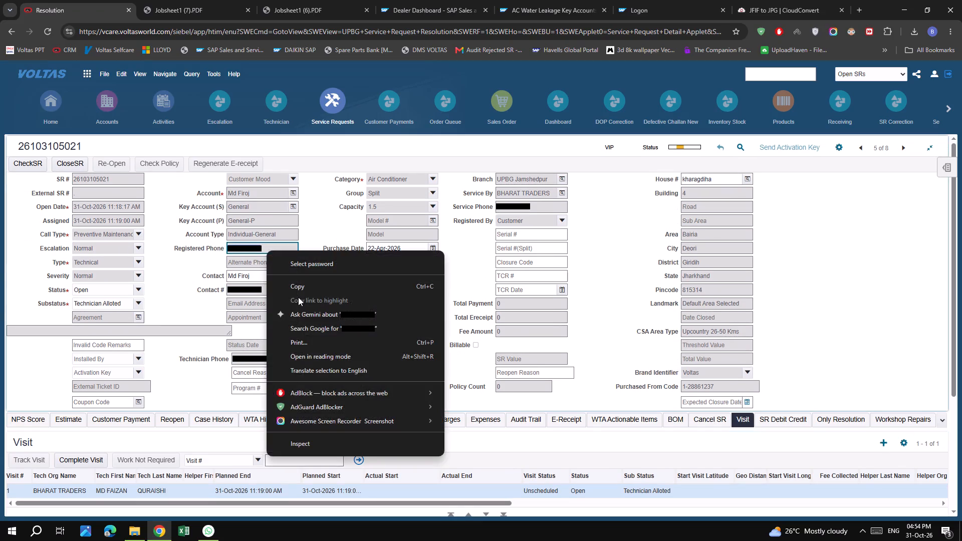
click(300, 287)
click(741, 150)
click(258, 246)
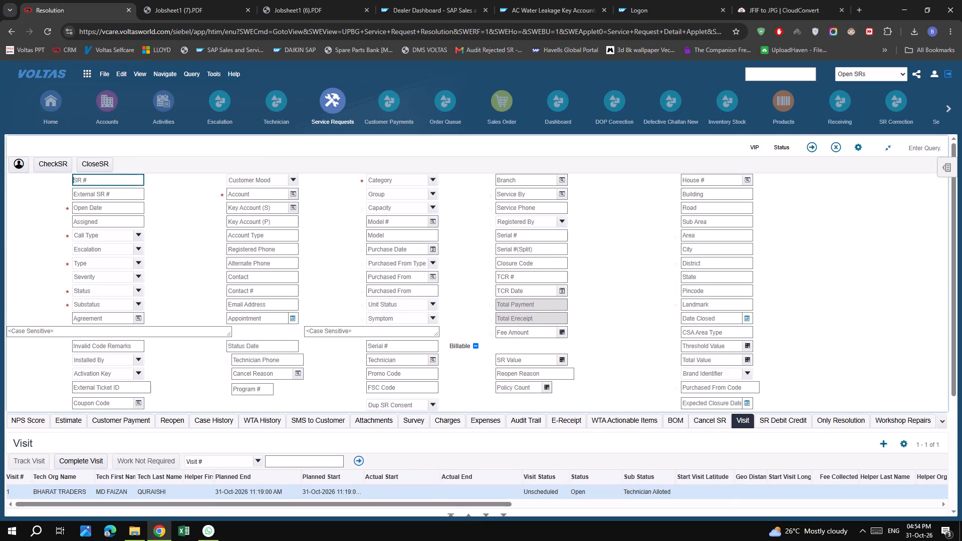
key(ctrl+v)
key(Return)
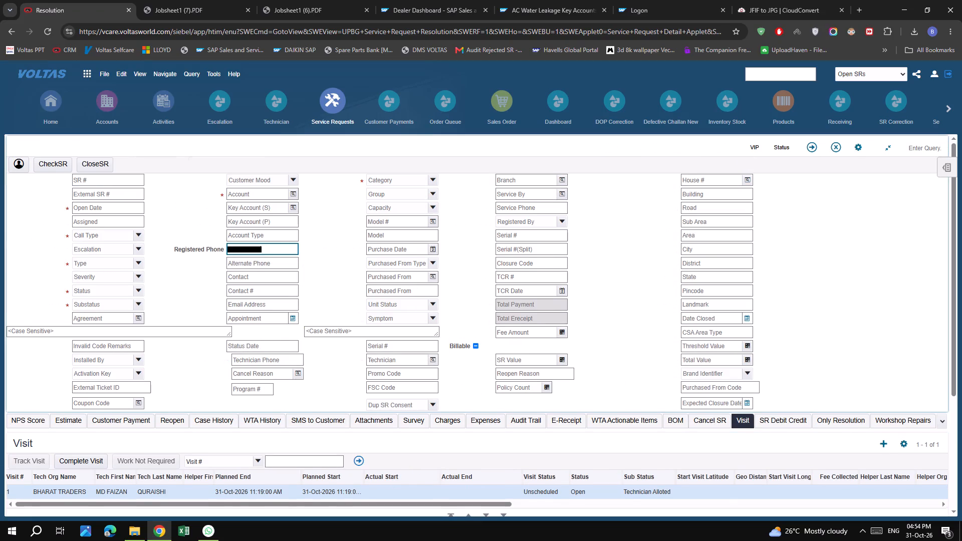
scroll(361, 363, down, 5)
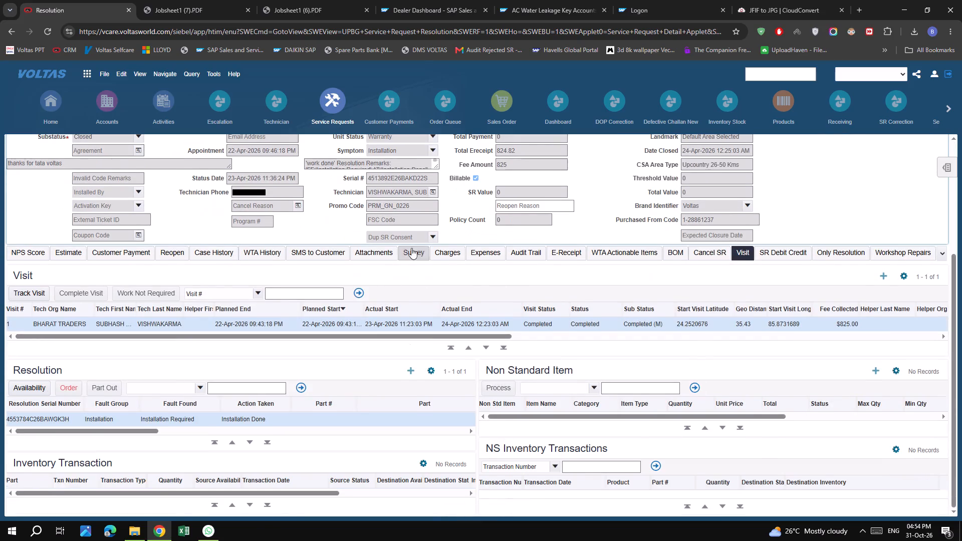
click(365, 255)
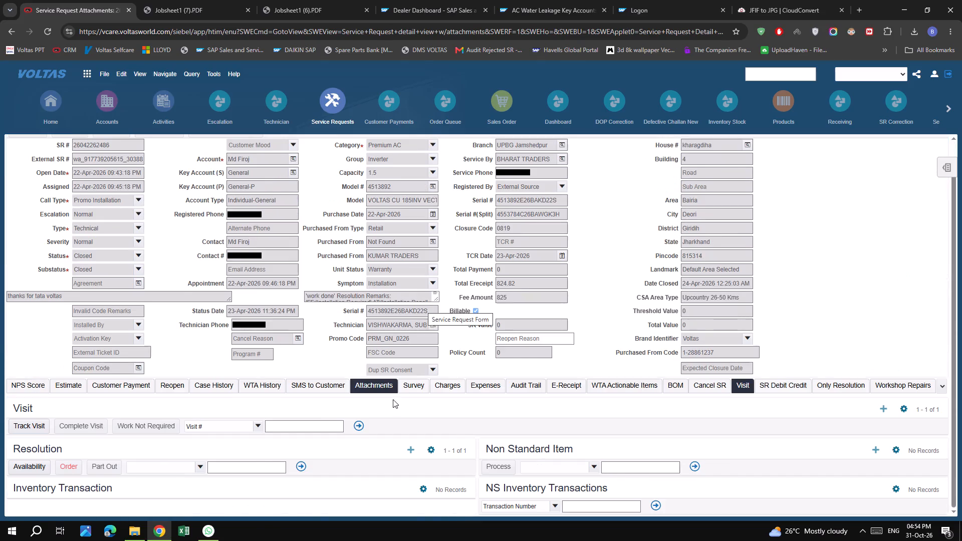
scroll(393, 400, down, 3)
click(198, 482)
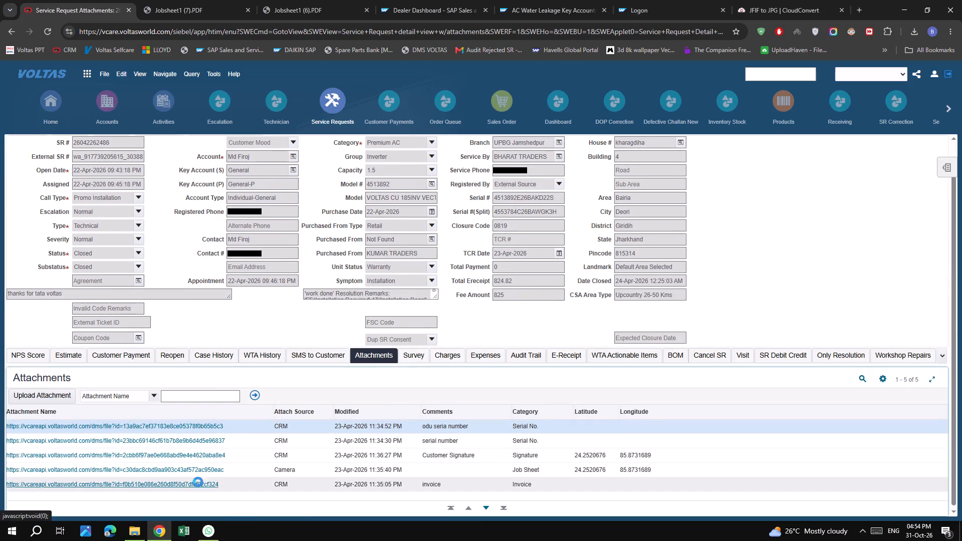
click(465, 236)
scroll(466, 236, up, 5)
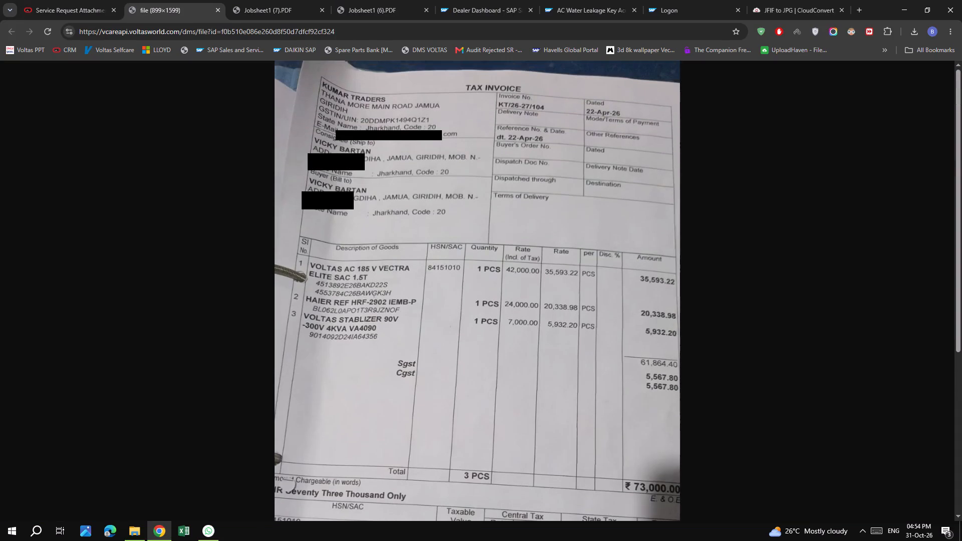
click(466, 236)
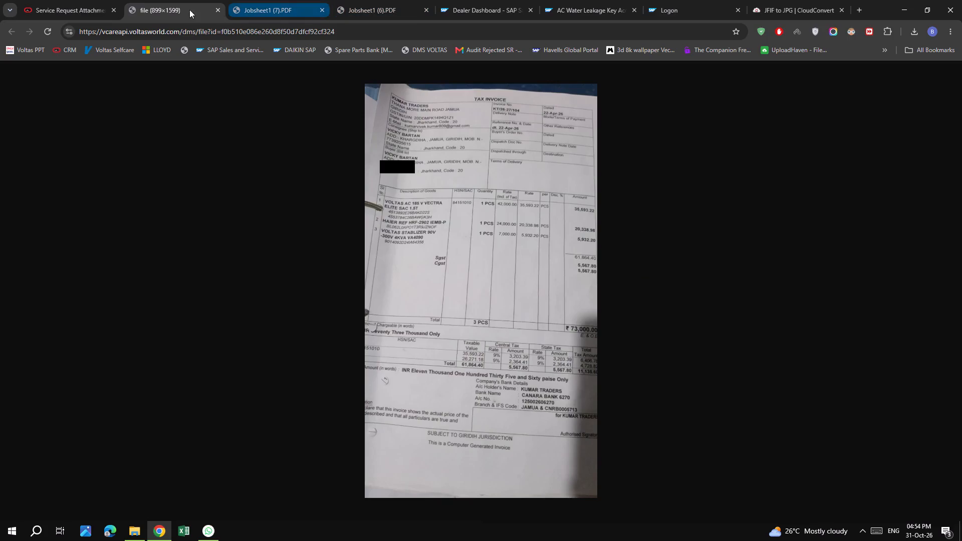
click(214, 9)
click(217, 9)
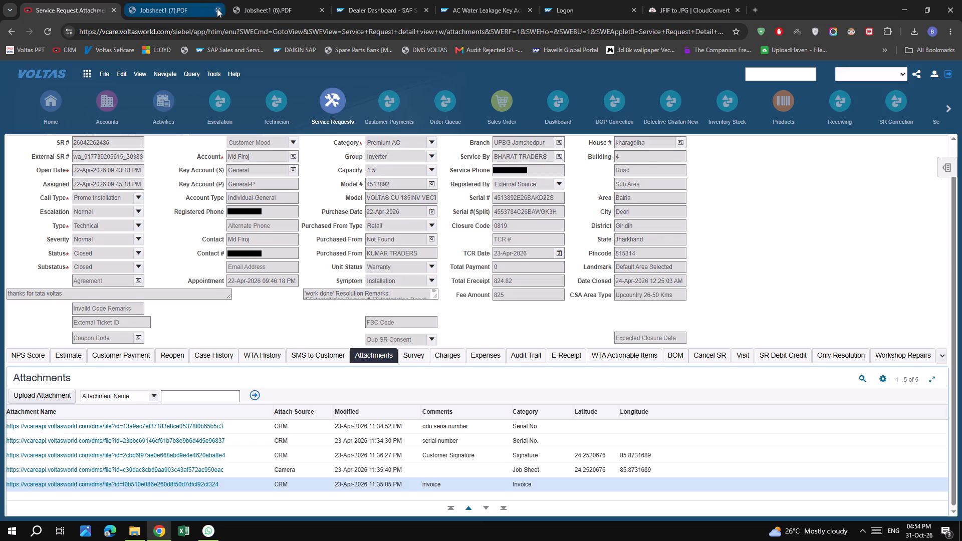
Close the two open job sheet PDFs, Jobsheet1 (7) and Jobsheet1 (6).
click(217, 9)
click(217, 9)
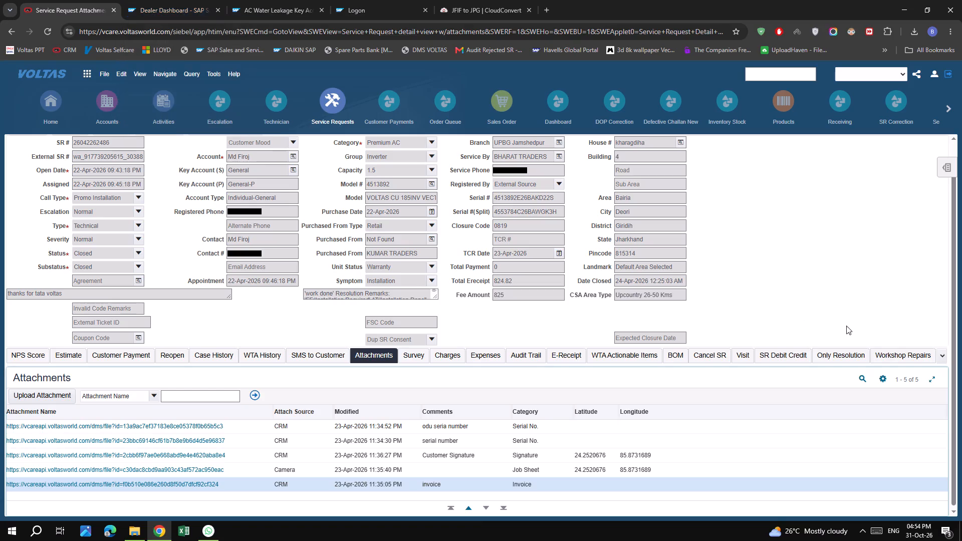
Return to the list of all service requests.
click(327, 95)
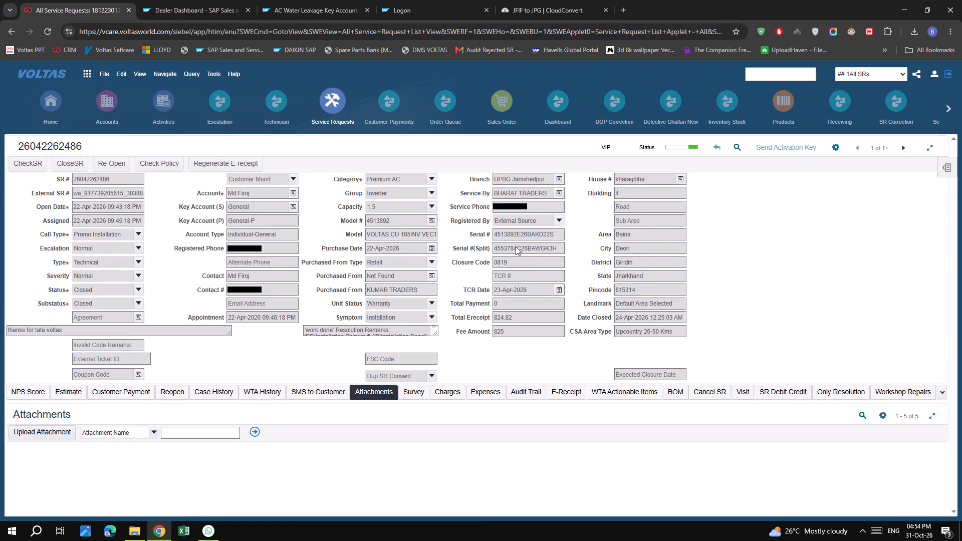
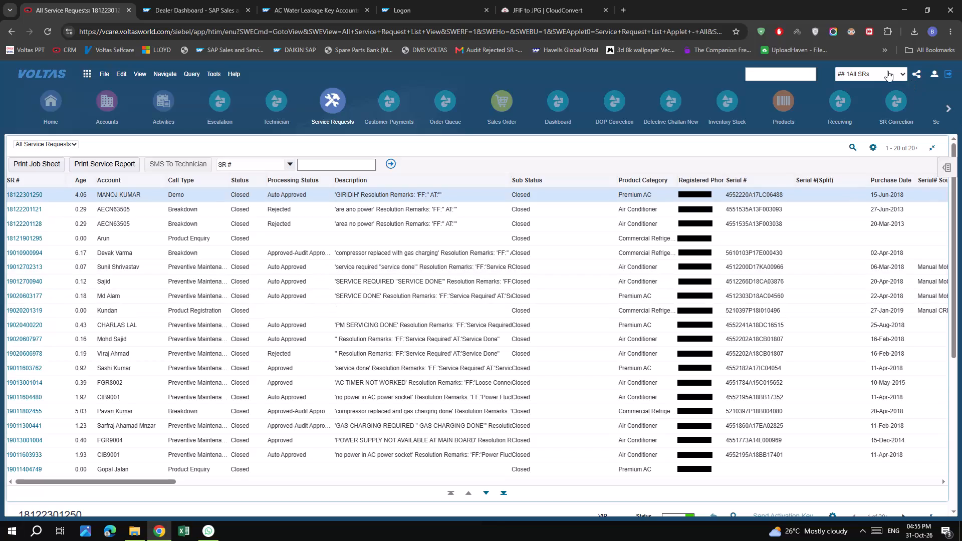
Filter the service requests to Open SRs and sort them by SR number, newest first.
click(887, 71)
click(874, 243)
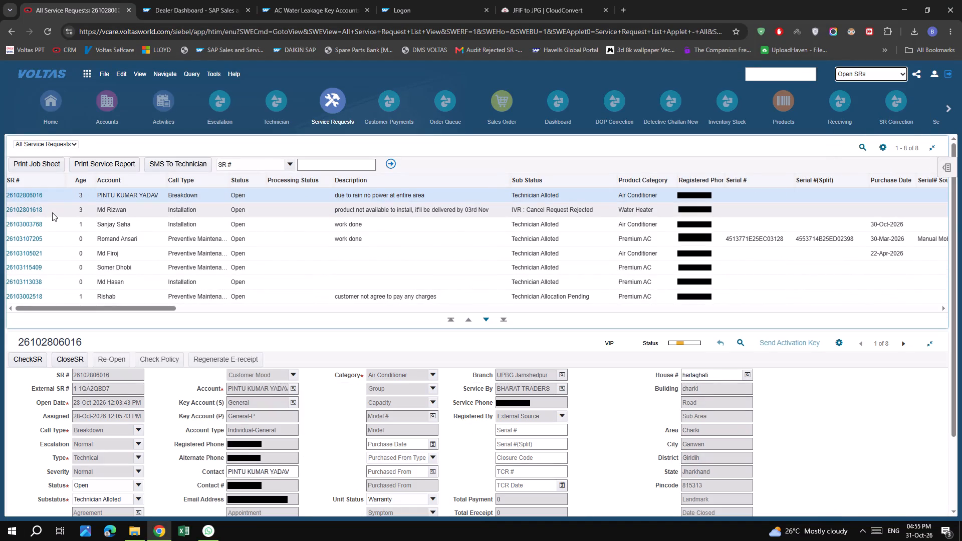
click(28, 177)
click(47, 181)
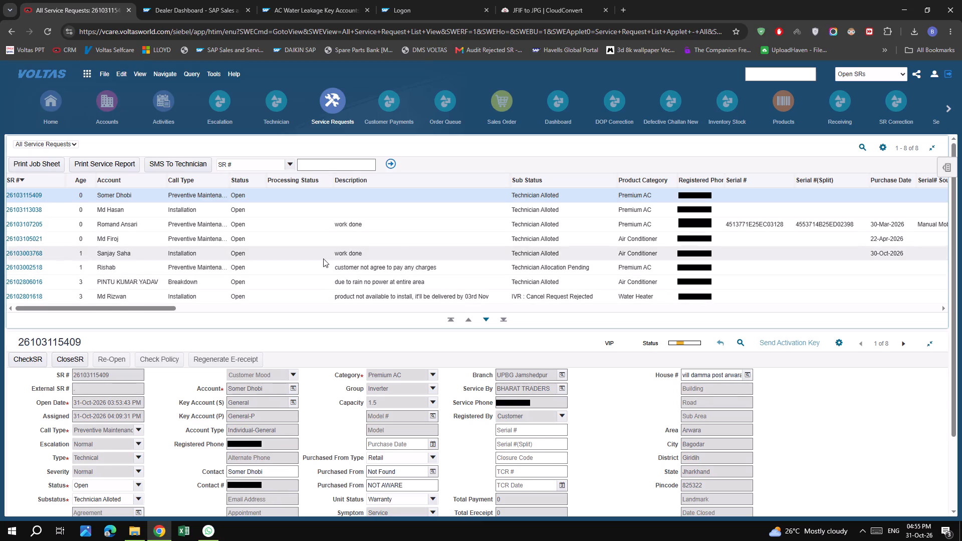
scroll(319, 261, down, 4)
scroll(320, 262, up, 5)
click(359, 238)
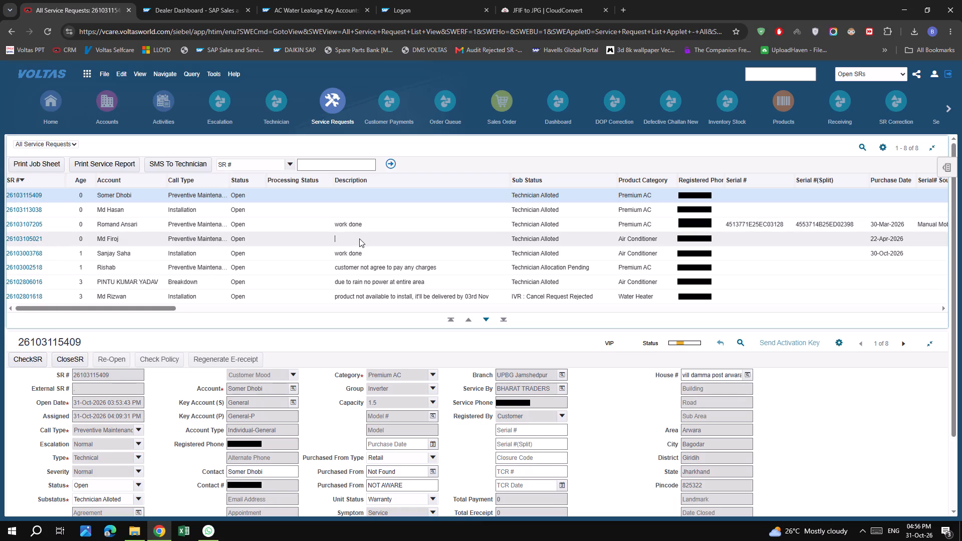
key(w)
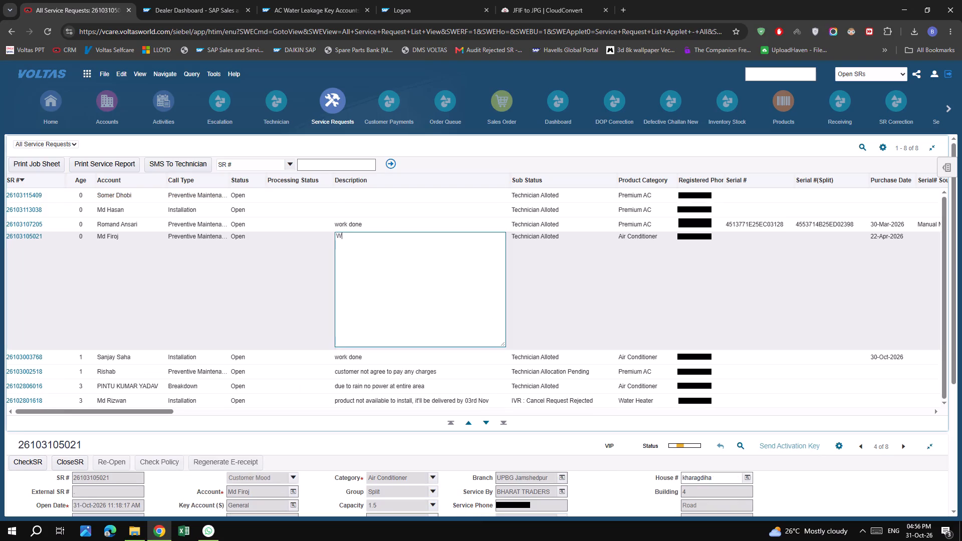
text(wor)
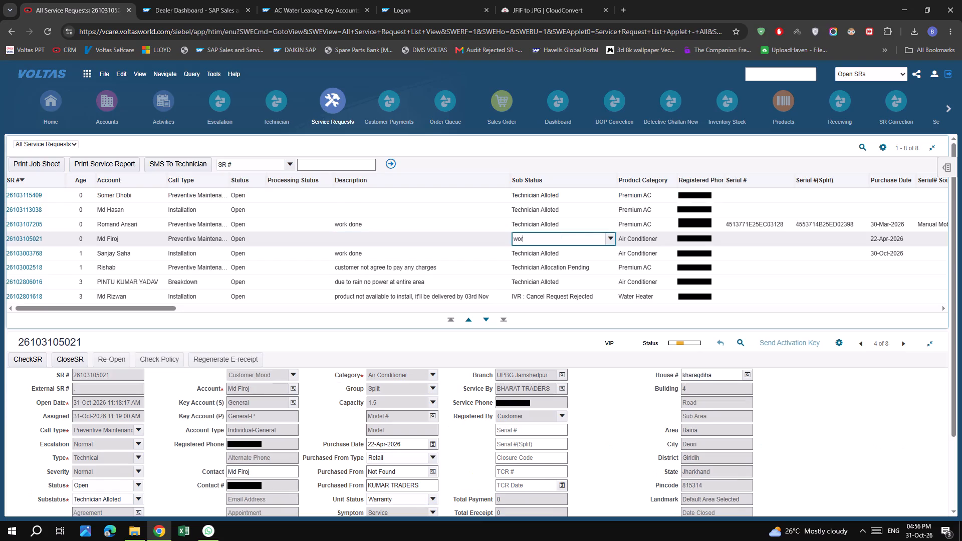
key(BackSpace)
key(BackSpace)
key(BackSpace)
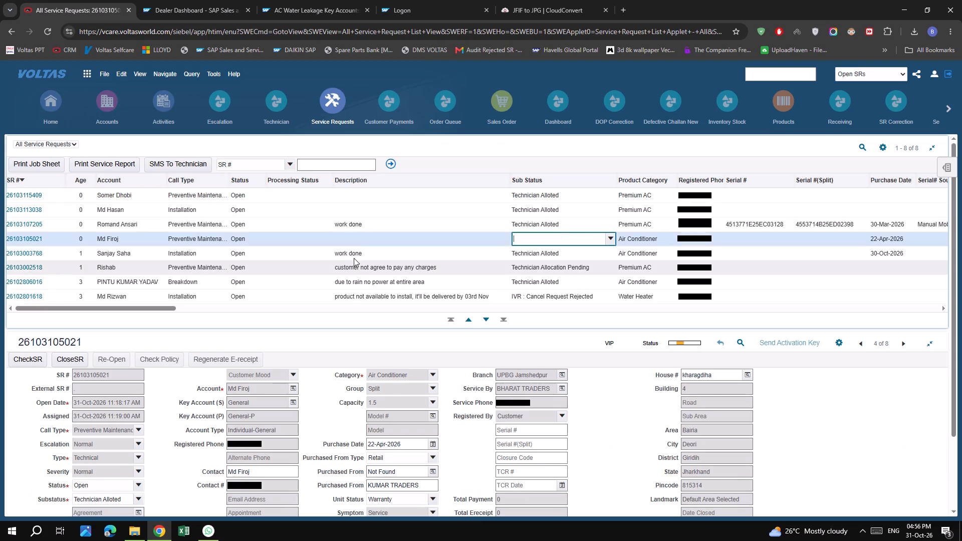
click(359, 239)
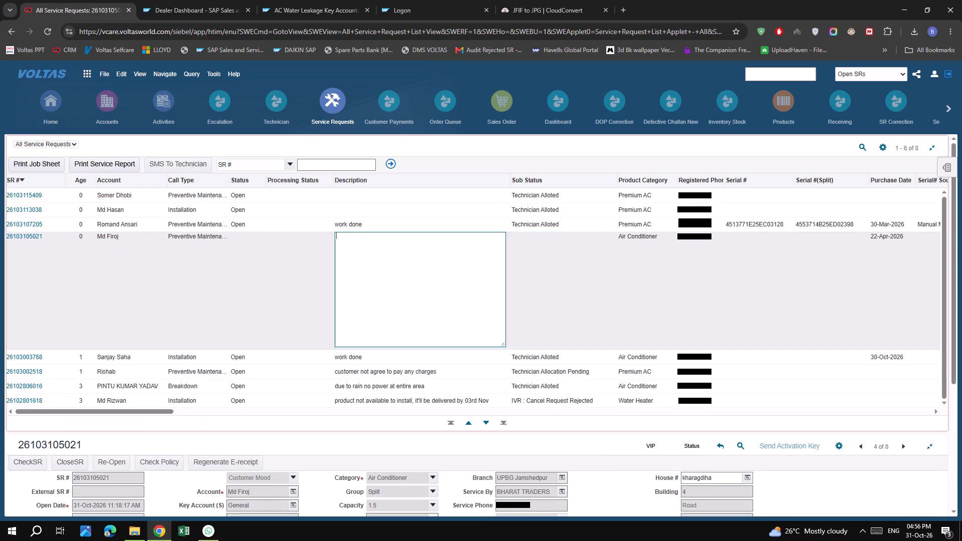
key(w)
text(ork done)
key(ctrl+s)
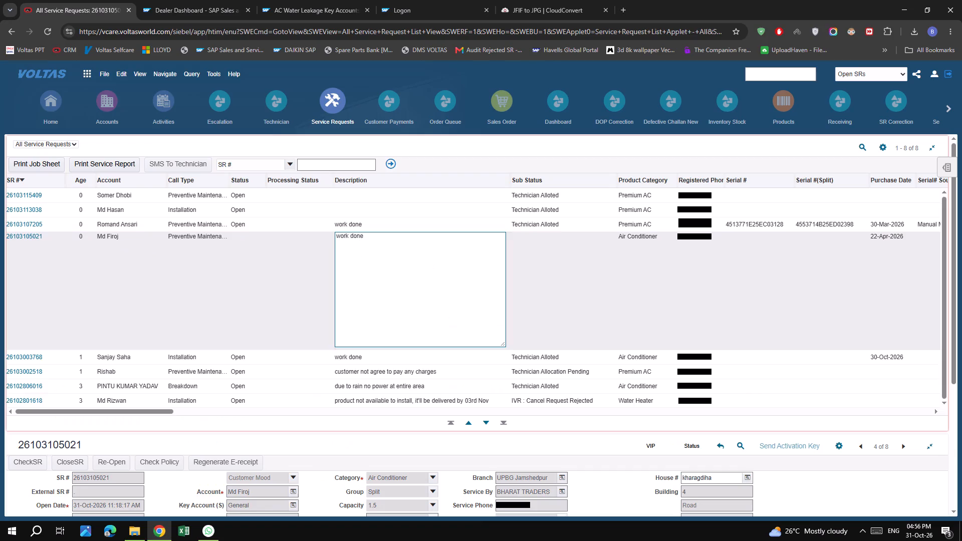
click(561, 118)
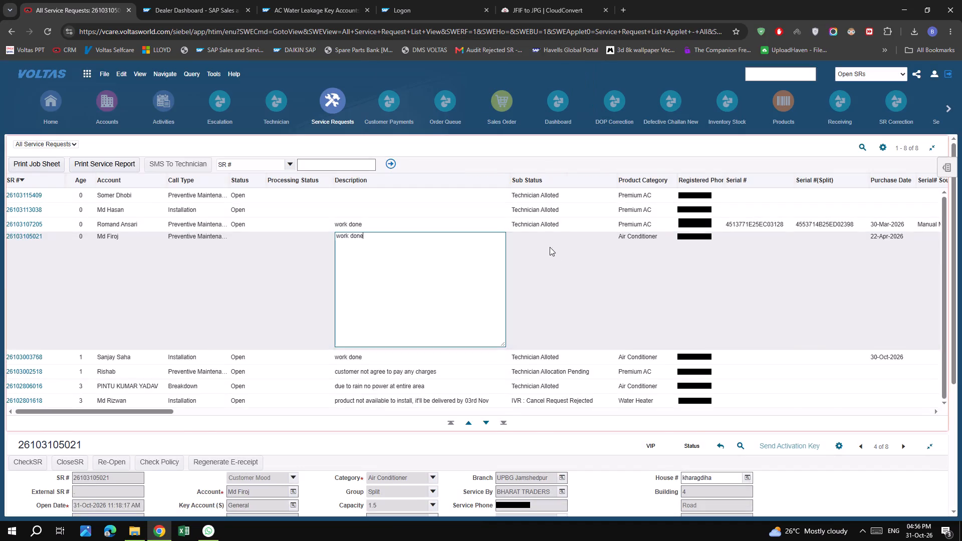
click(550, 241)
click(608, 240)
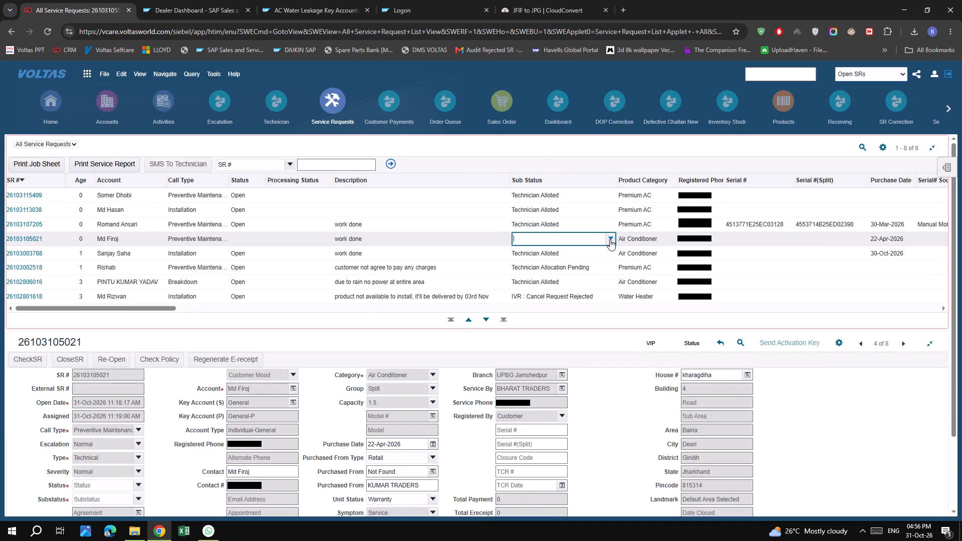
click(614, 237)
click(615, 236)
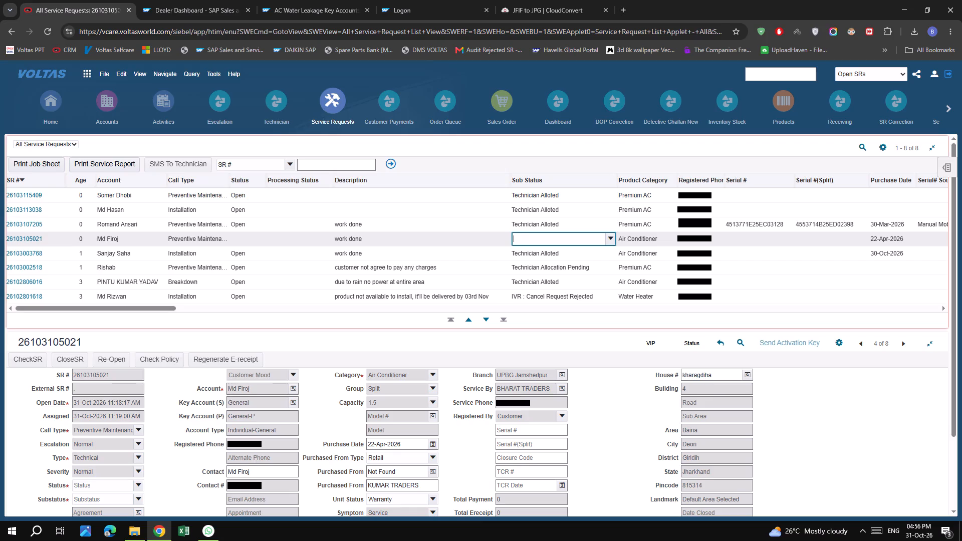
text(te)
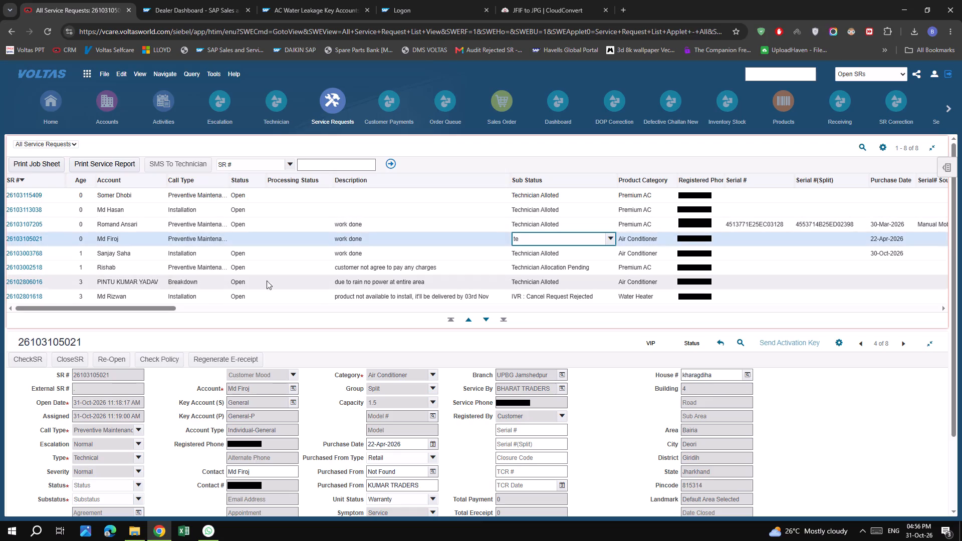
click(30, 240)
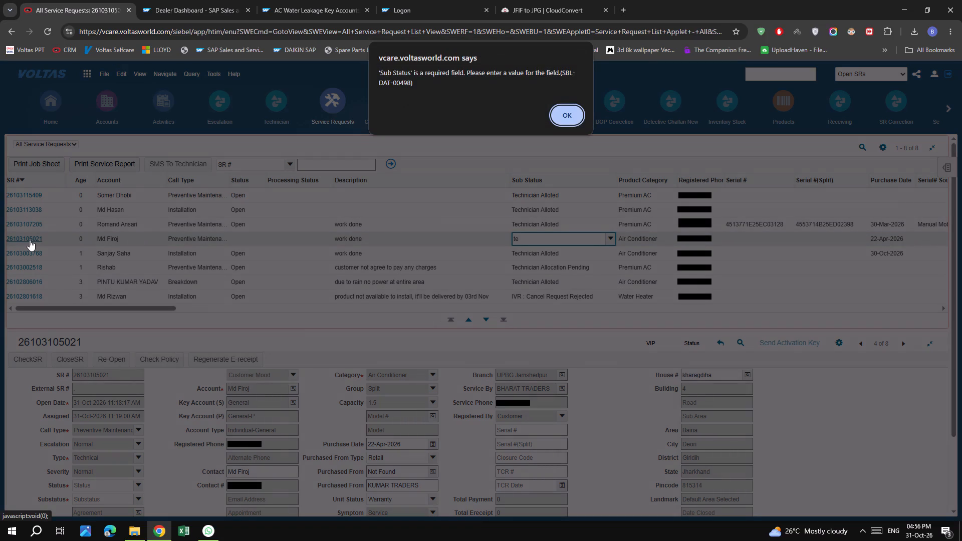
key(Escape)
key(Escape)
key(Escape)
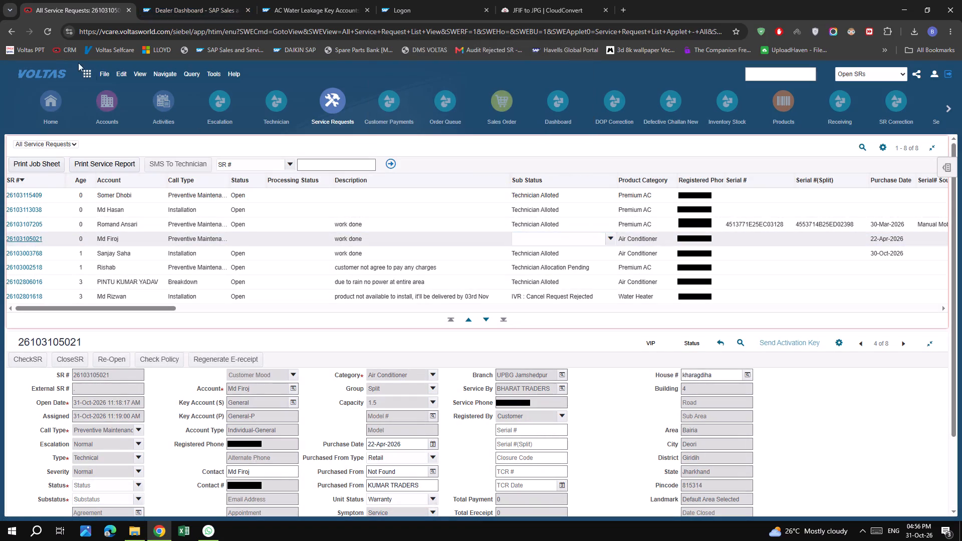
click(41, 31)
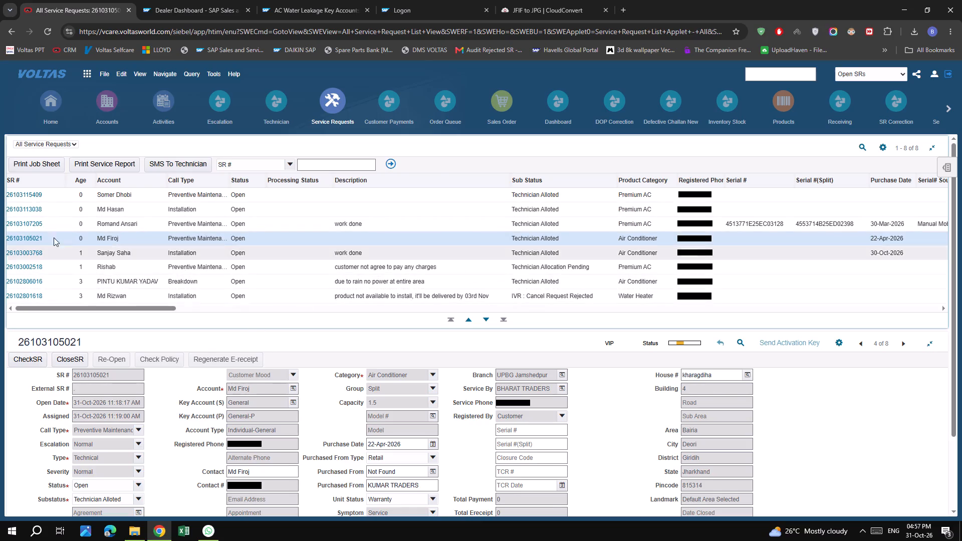
click(25, 250)
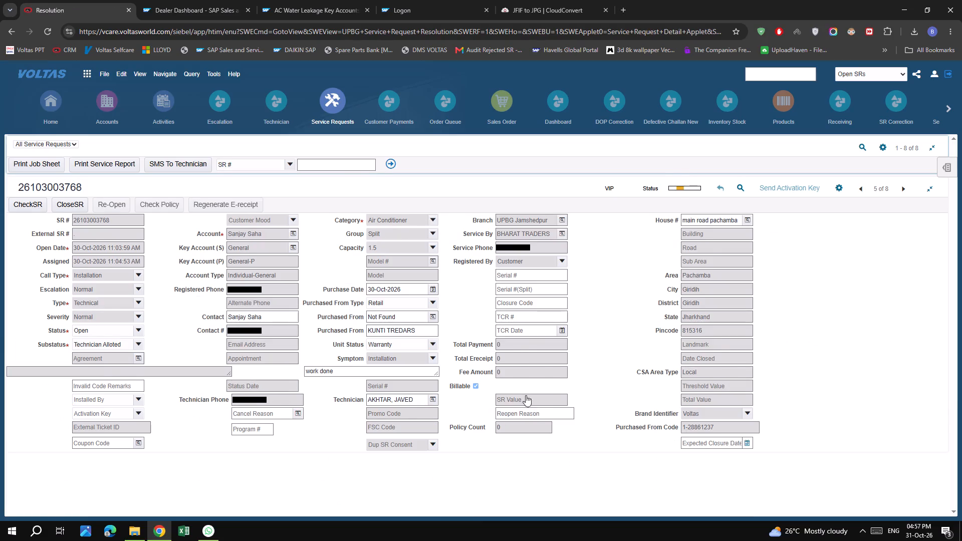
scroll(573, 363, up, 5)
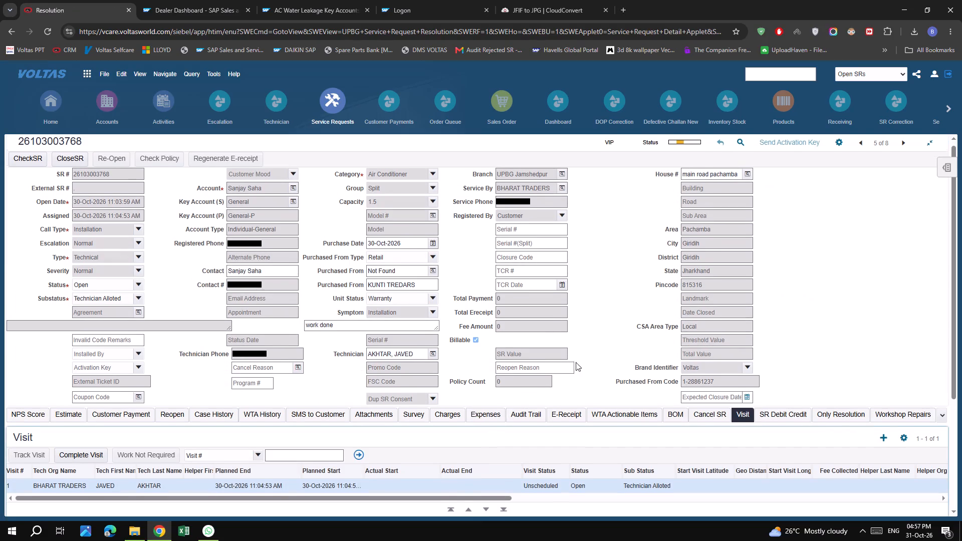
scroll(600, 352, down, 3)
scroll(600, 352, up, 4)
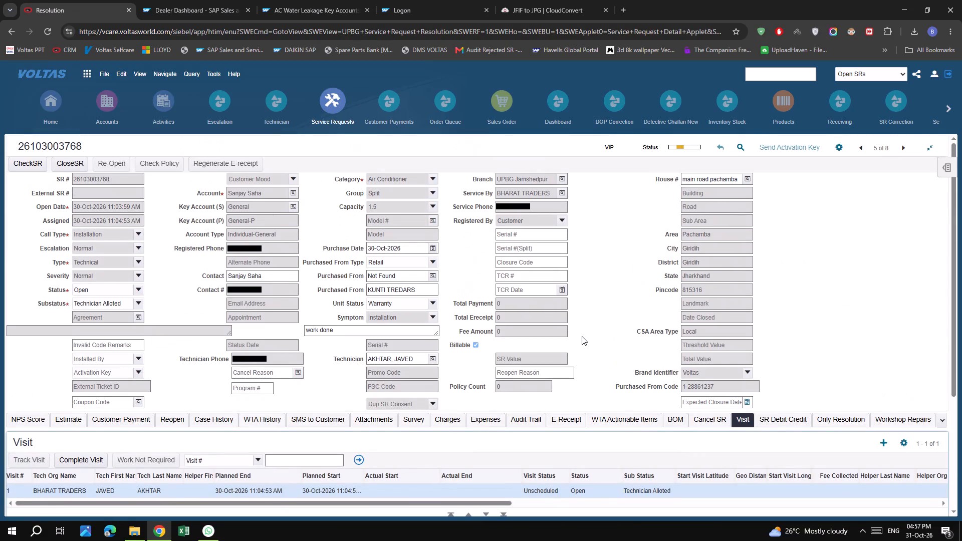
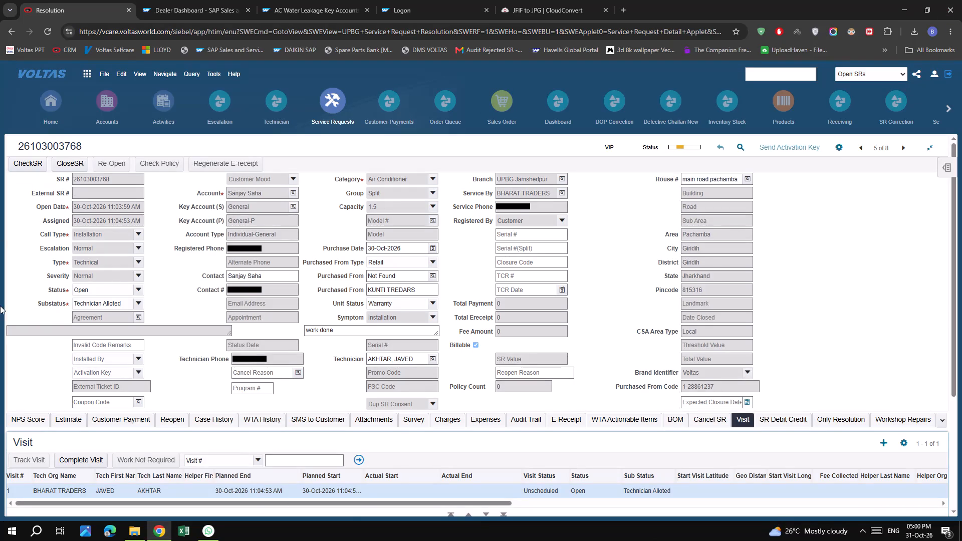
click(866, 146)
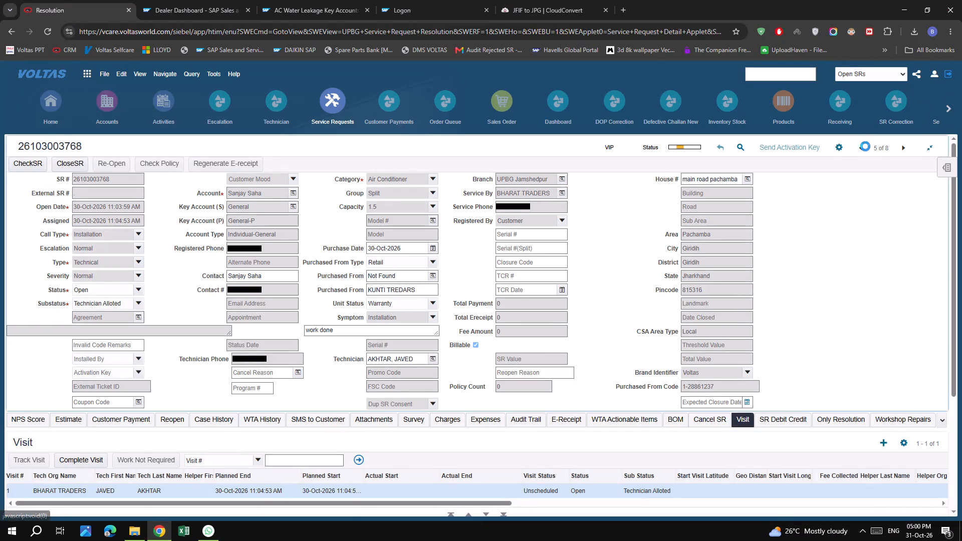
click(912, 149)
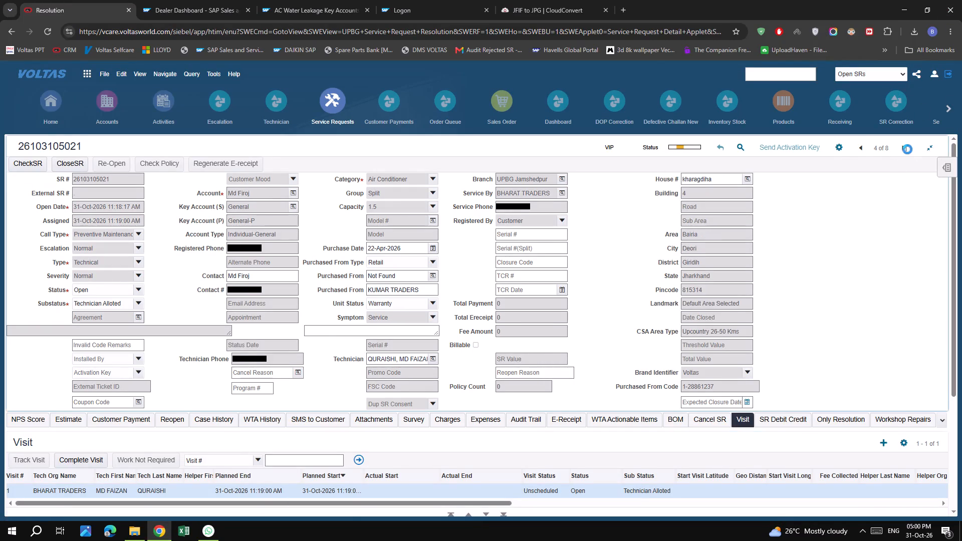
click(907, 149)
click(907, 149)
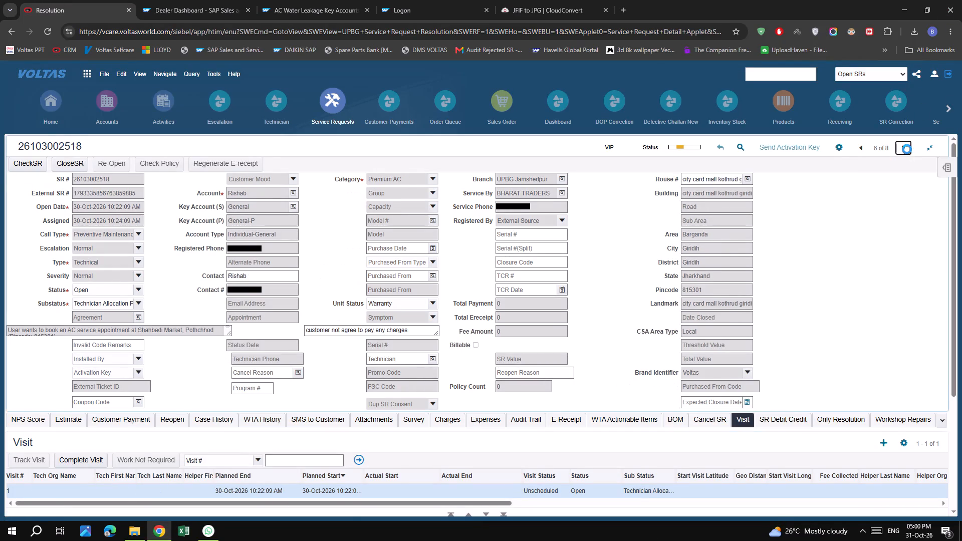
click(907, 149)
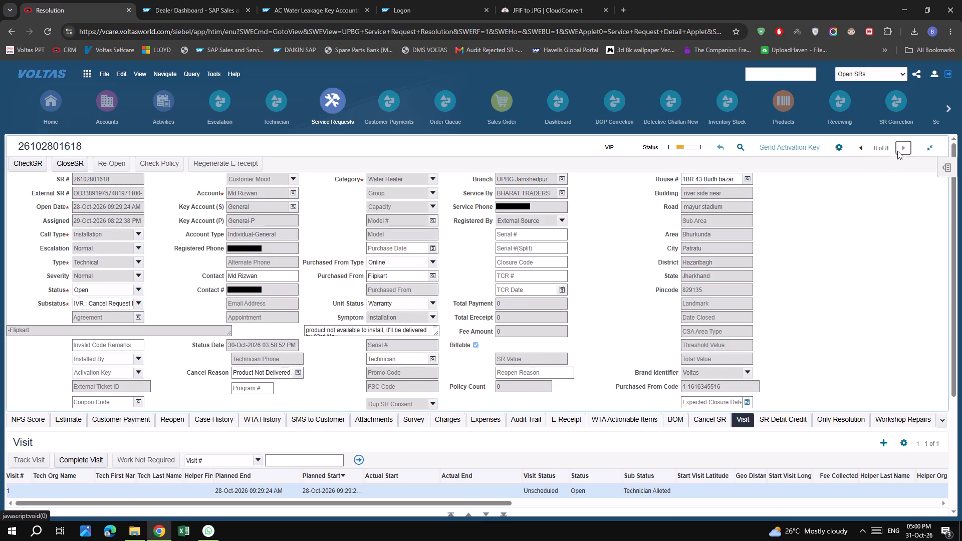
click(859, 150)
click(859, 150)
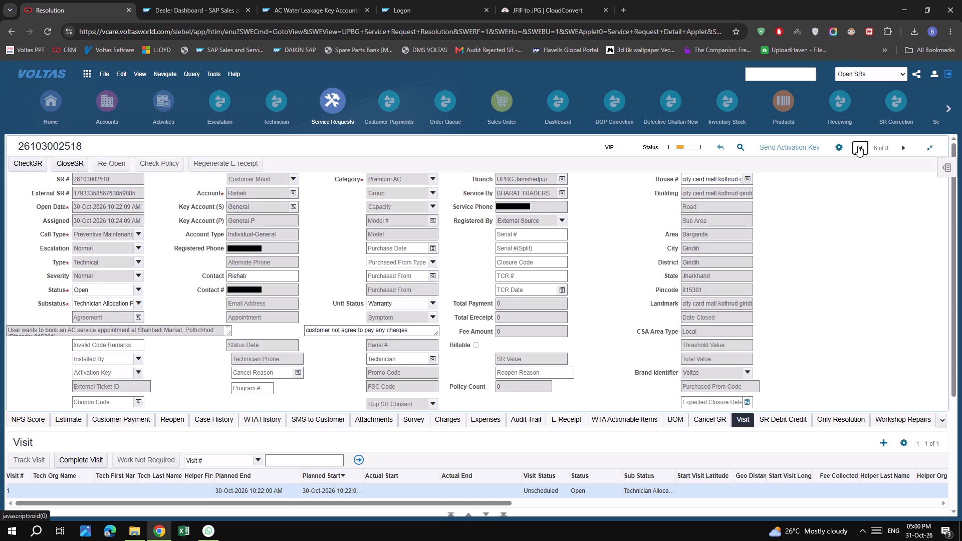
click(858, 146)
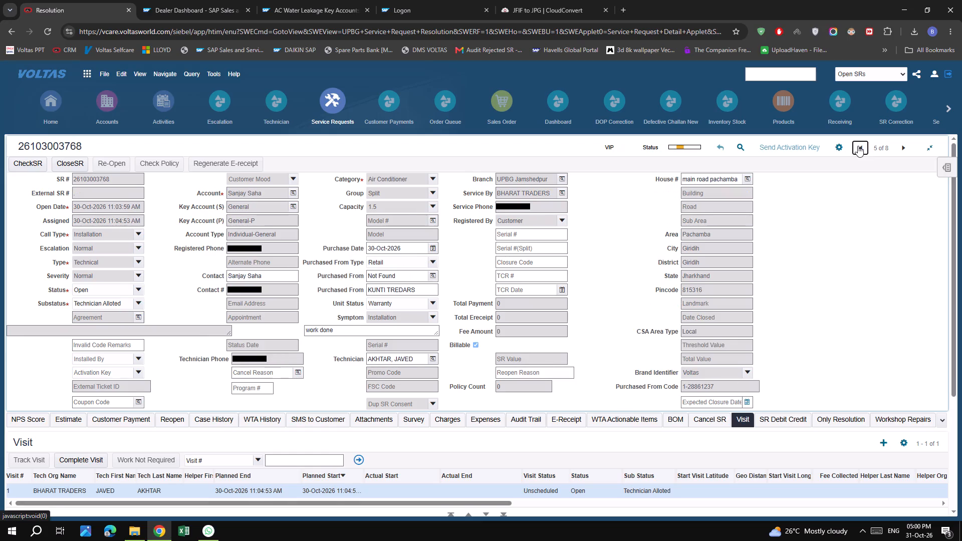
click(858, 146)
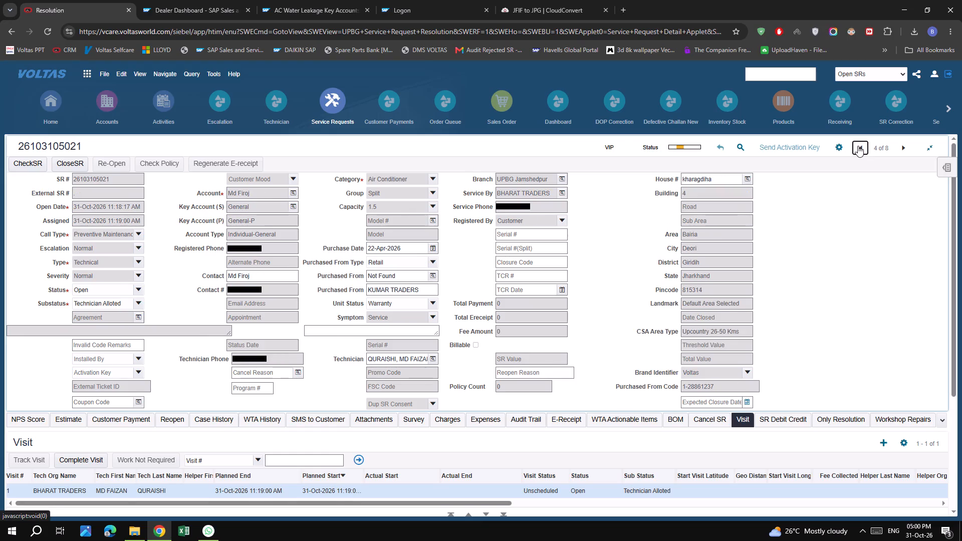
click(858, 146)
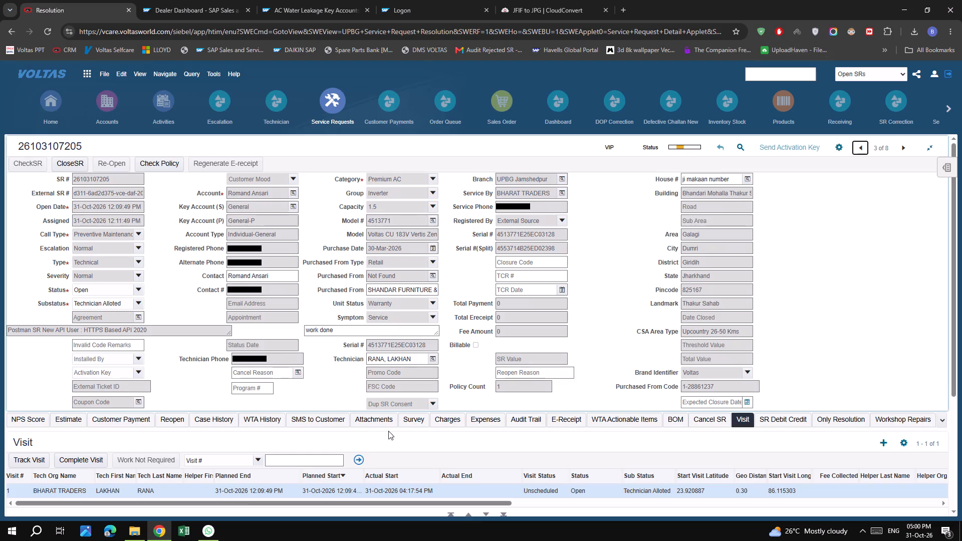
click(361, 418)
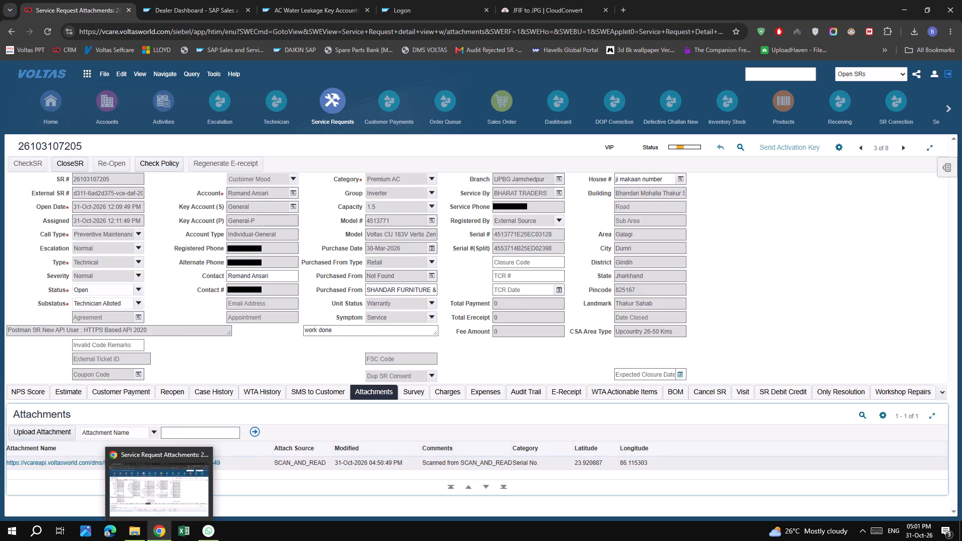
click(181, 460)
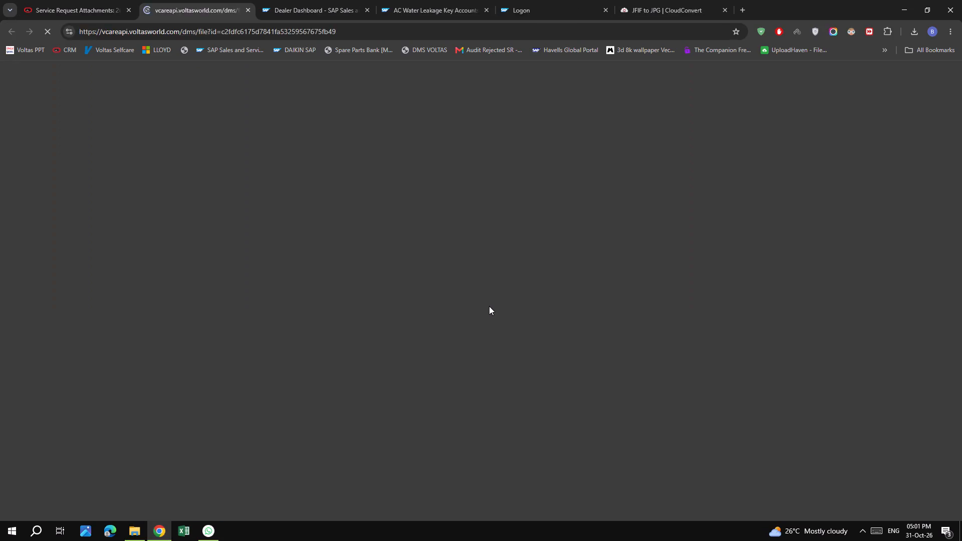
double_click(500, 354)
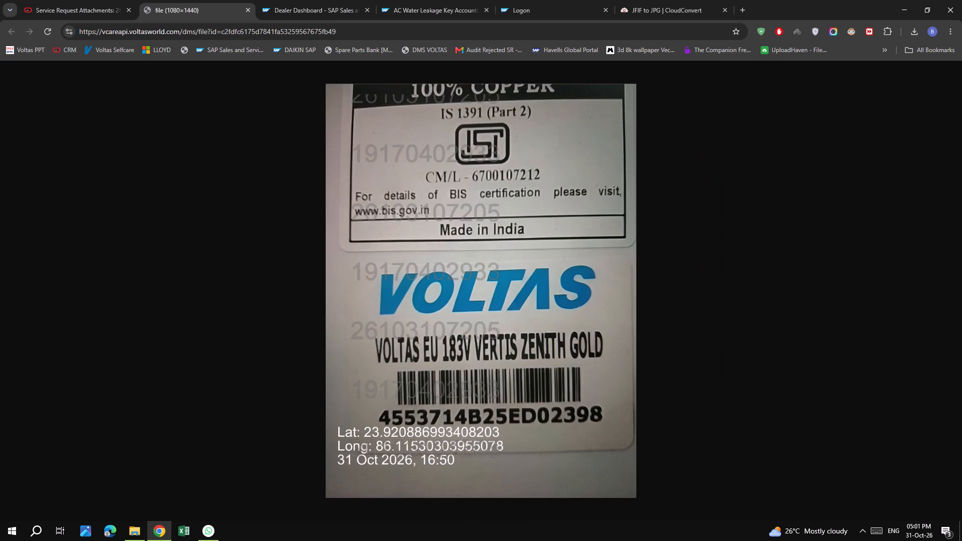
triple_click(500, 354)
triple_click(500, 354)
click(500, 354)
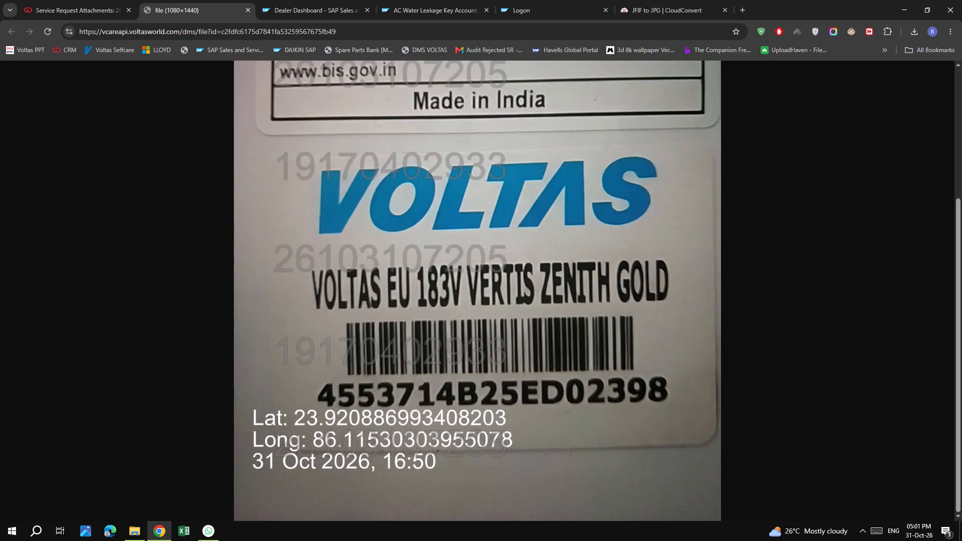
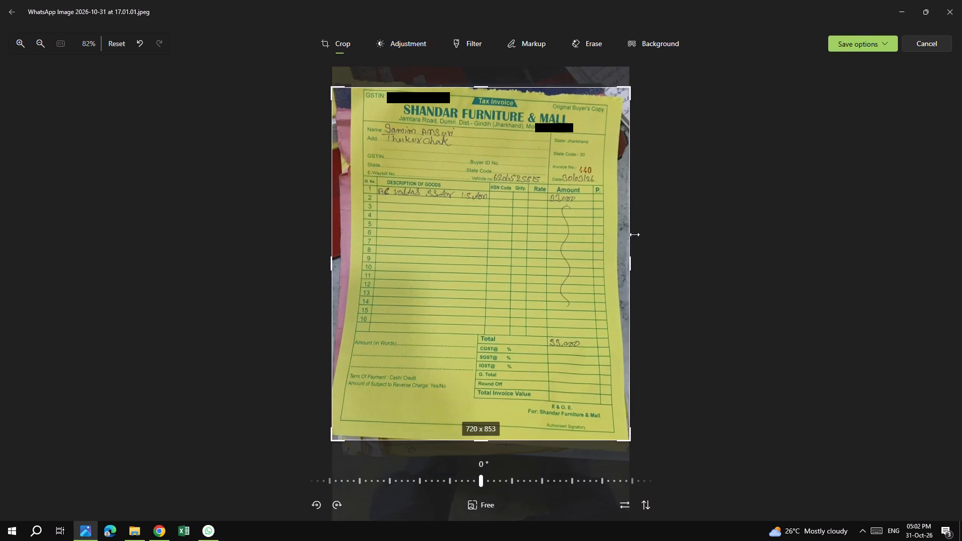
Crop the side edges of the Shandar Furniture & Mall invoice photo to about 681 x 853 pixels.
drag(634, 236, 623, 238)
drag(330, 257, 351, 257)
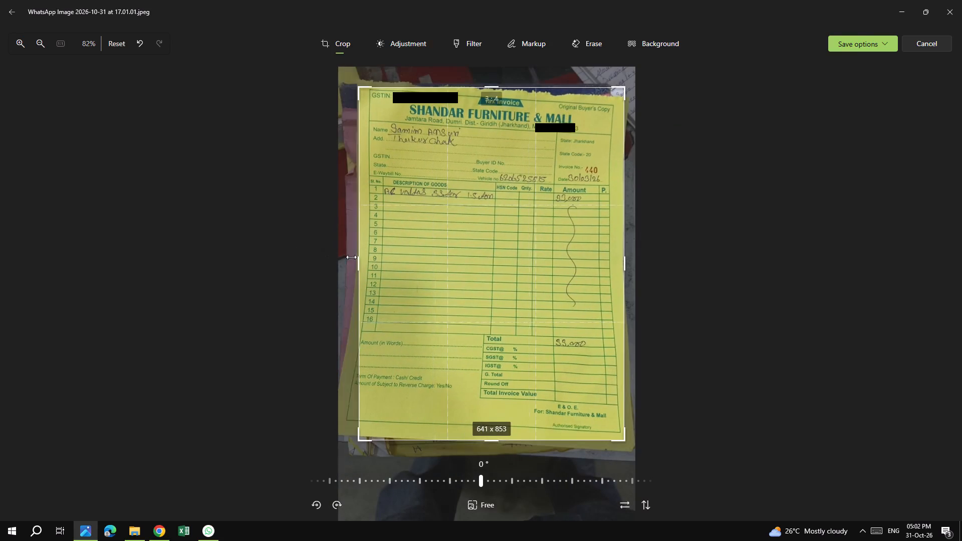
drag(351, 257, 335, 262)
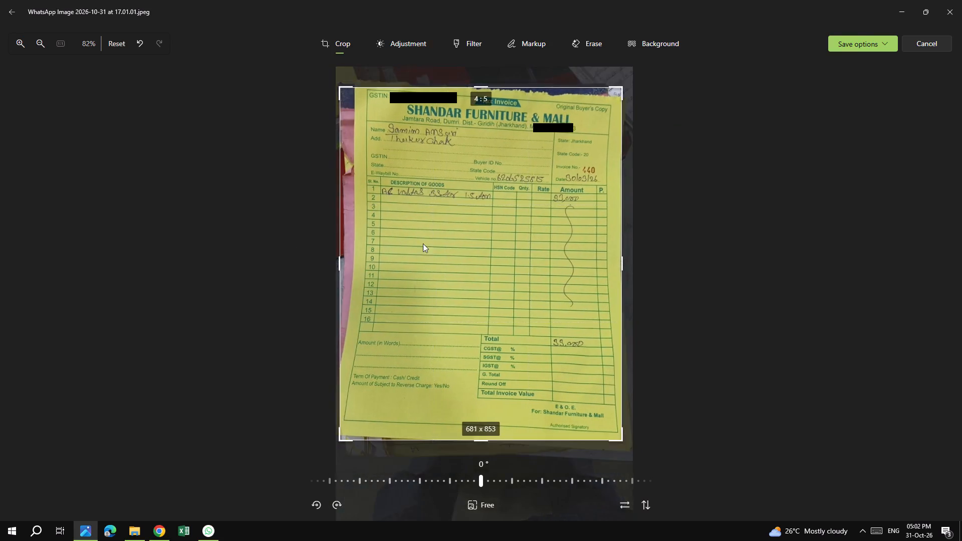
Save the cropped invoice as a JPEG copy in Downloads, named WhatsApp Image 2026-10-31 at 17.01.01fd.
click(864, 45)
click(838, 61)
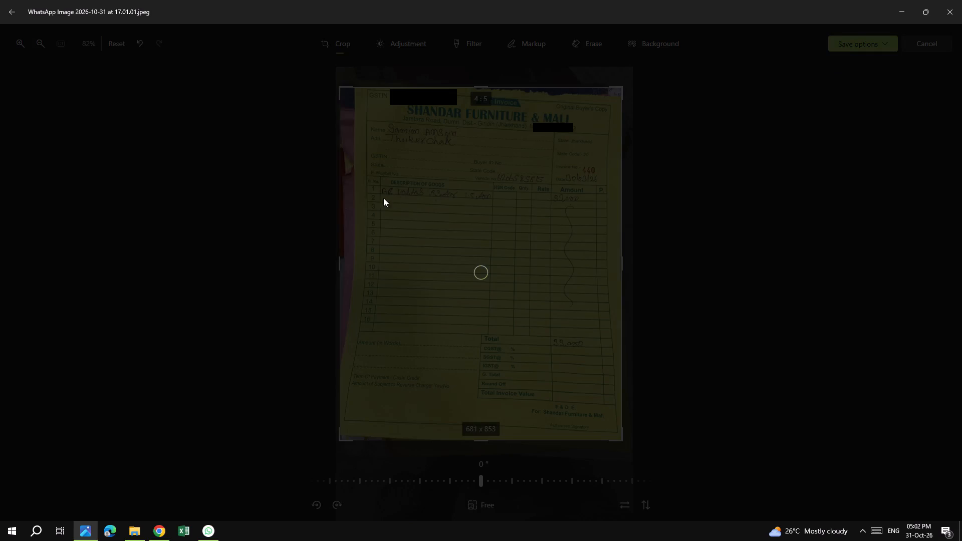
click(282, 194)
click(277, 189)
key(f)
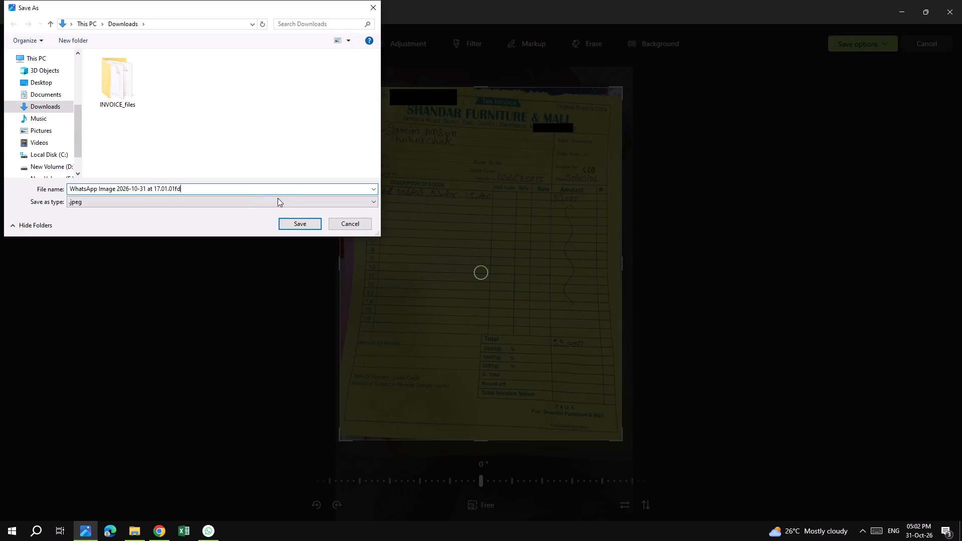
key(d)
click(300, 220)
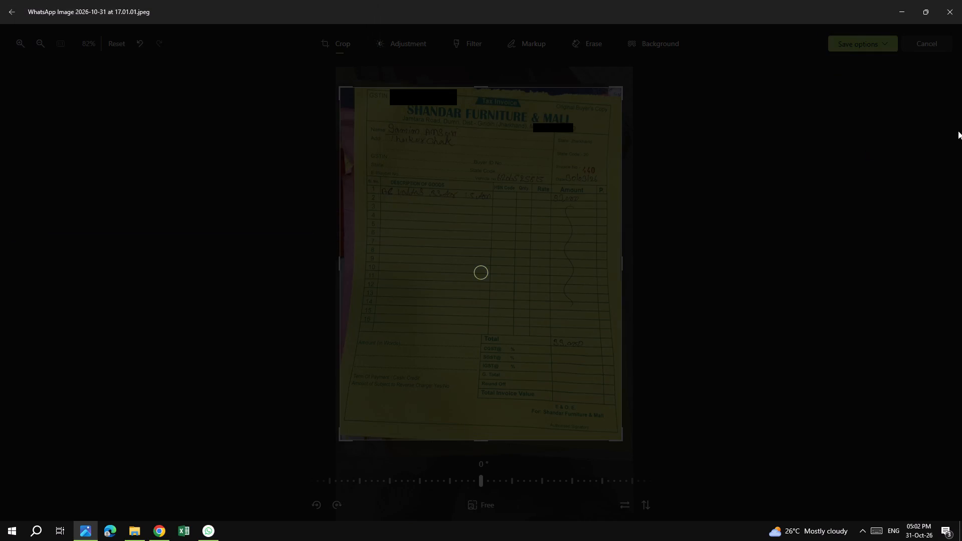
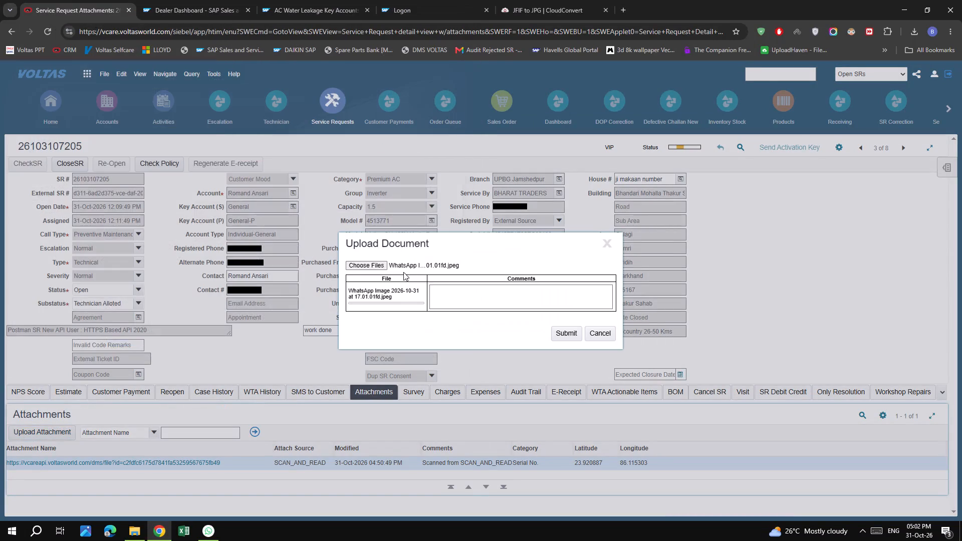
click(467, 292)
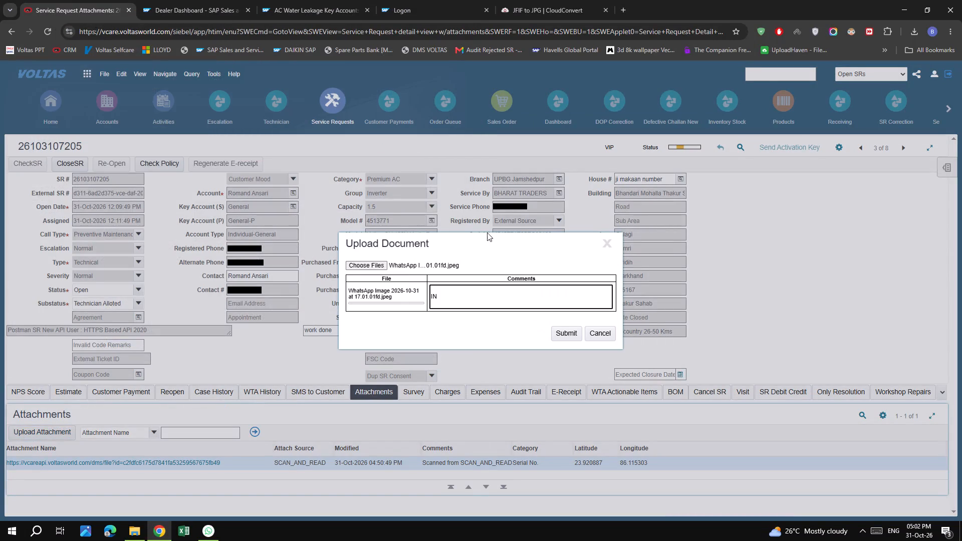
click(565, 330)
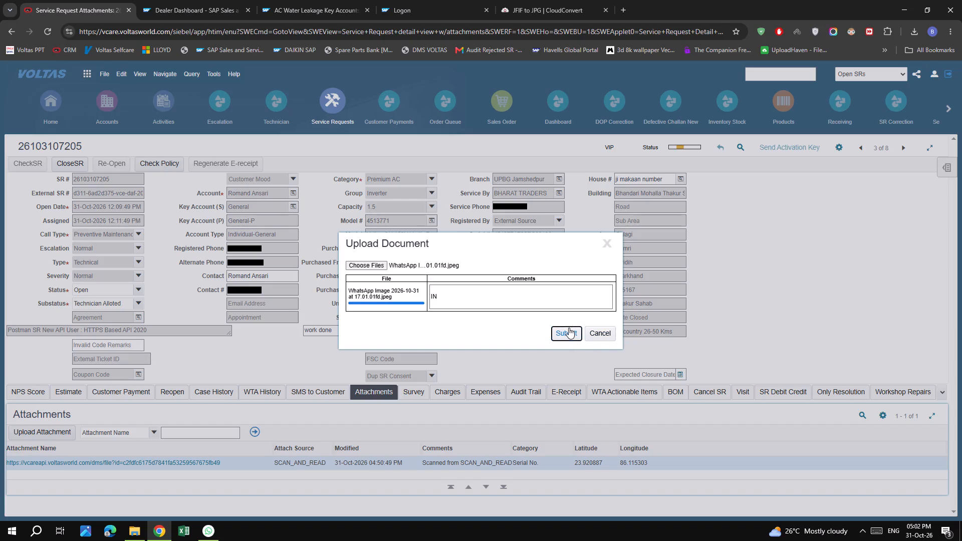
key(space)
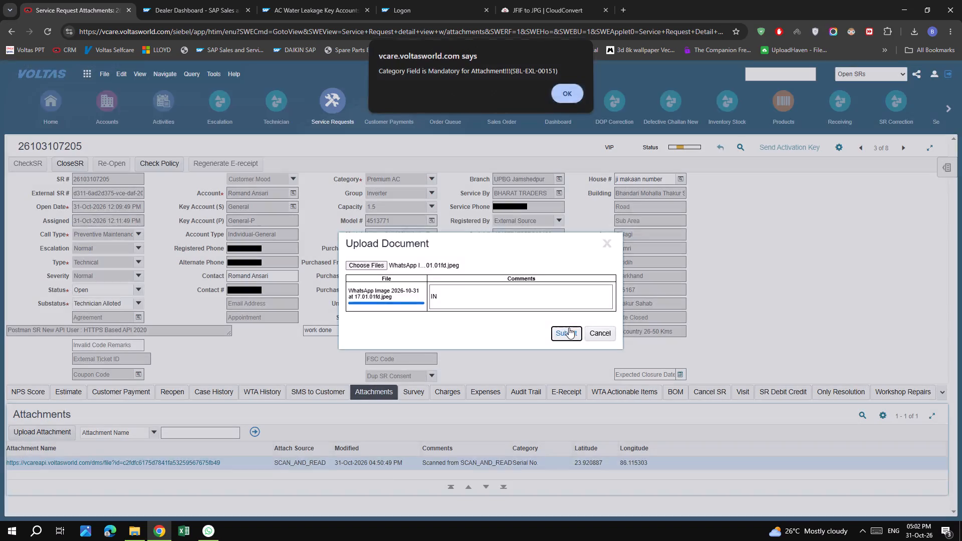
click(545, 466)
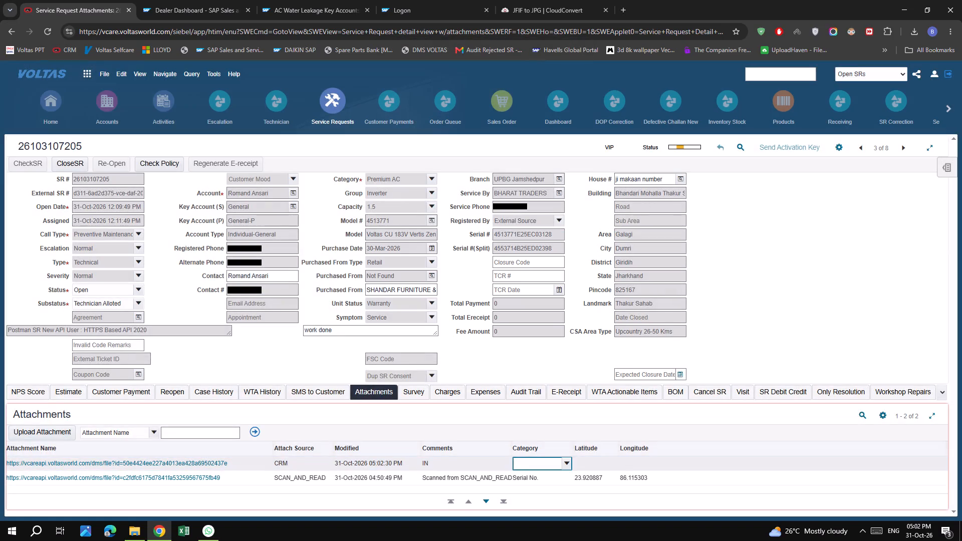
key(i)
key(n)
key(Return)
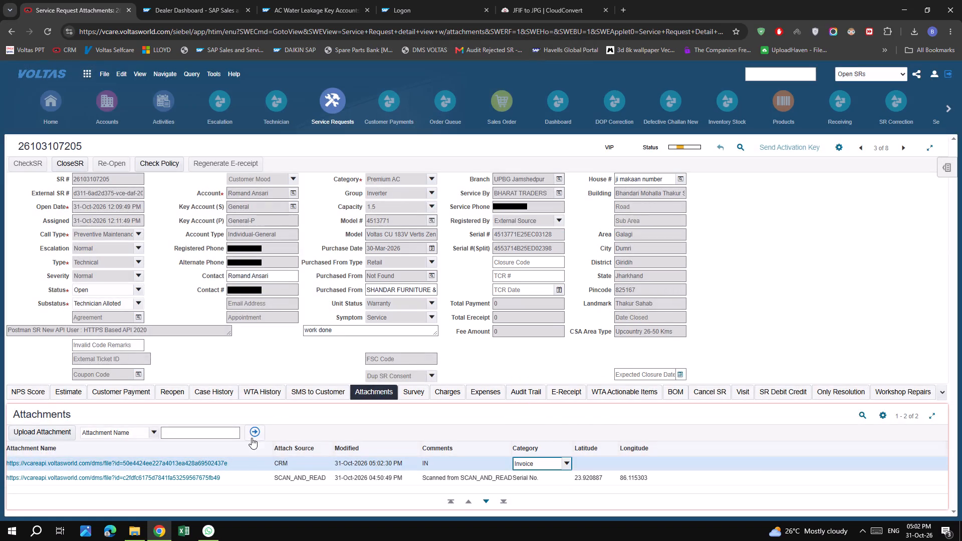
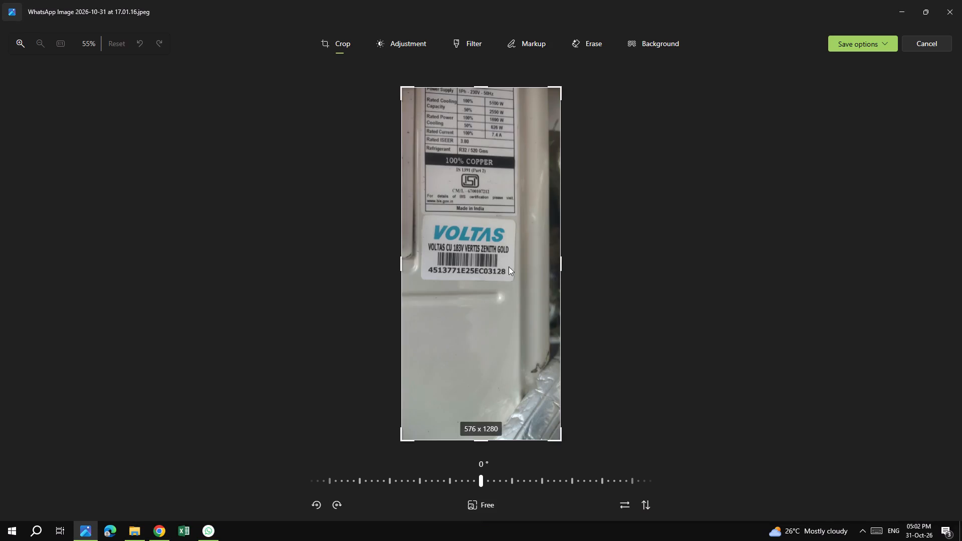
Crop the bottom off the Voltas unit label photo to 576 x 1016 and save a copy in Downloads, adding sRG to the file name.
drag(487, 439, 484, 367)
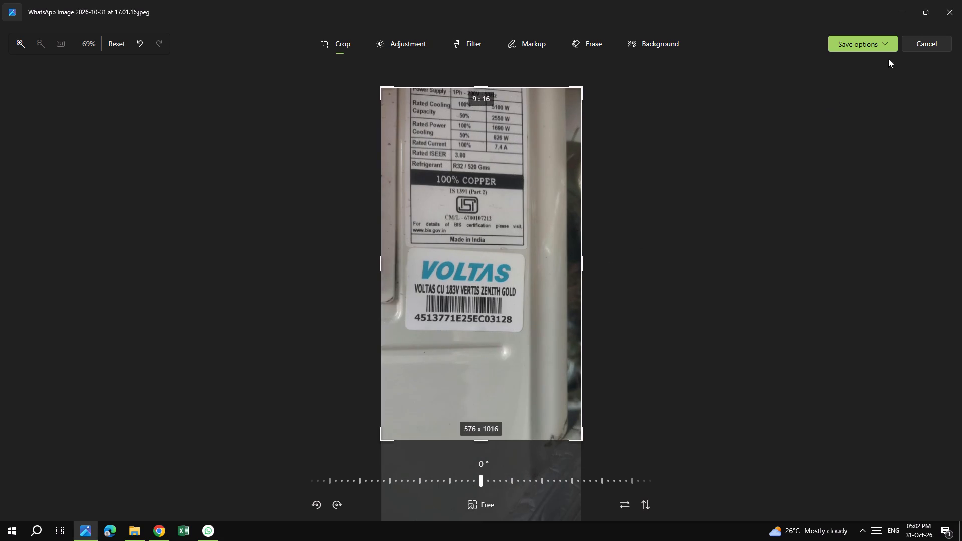
click(867, 47)
click(862, 51)
click(858, 41)
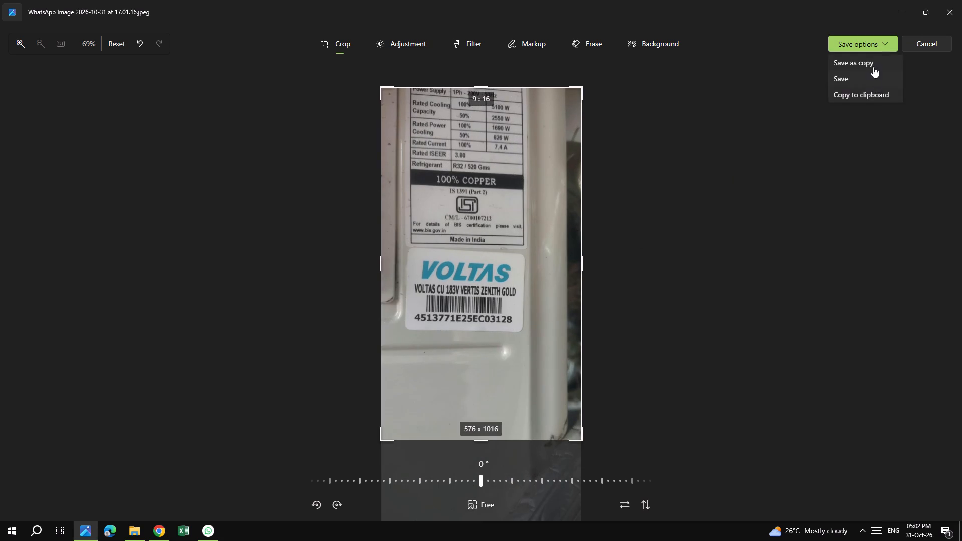
click(872, 61)
click(250, 188)
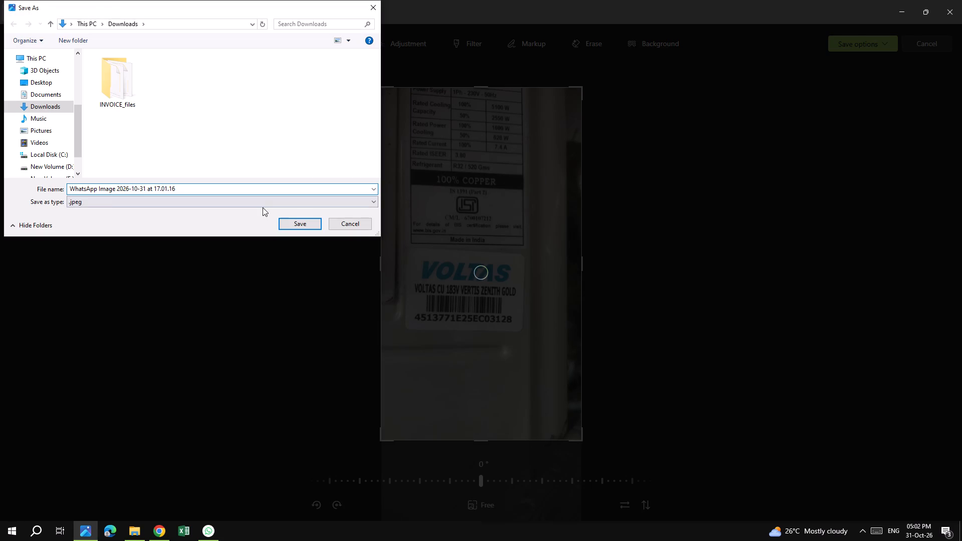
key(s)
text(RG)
click(296, 217)
click(302, 220)
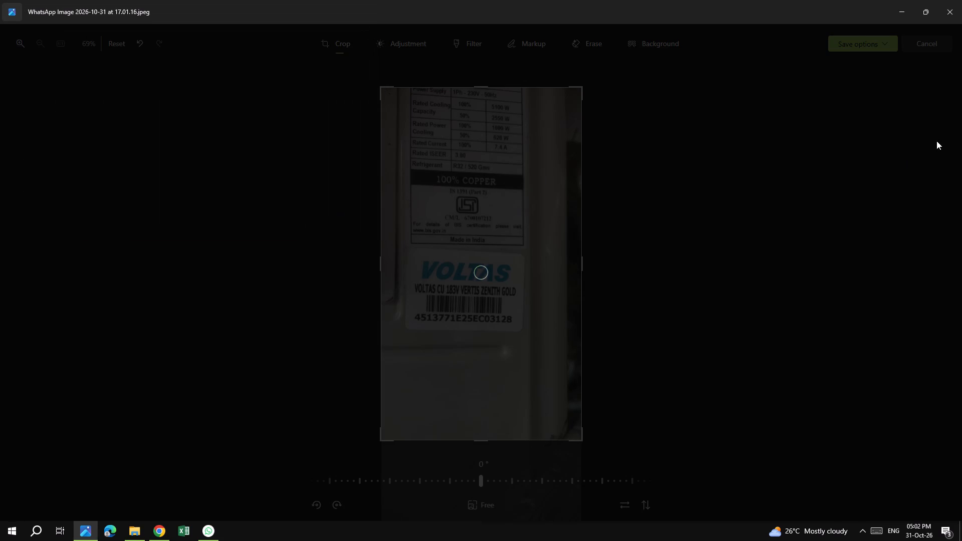
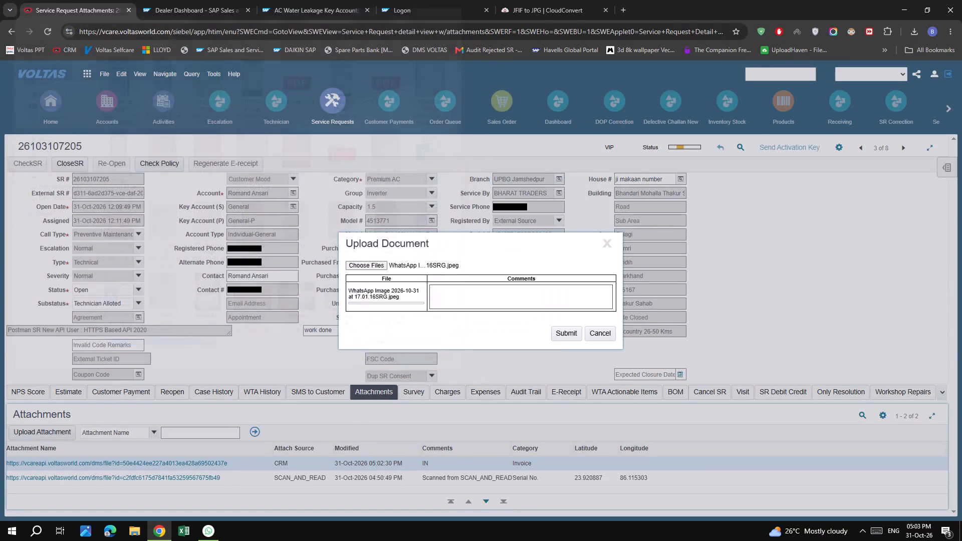
click(493, 293)
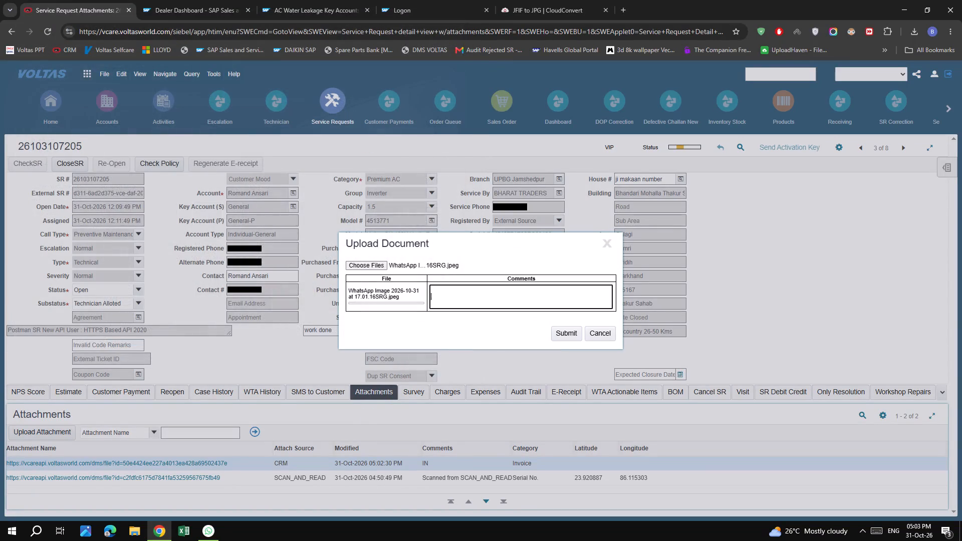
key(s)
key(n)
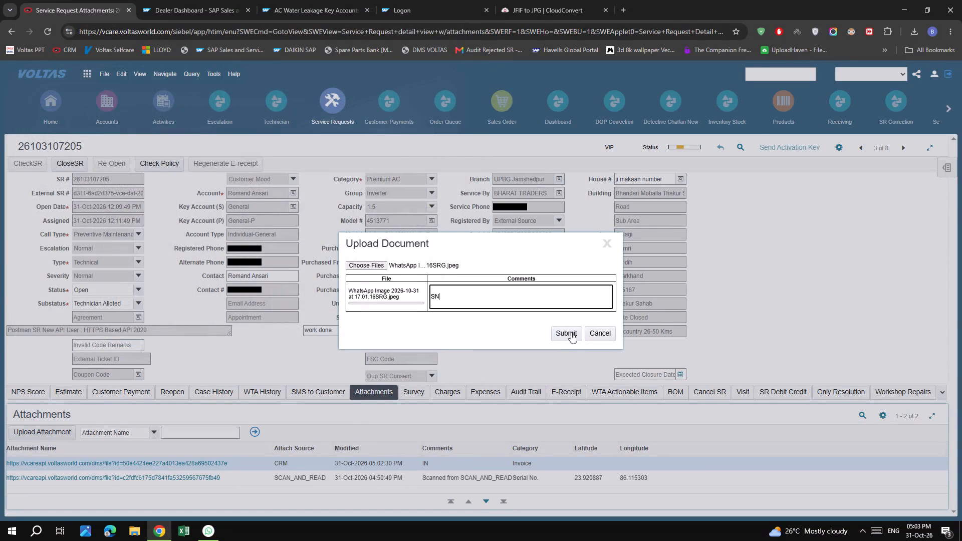
click(568, 330)
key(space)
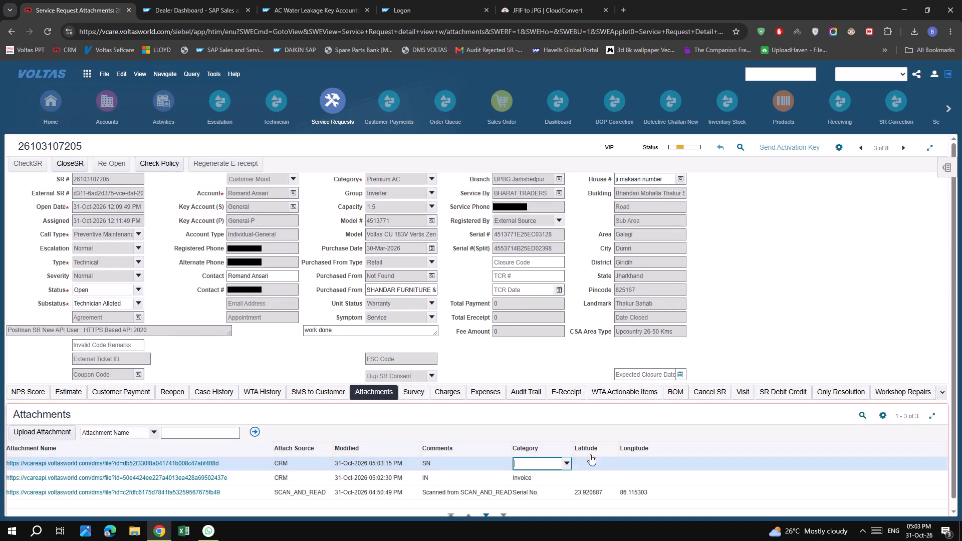
Set the category of the attachment commented SN to Serial No. and refresh the attachments list.
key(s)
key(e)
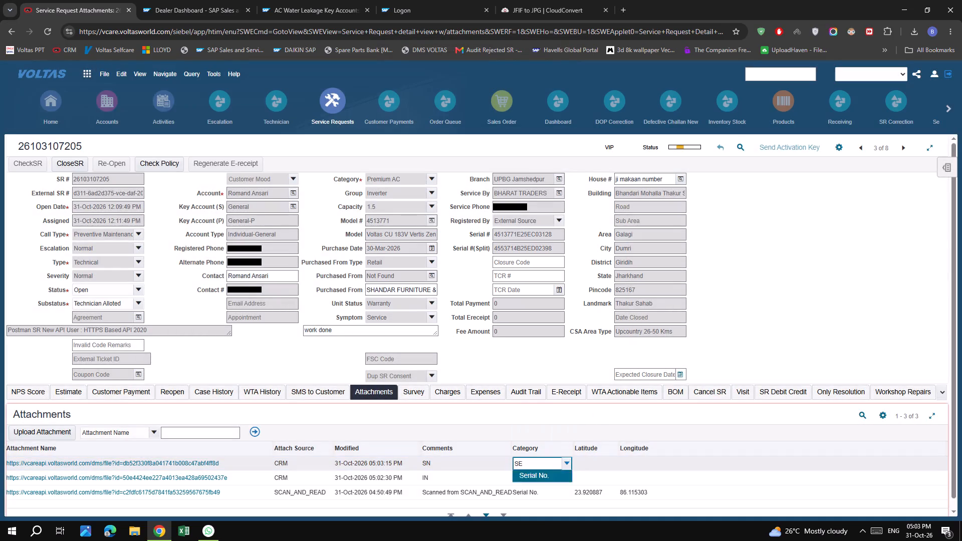
key(Return)
click(254, 433)
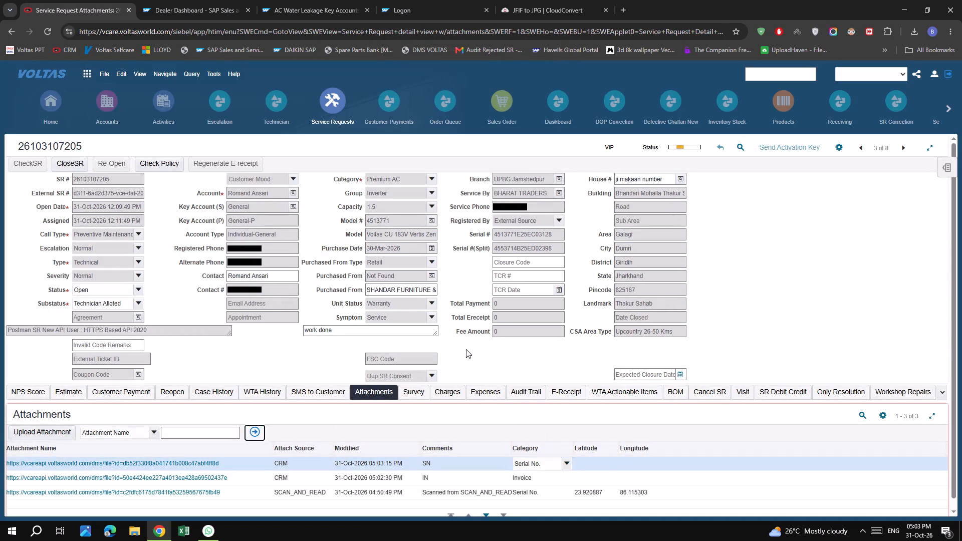
click(480, 356)
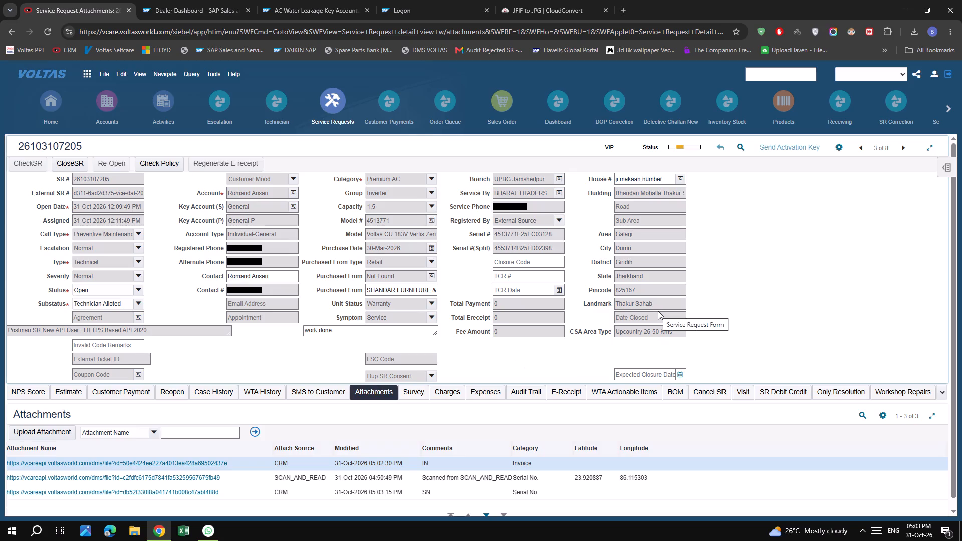
Reload the service request page to check its current attachments.
click(46, 31)
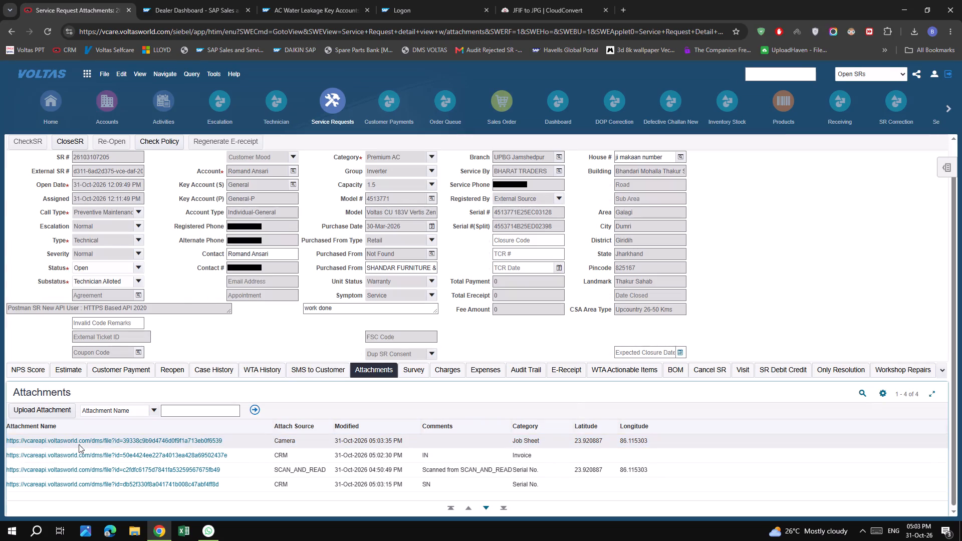
click(145, 440)
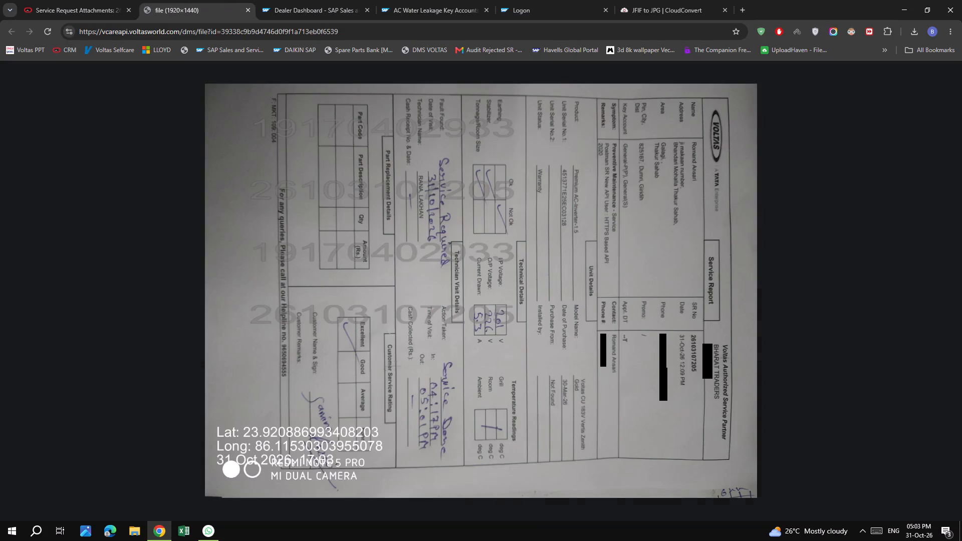
click(371, 436)
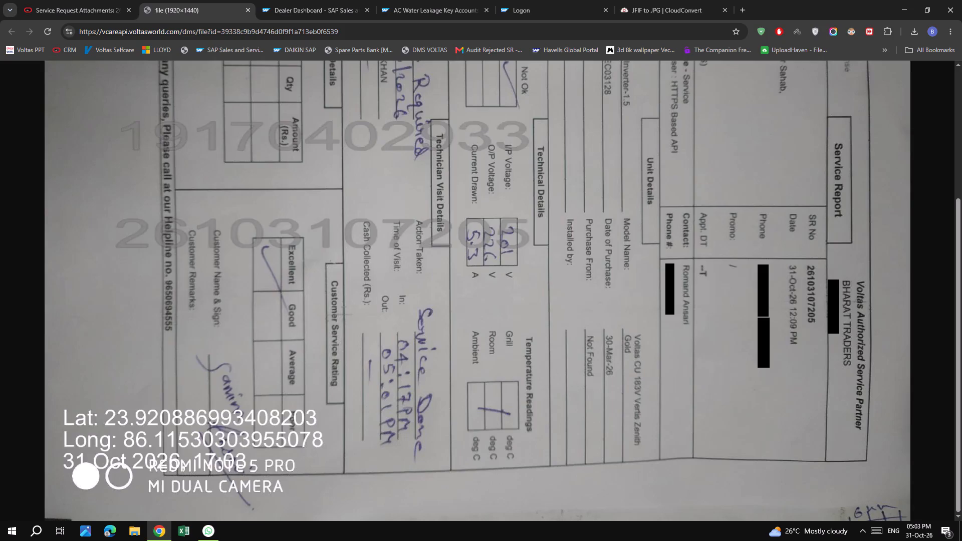
triple_click(371, 436)
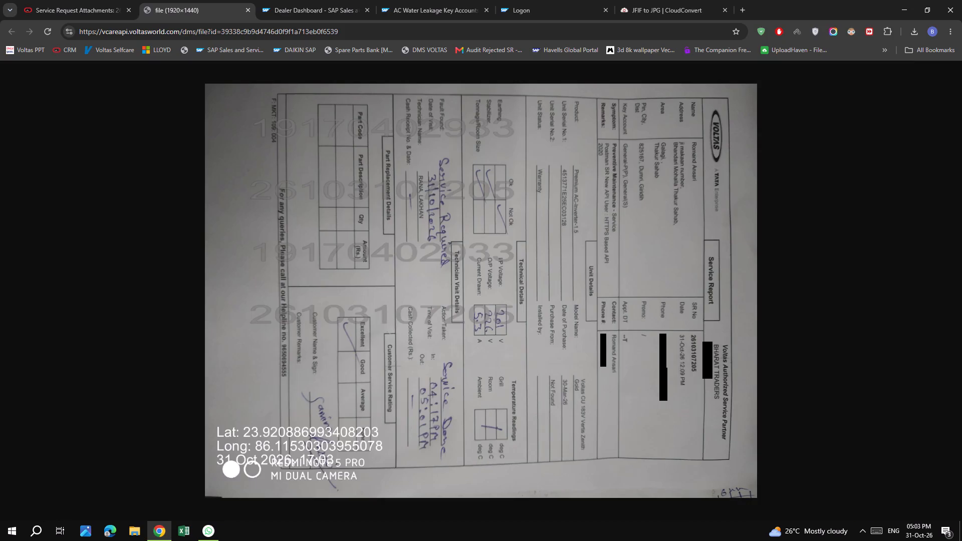
click(246, 12)
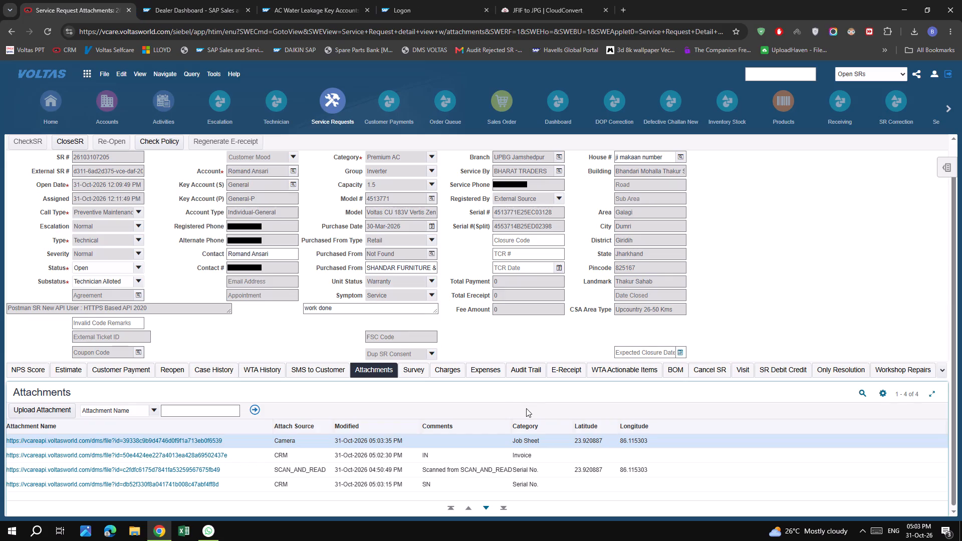
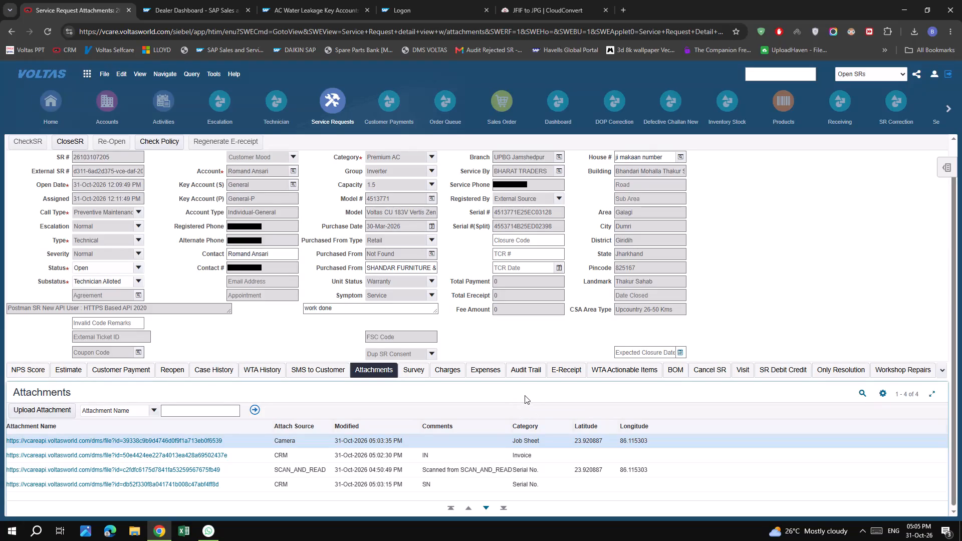
scroll(119, 166, up, 8)
click(41, 30)
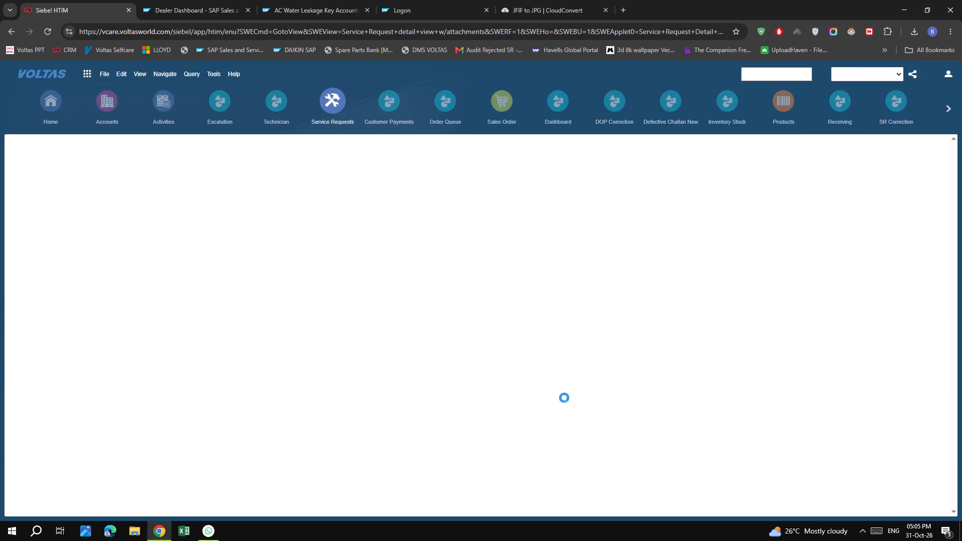
scroll(541, 407, up, 7)
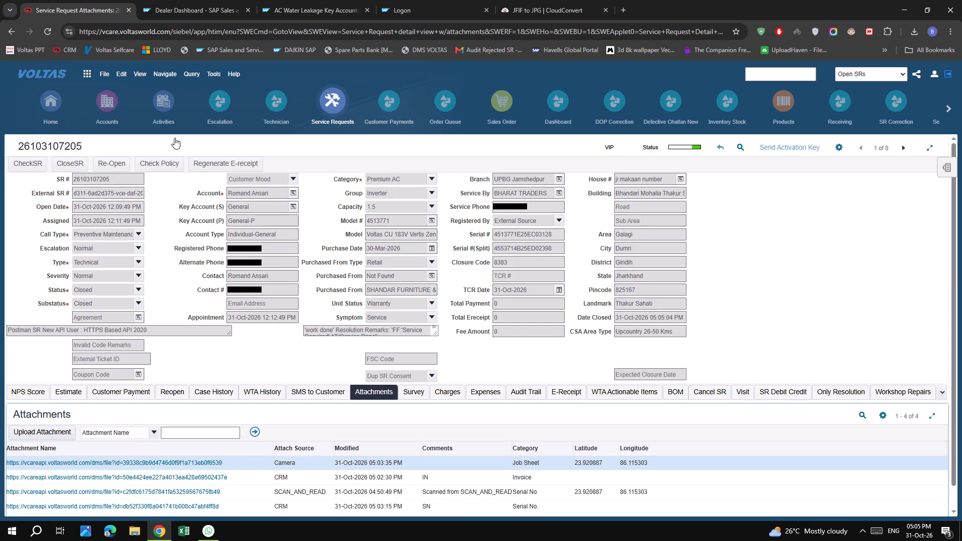
click(48, 30)
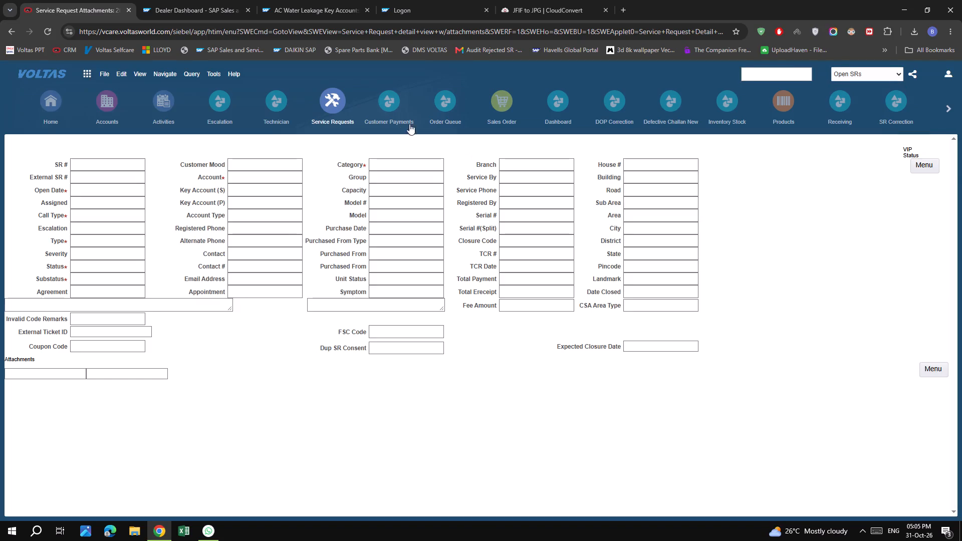
List the service requests with the Open SRs query and sort them by SR # in descending order.
click(338, 99)
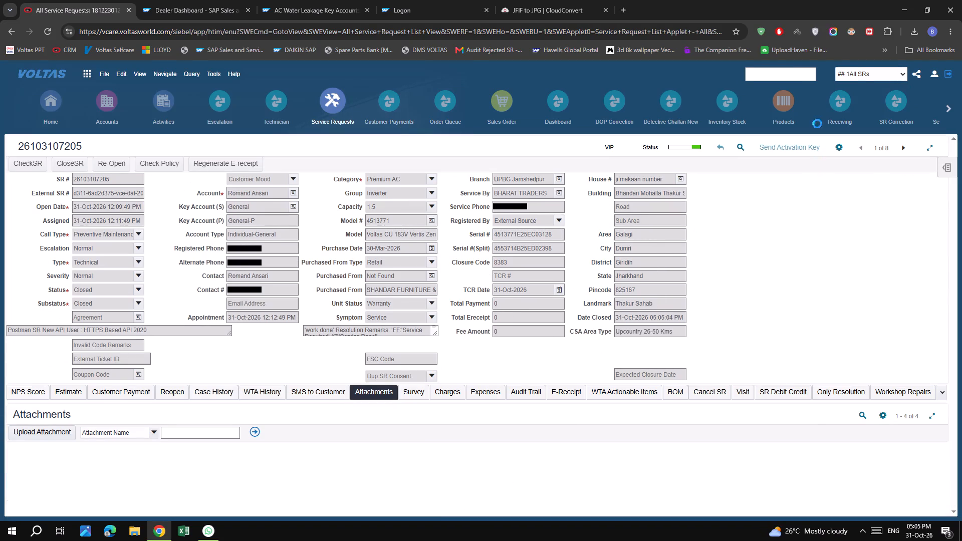
click(877, 75)
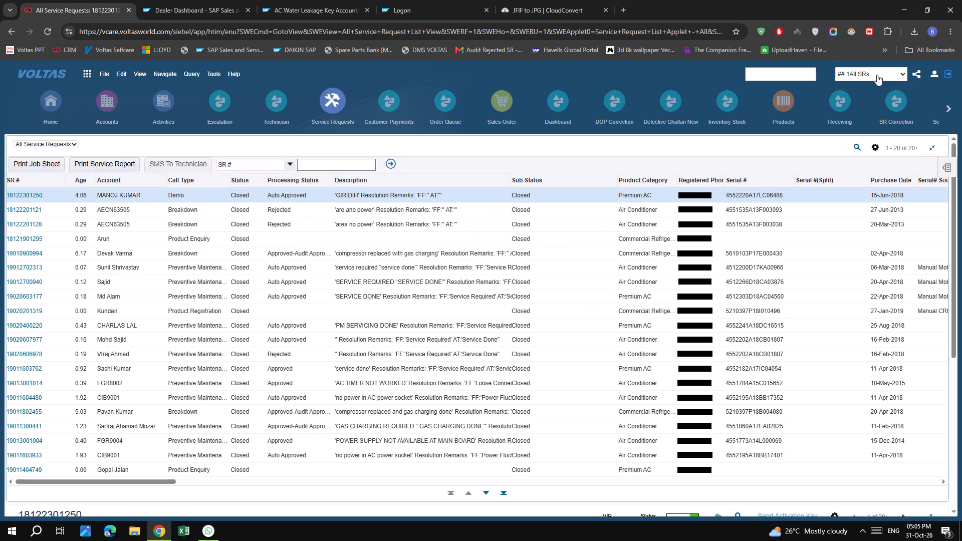
click(877, 75)
click(877, 75)
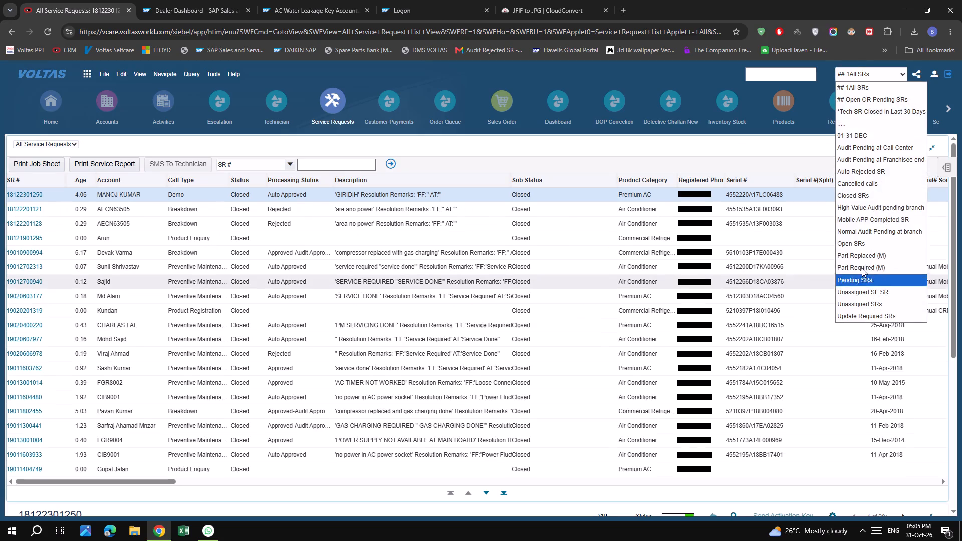
click(872, 244)
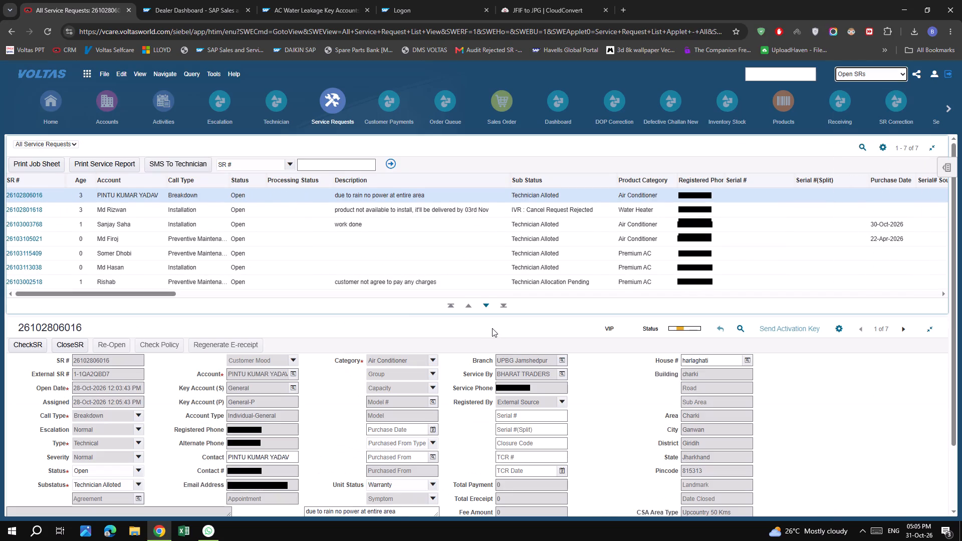
click(31, 179)
click(51, 185)
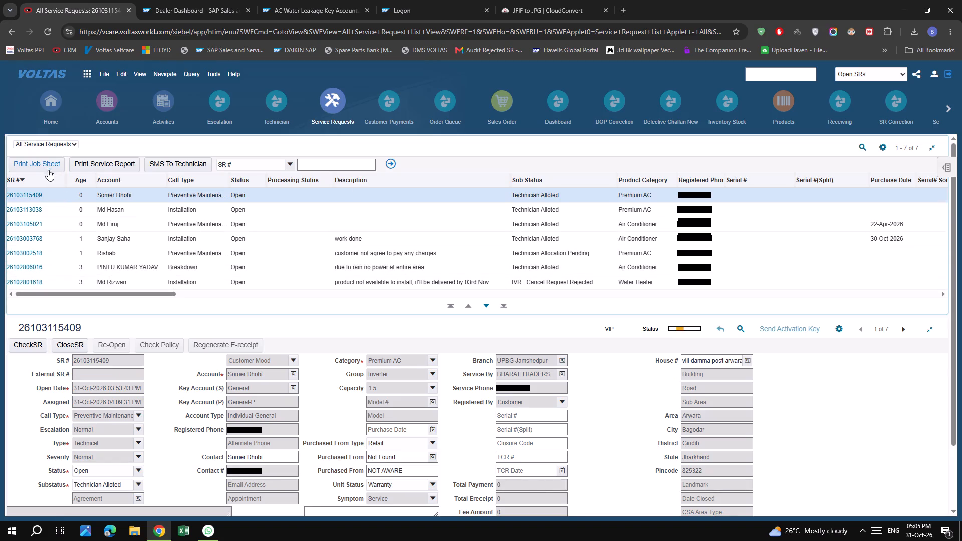
Go to the home page to check the summary of open, created and closed service requests.
click(46, 99)
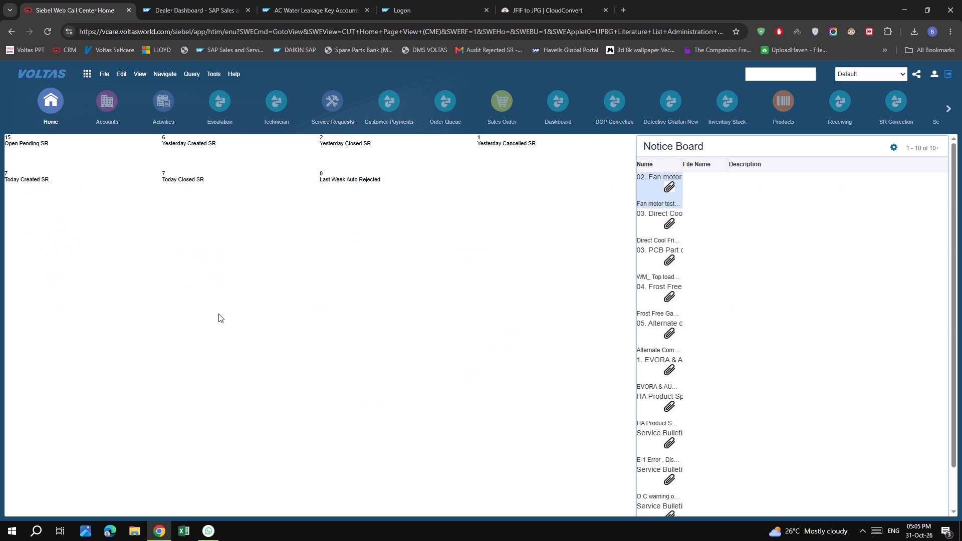
click(330, 101)
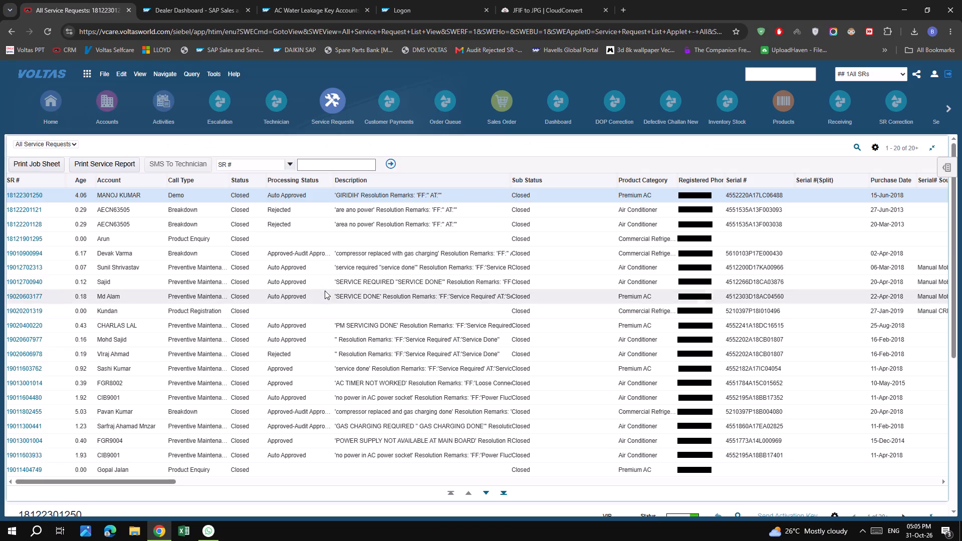
click(865, 72)
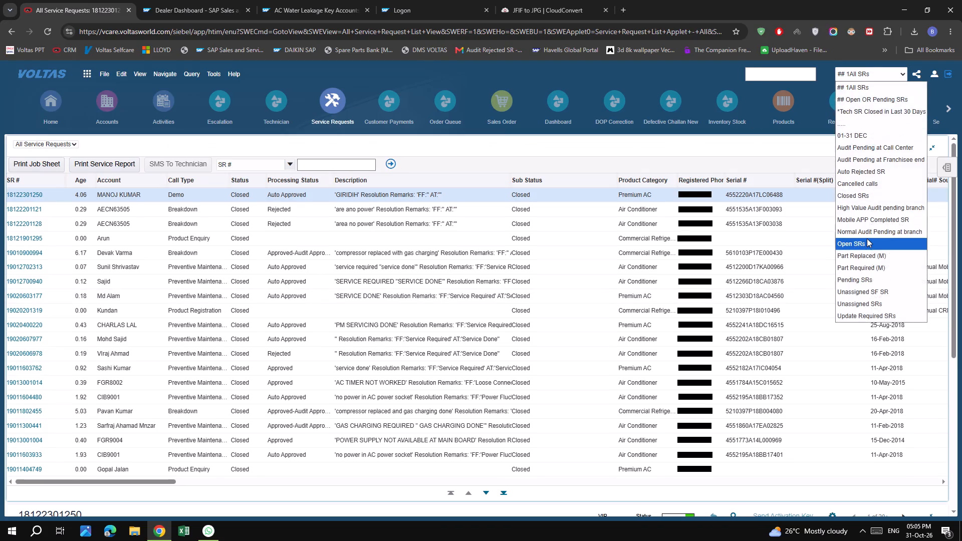
click(867, 238)
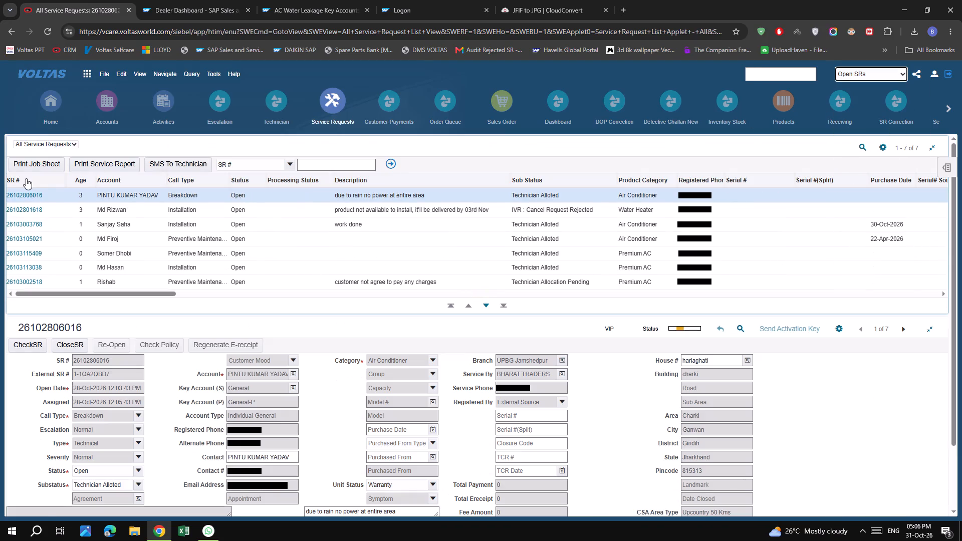
click(26, 178)
click(45, 181)
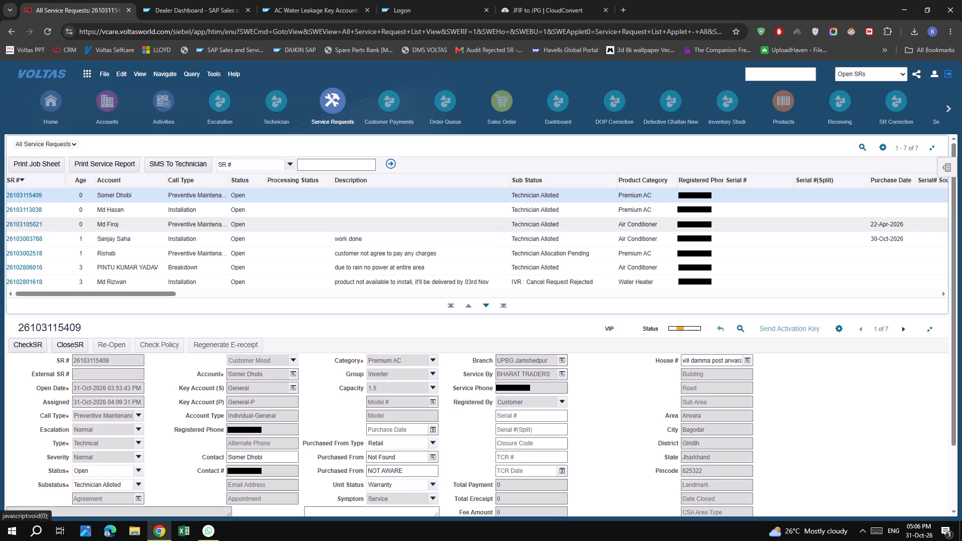
click(18, 224)
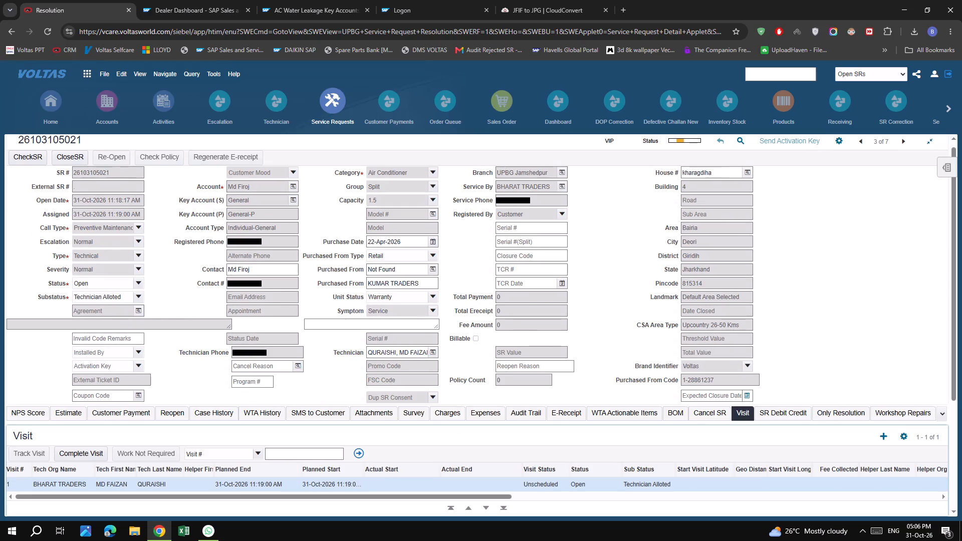
click(343, 322)
key(w)
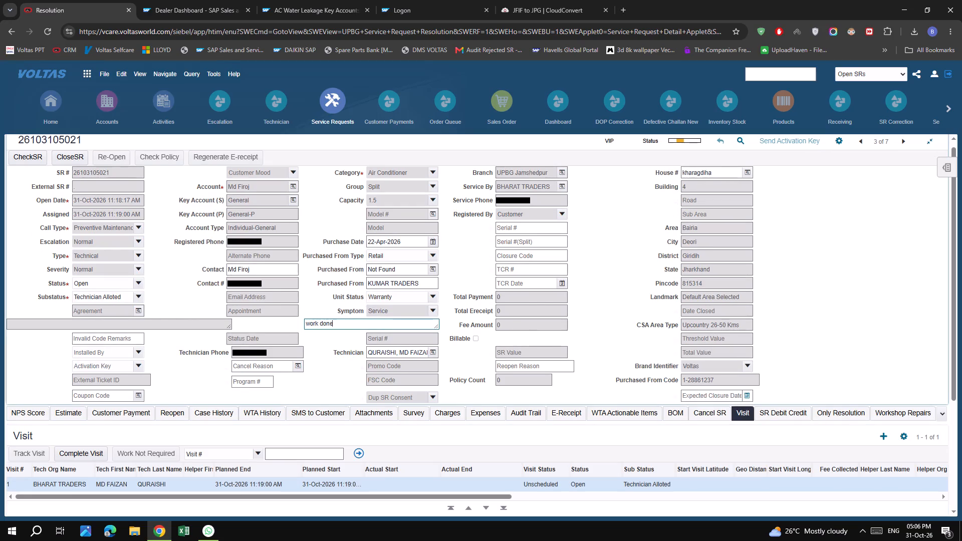
key(ctrl+s)
key(ctrl+s)
key(ctrl+s)
key(ctrl+s)
key(ctrl+s)
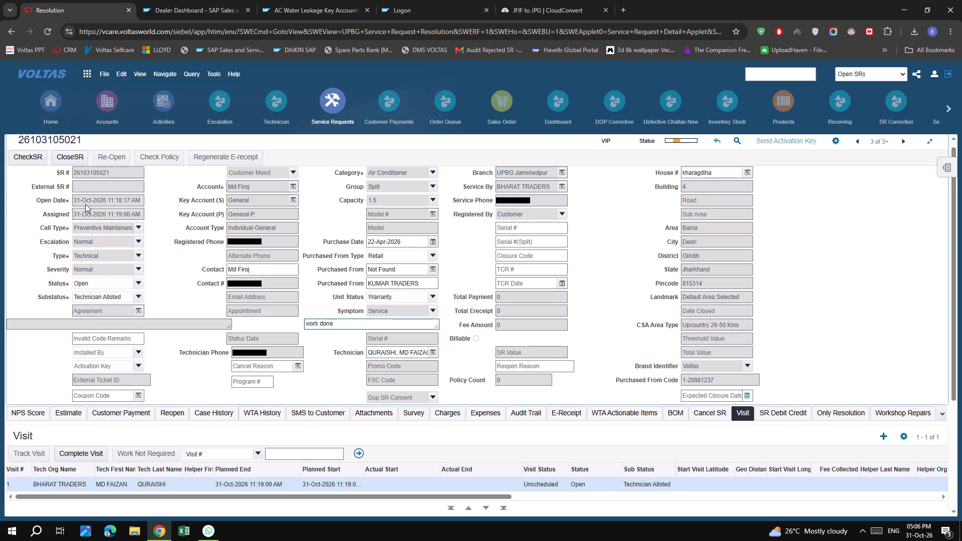
double_click(279, 239)
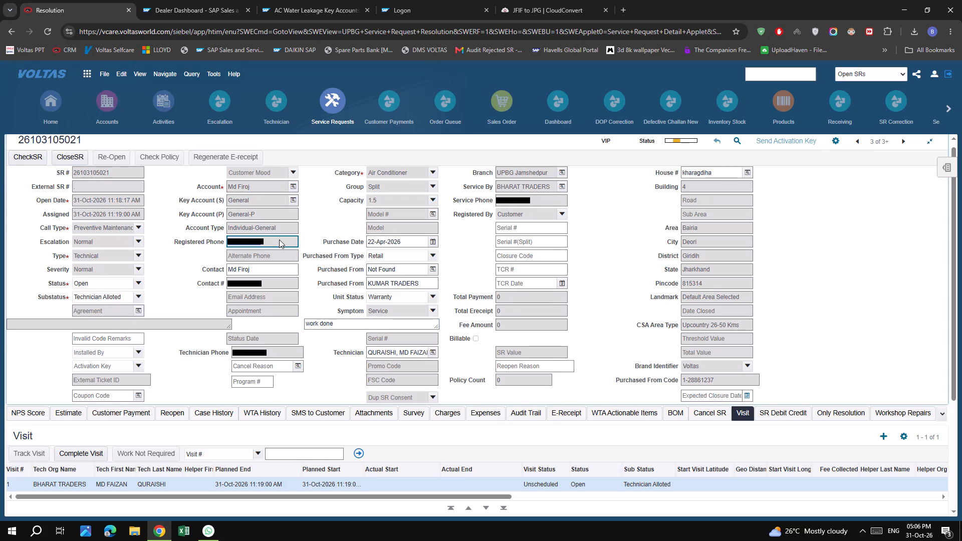
key(ctrl+c)
key(ctrl+c)
click(739, 141)
click(254, 240)
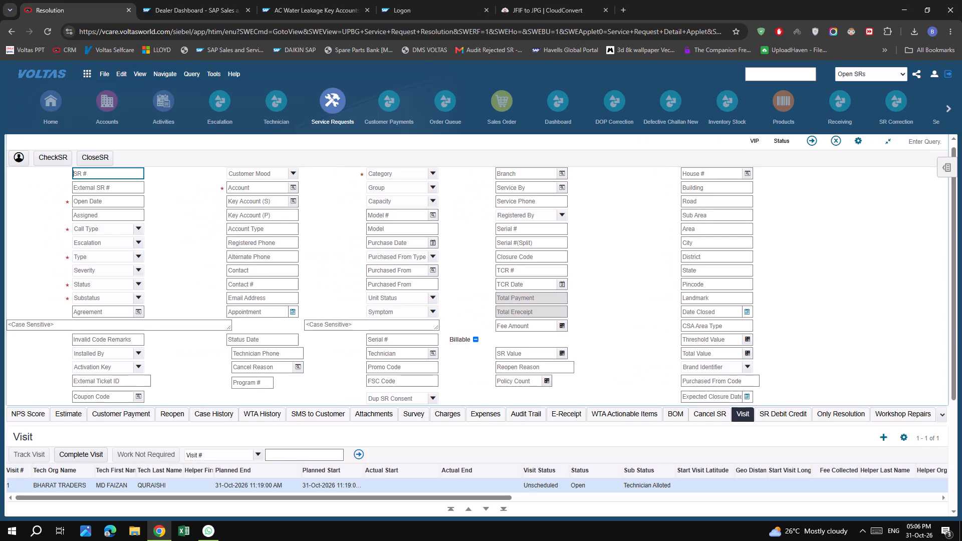
key(ctrl+v)
key(Return)
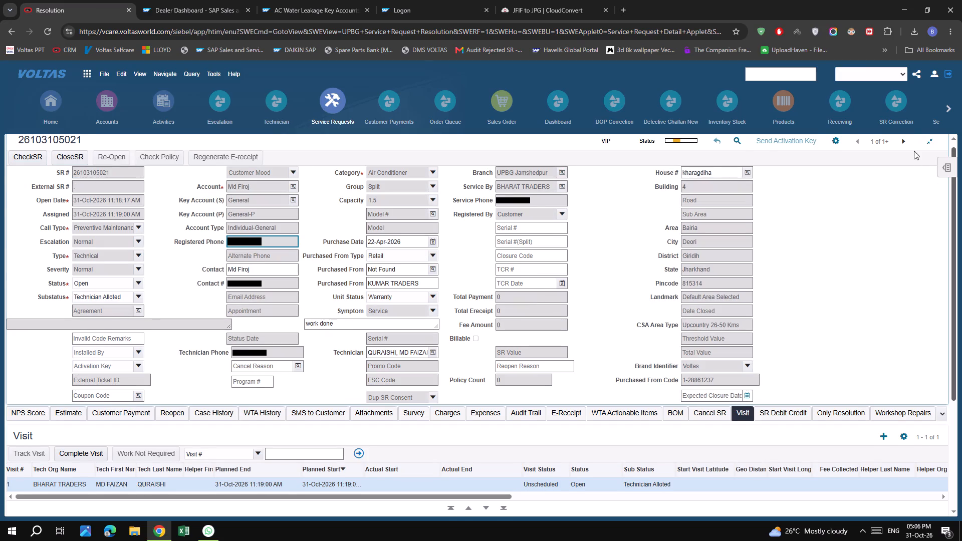
click(911, 140)
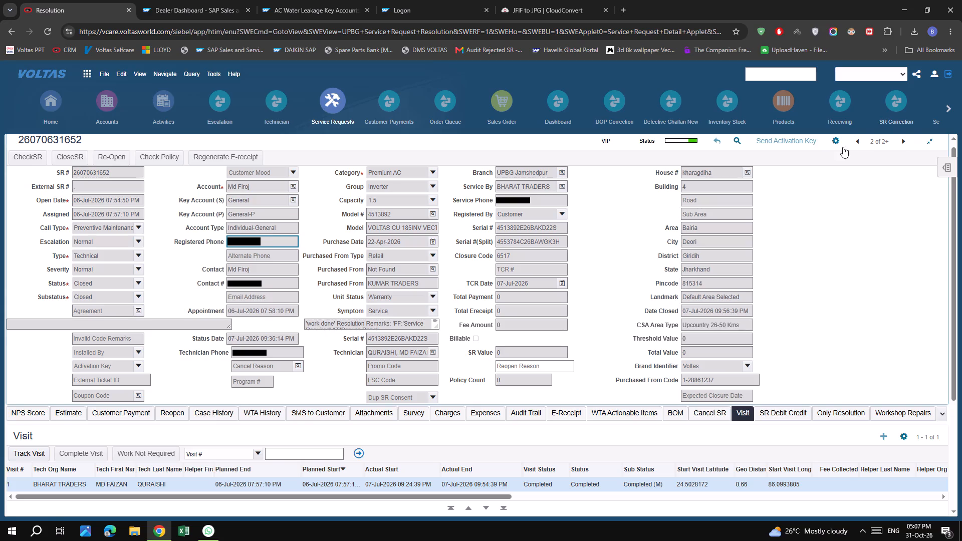
click(854, 138)
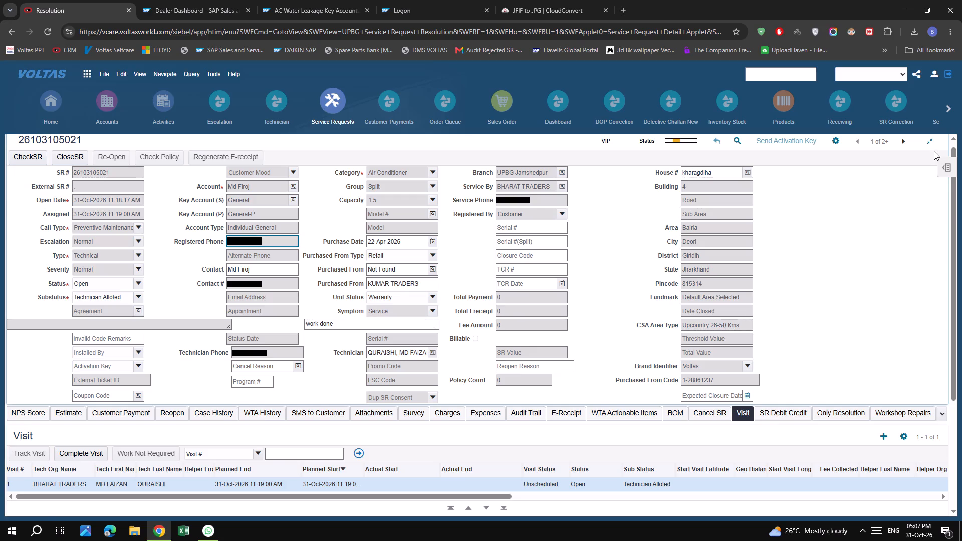
click(901, 141)
scroll(824, 327, down, 3)
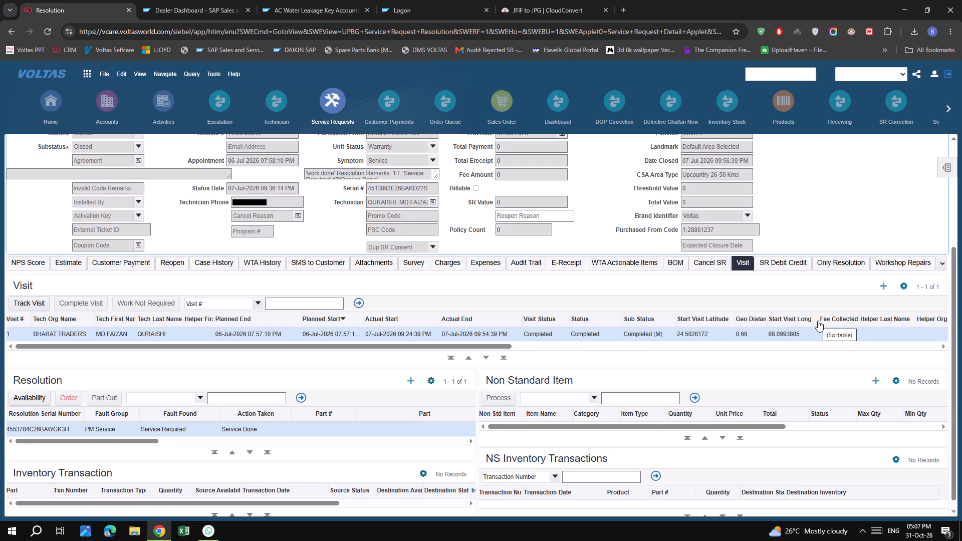
scroll(622, 274, up, 7)
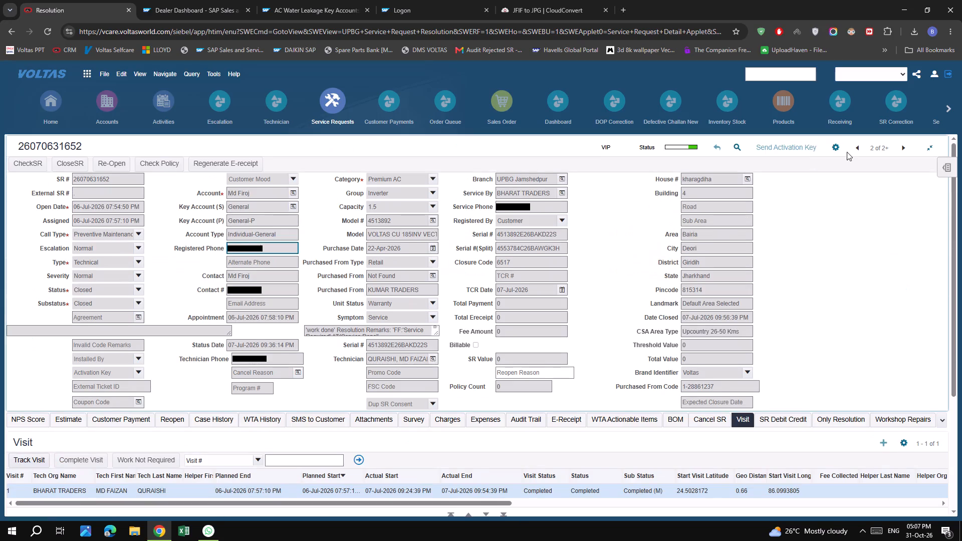
click(861, 145)
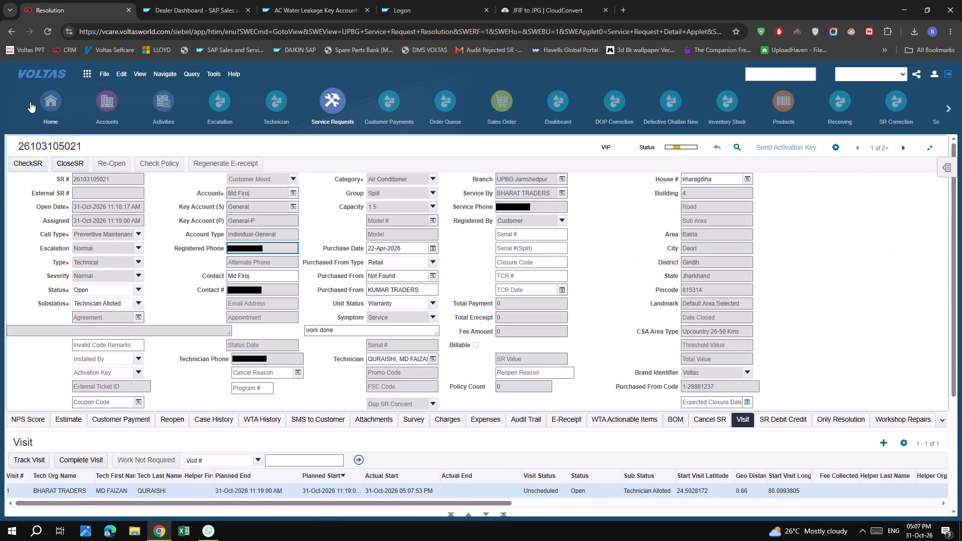
click(51, 31)
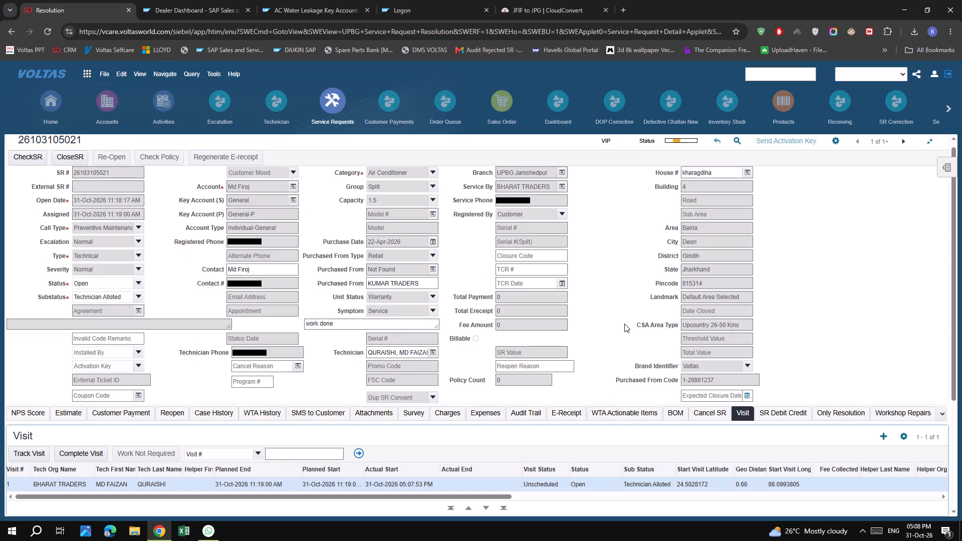
scroll(532, 334, up, 5)
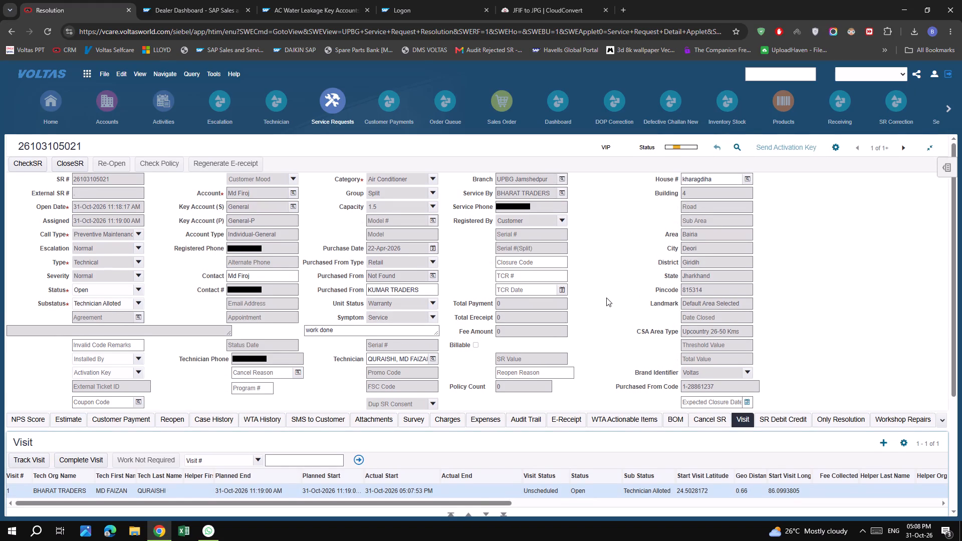
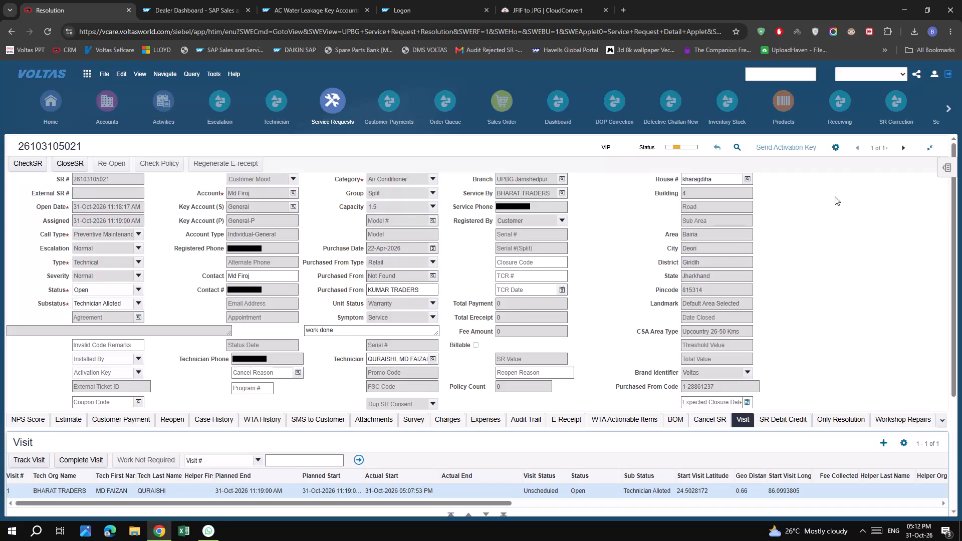
click(909, 150)
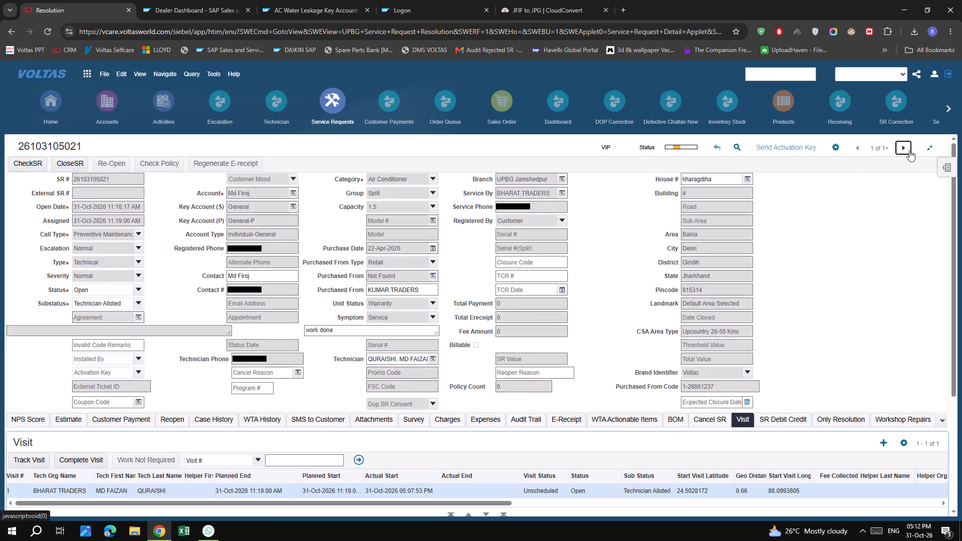
scroll(460, 328, down, 5)
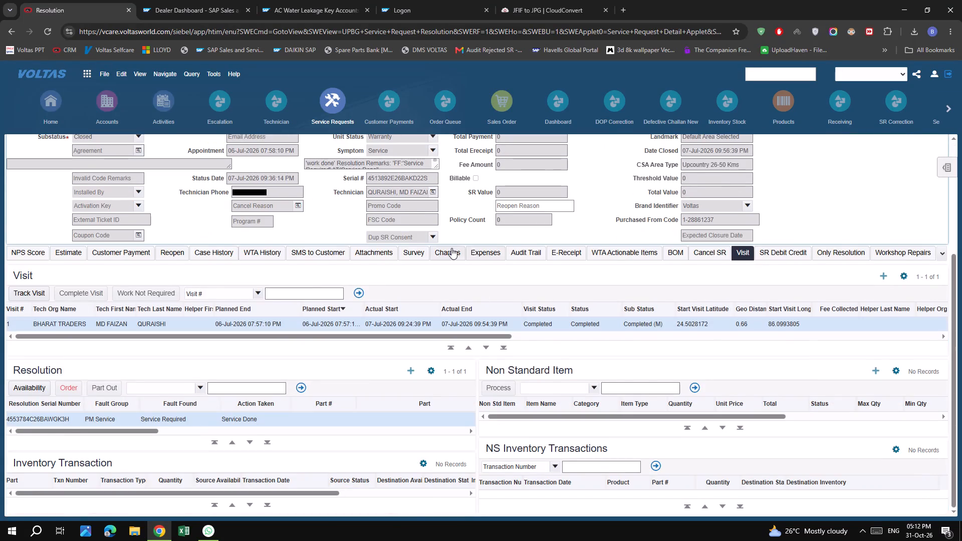
click(381, 249)
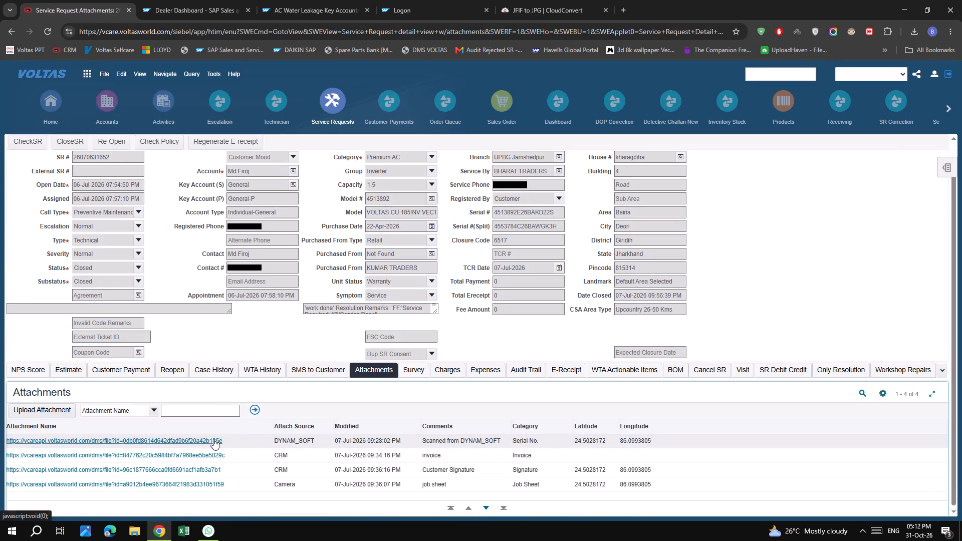
click(213, 439)
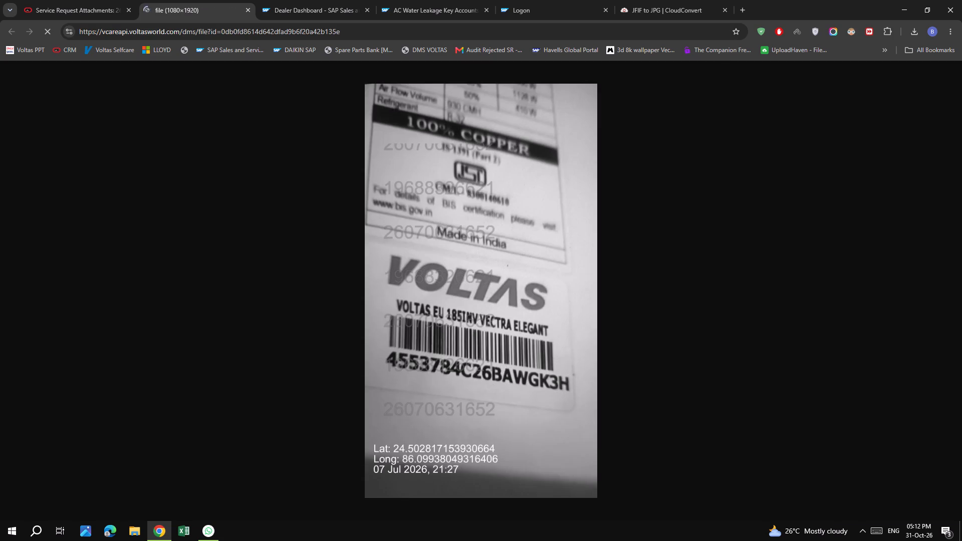
click(473, 366)
click(473, 366)
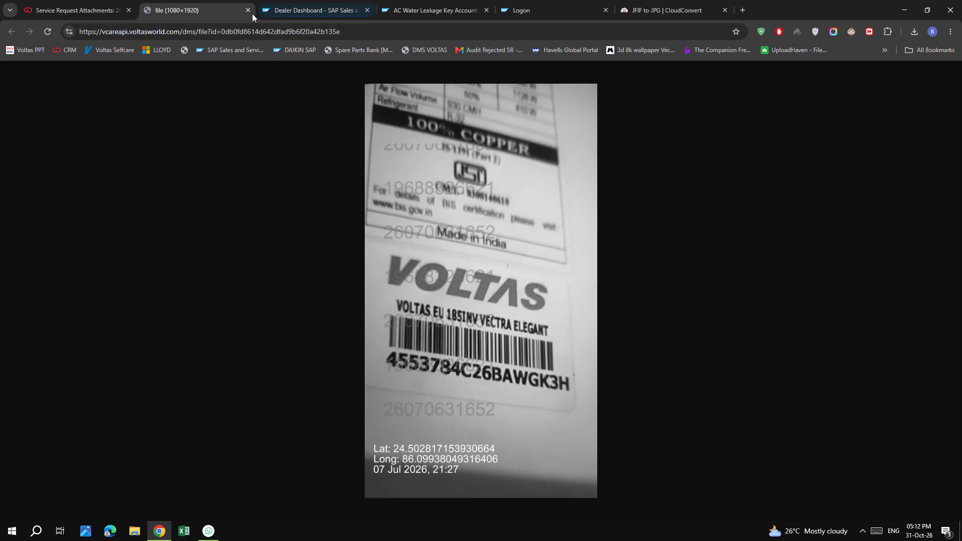
click(249, 11)
scroll(617, 401, up, 7)
click(904, 149)
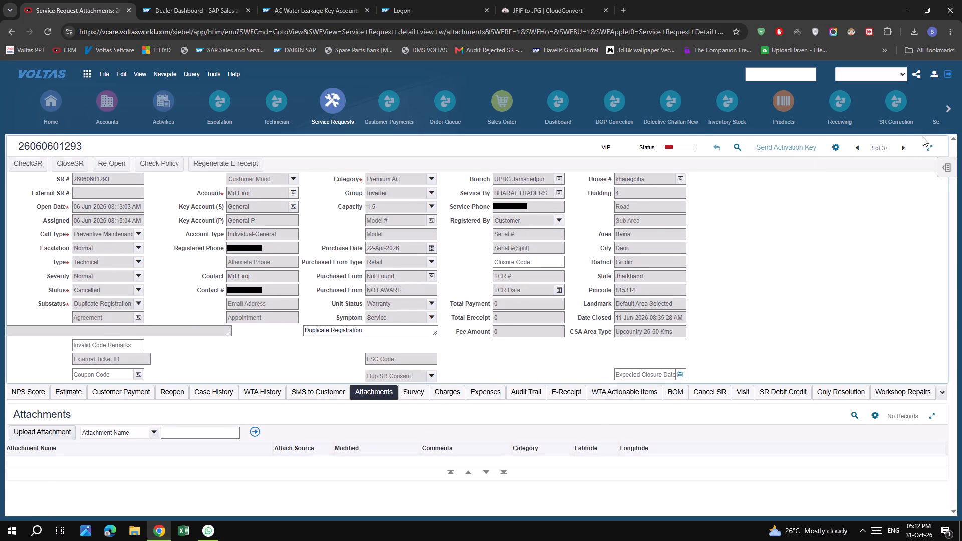
click(901, 149)
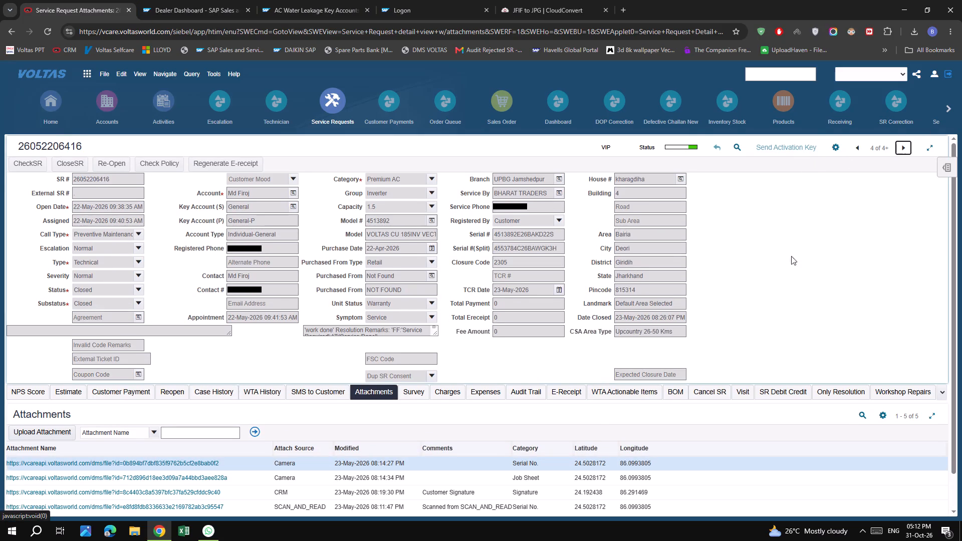
scroll(421, 452, down, 3)
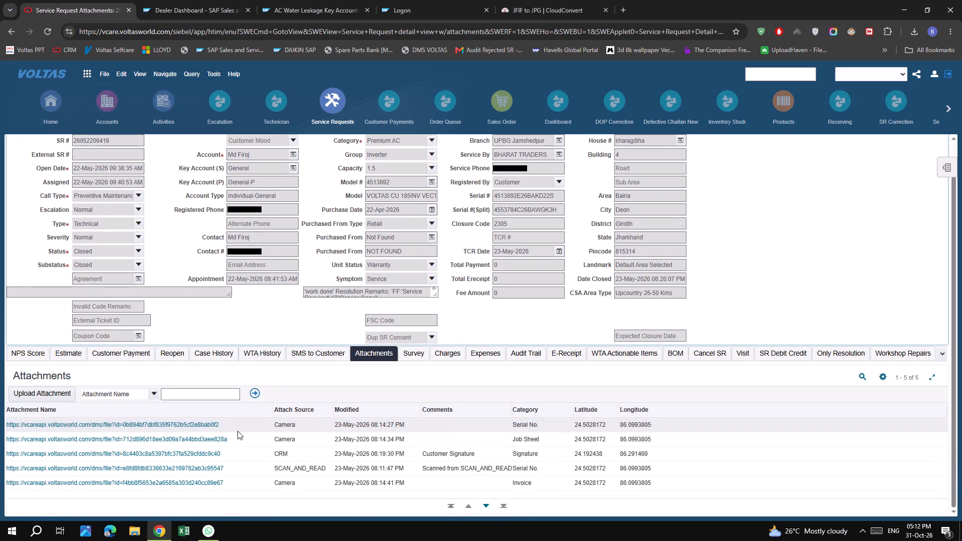
click(201, 424)
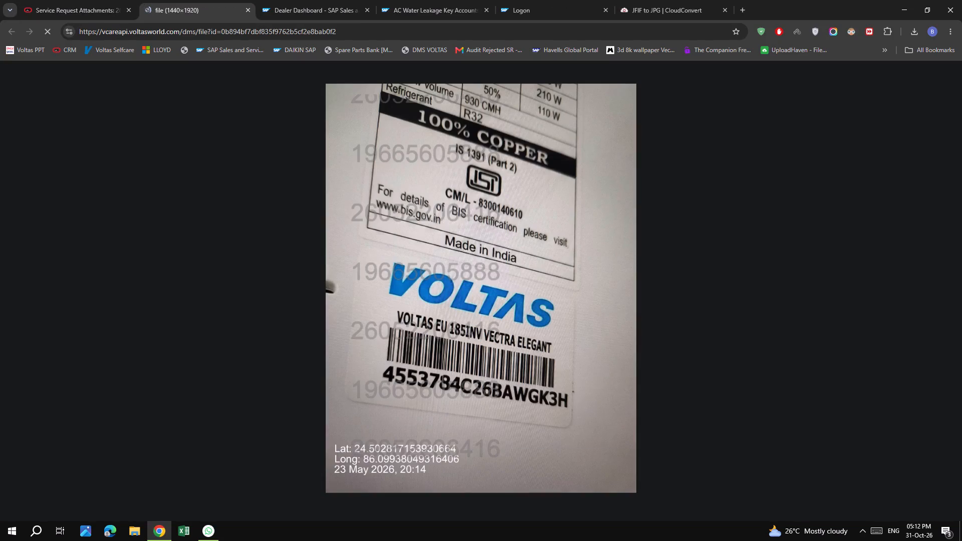
click(463, 324)
click(463, 324)
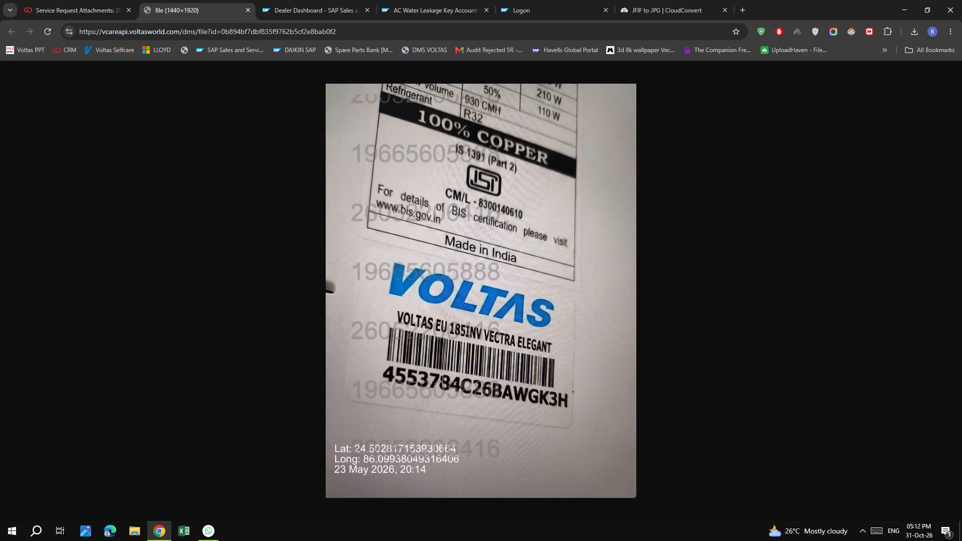
click(246, 8)
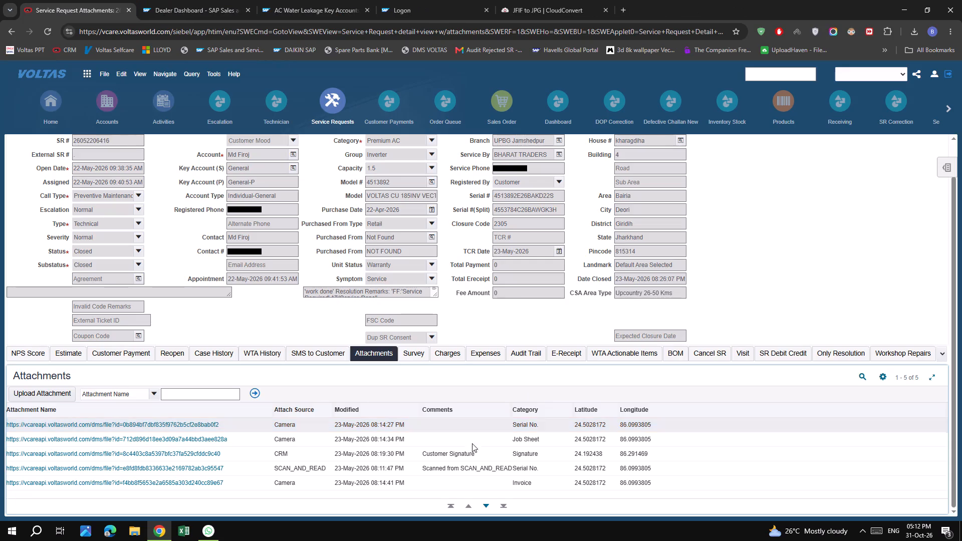
click(208, 467)
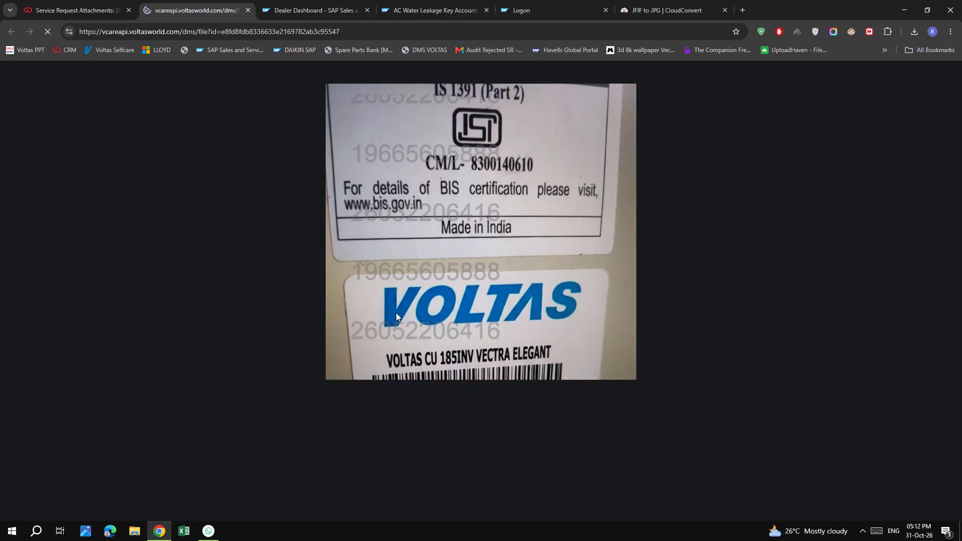
click(445, 370)
click(445, 370)
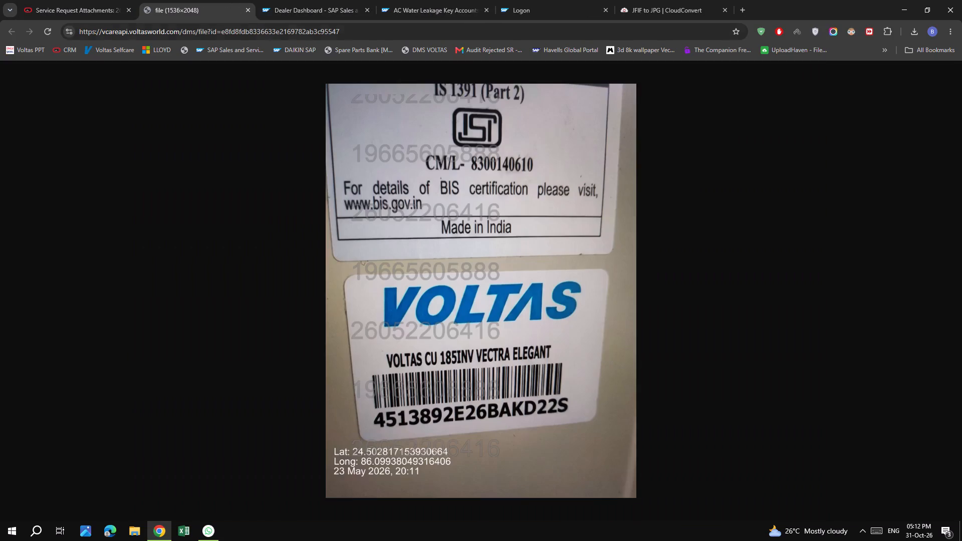
click(243, 11)
click(247, 8)
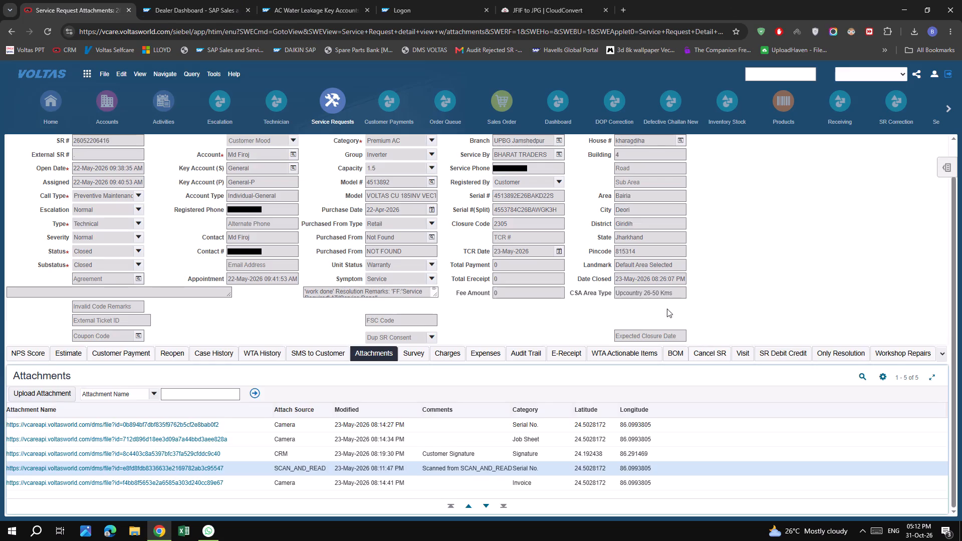
scroll(706, 340, up, 5)
click(906, 144)
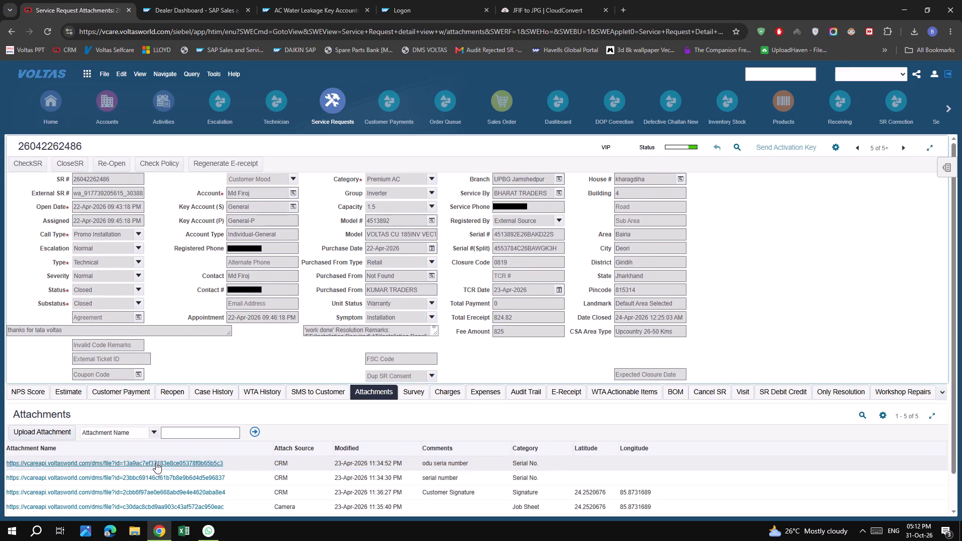
click(167, 464)
click(497, 300)
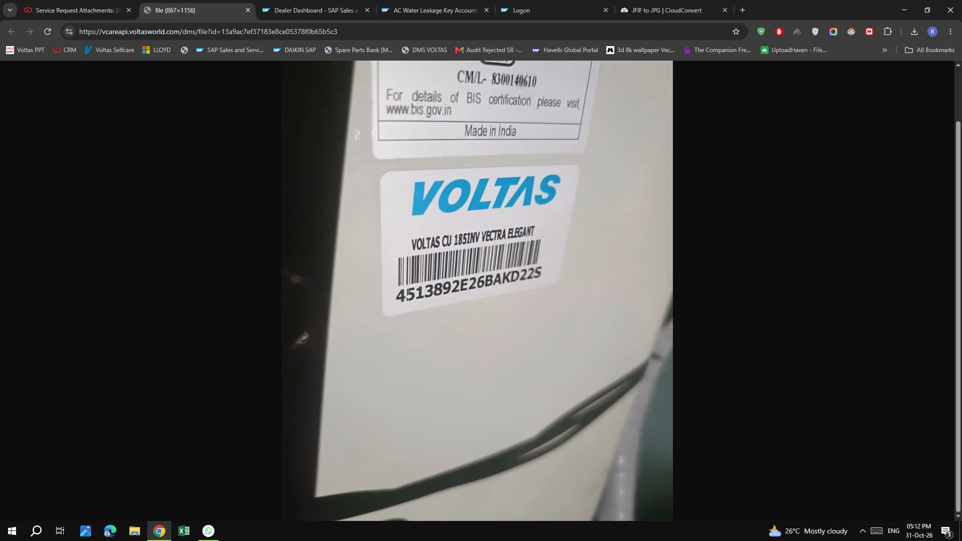
click(497, 300)
click(250, 9)
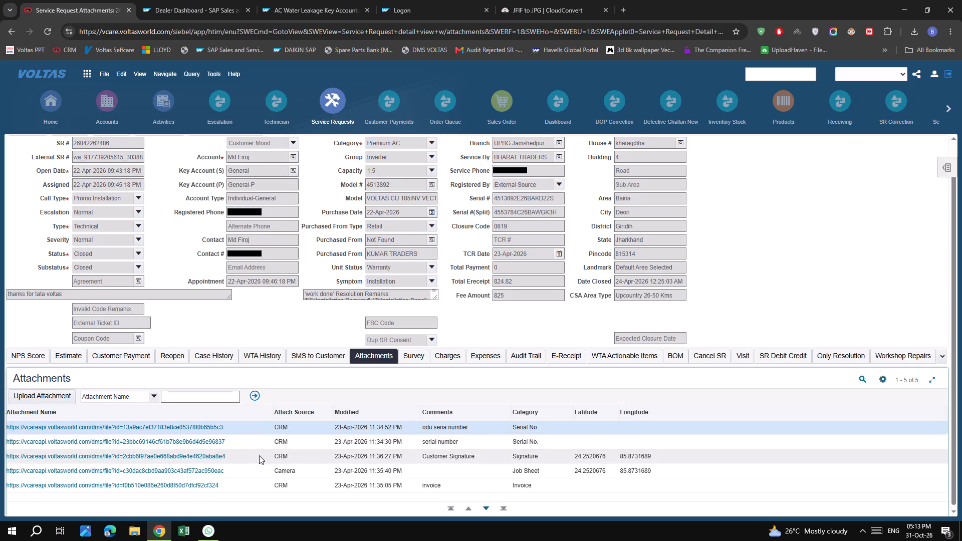
click(217, 443)
click(470, 267)
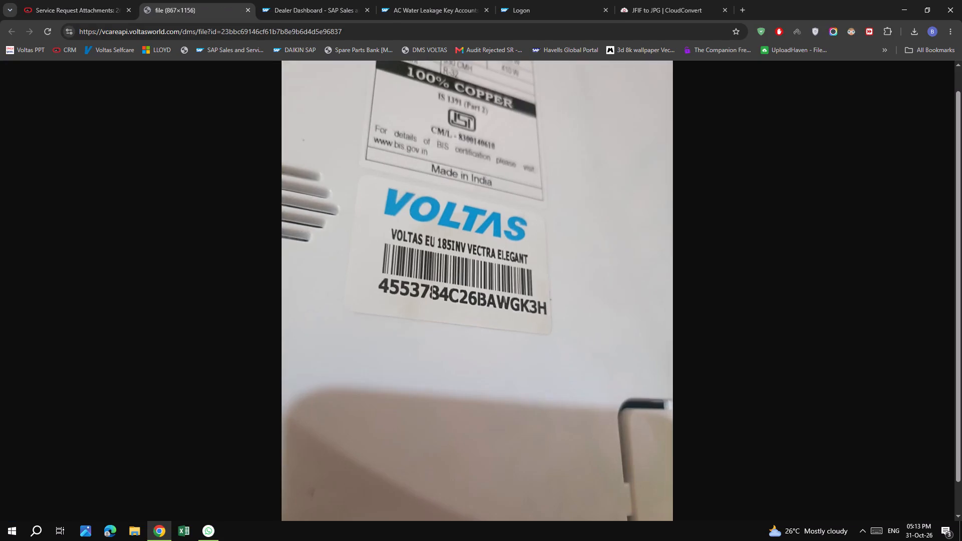
click(470, 267)
click(248, 11)
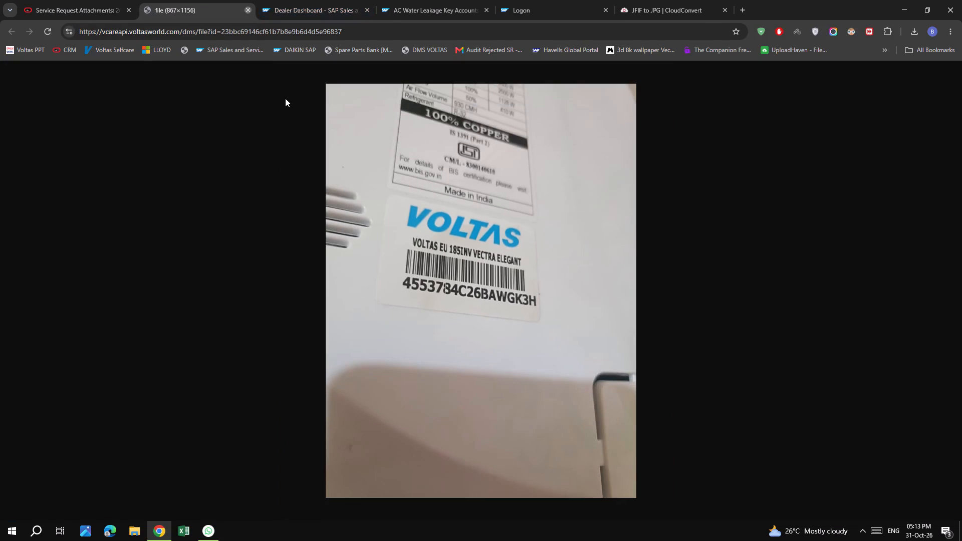
click(204, 428)
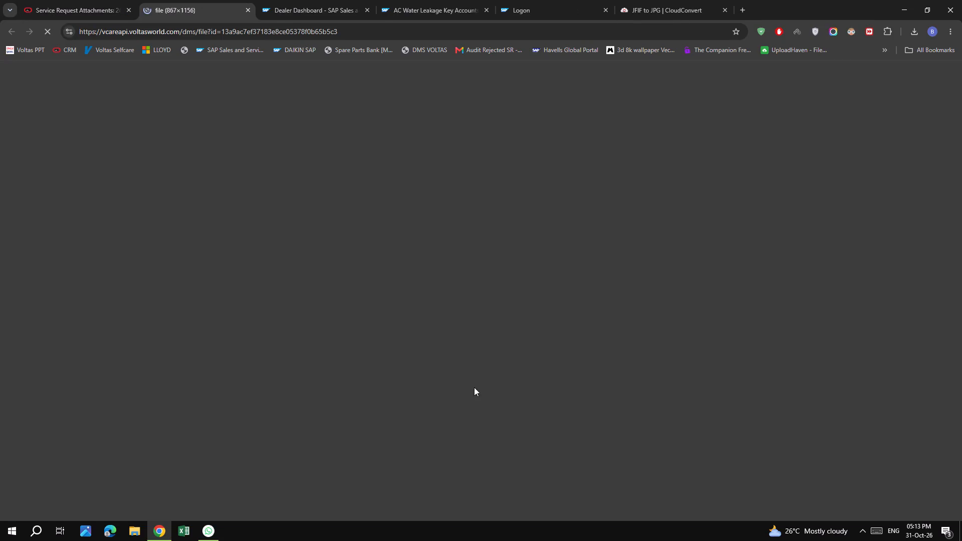
double_click(483, 316)
click(250, 13)
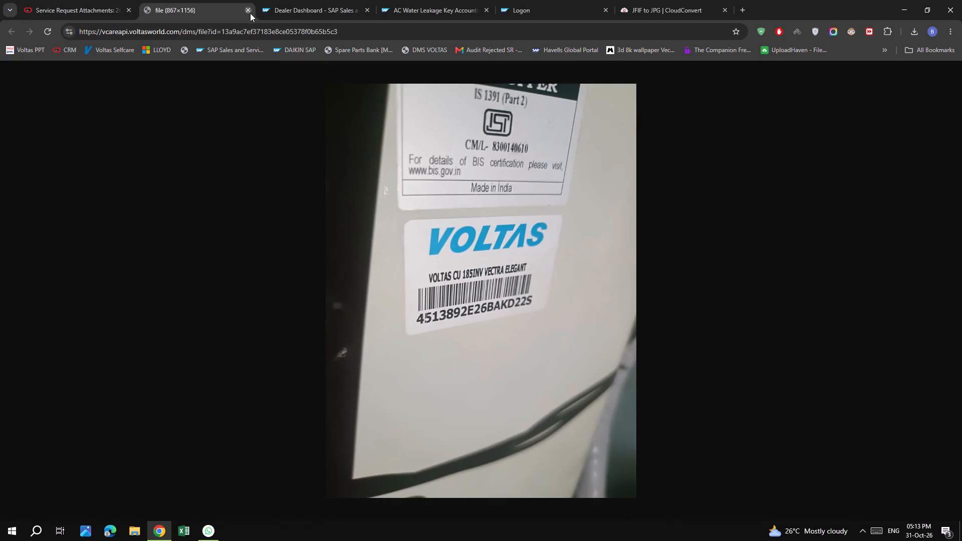
click(203, 443)
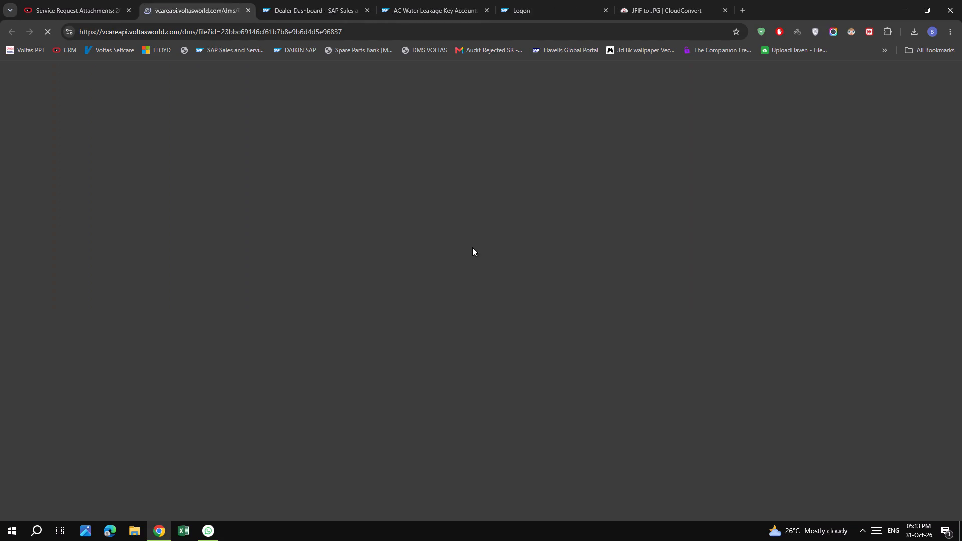
right_click(470, 241)
click(526, 268)
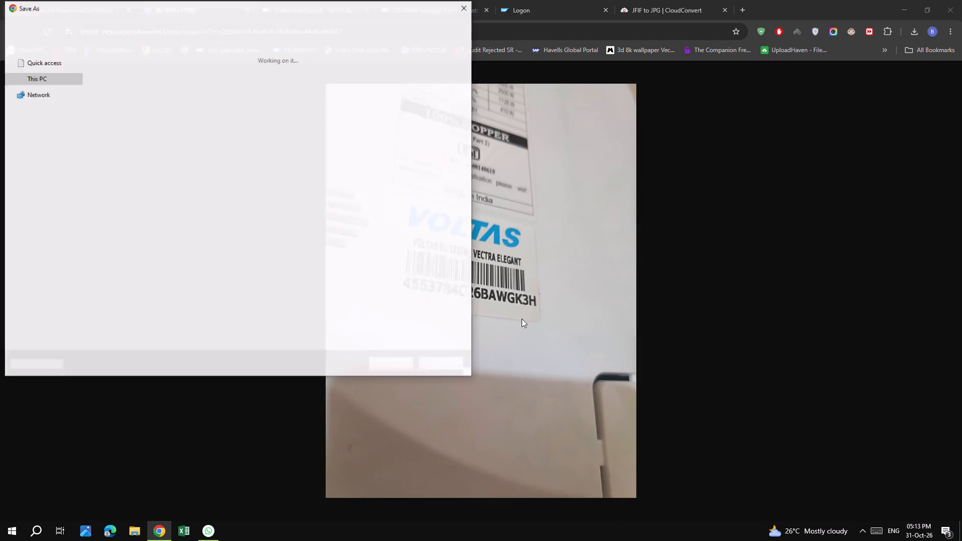
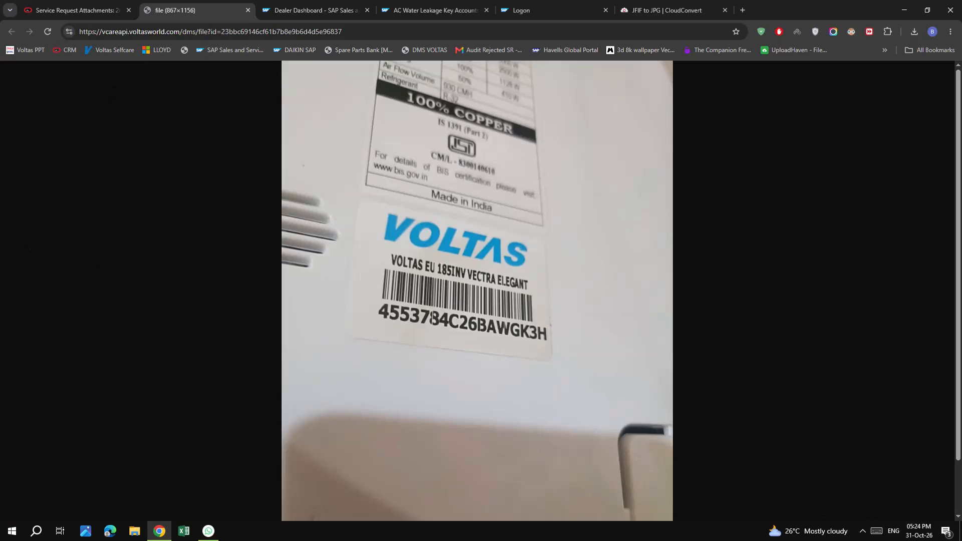
click(249, 8)
scroll(709, 318, up, 6)
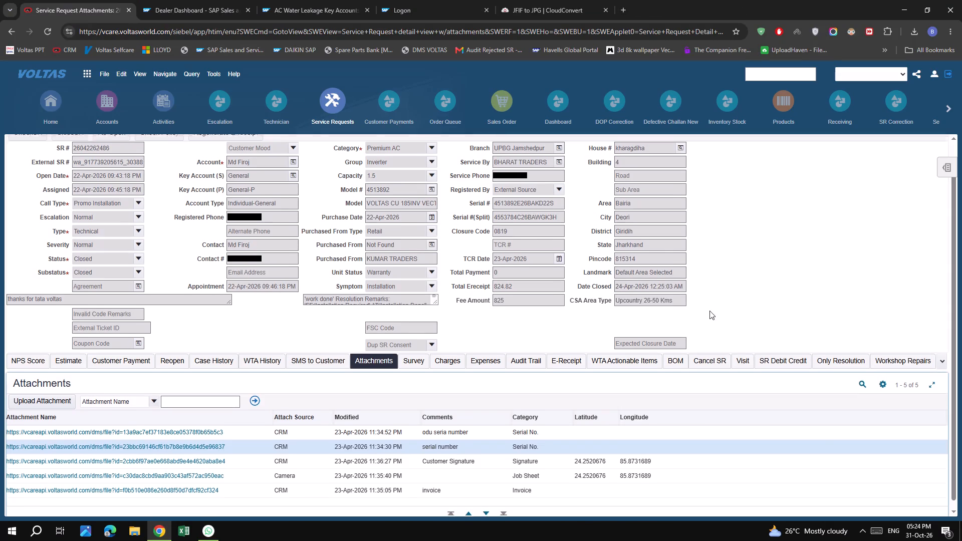
click(863, 147)
triple_click(863, 147)
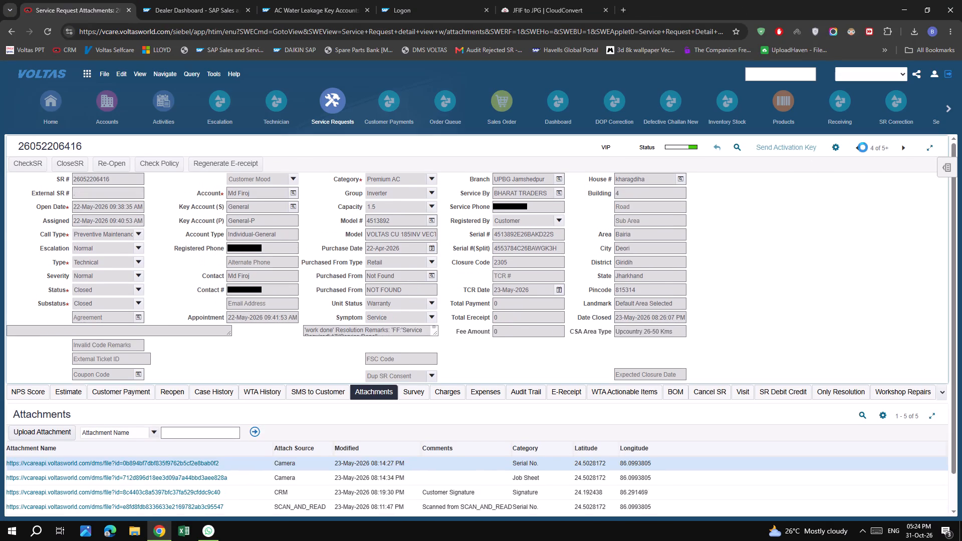
triple_click(863, 147)
triple_click(863, 147)
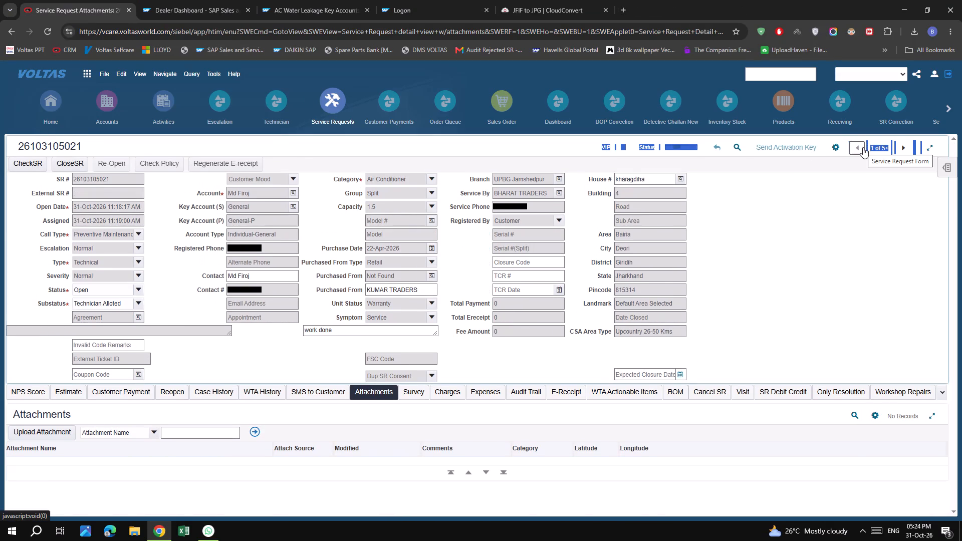
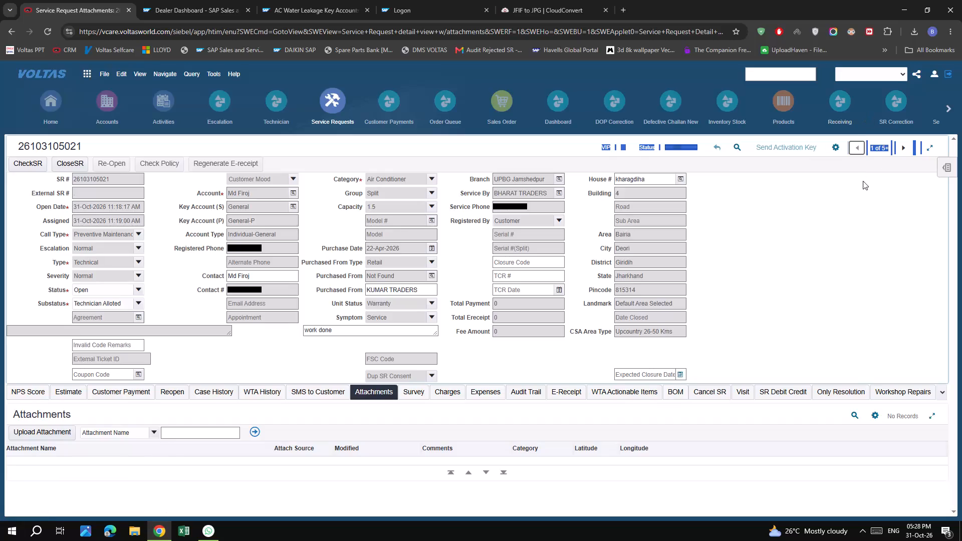
click(905, 145)
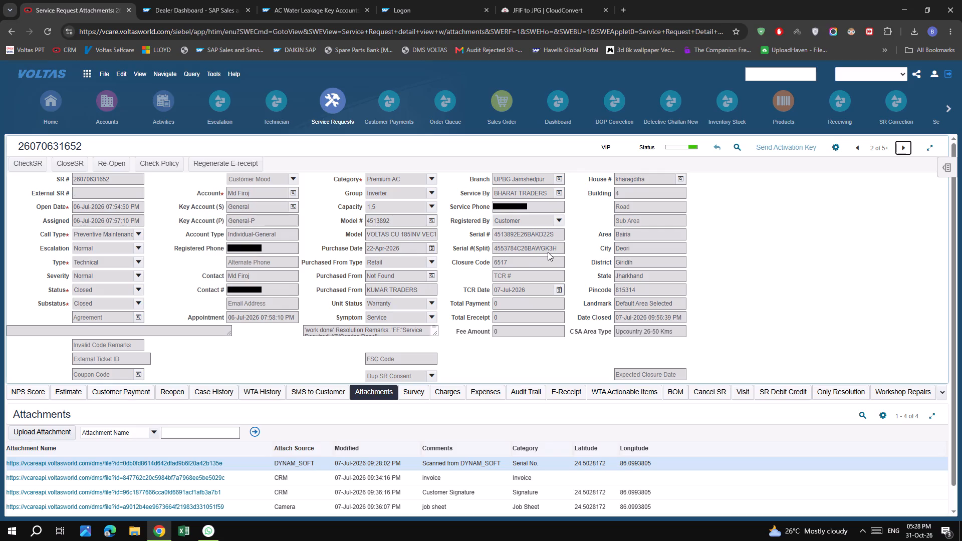
click(488, 357)
scroll(496, 356, down, 4)
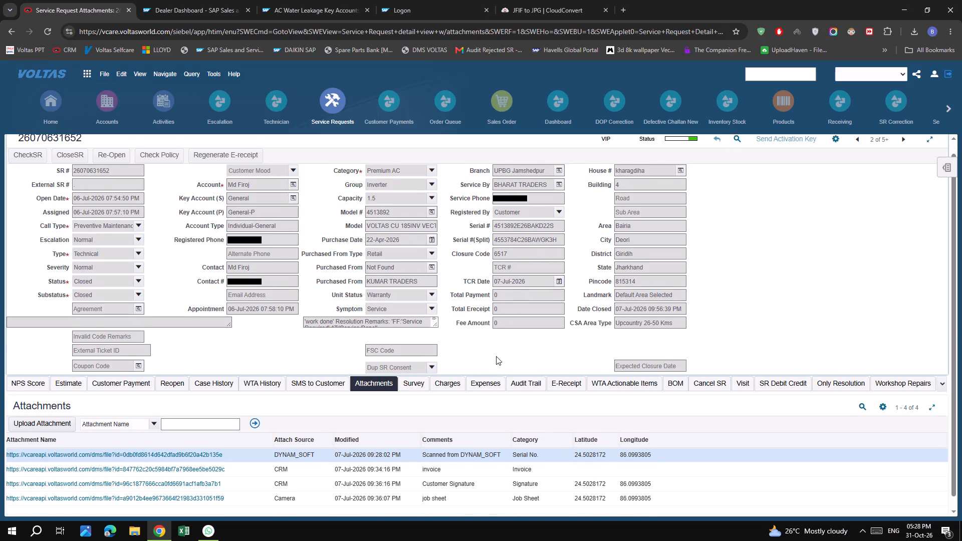
scroll(796, 263, up, 6)
scroll(564, 423, down, 4)
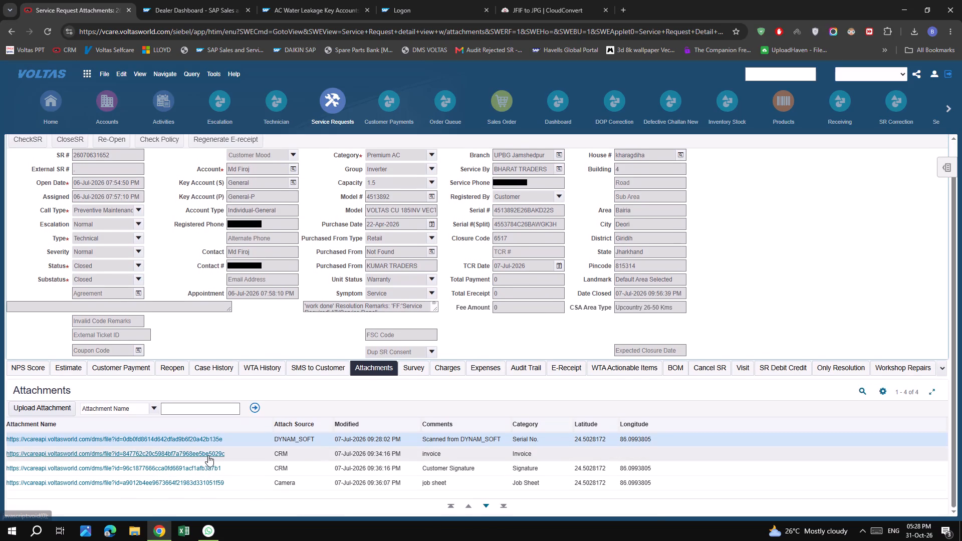
click(208, 455)
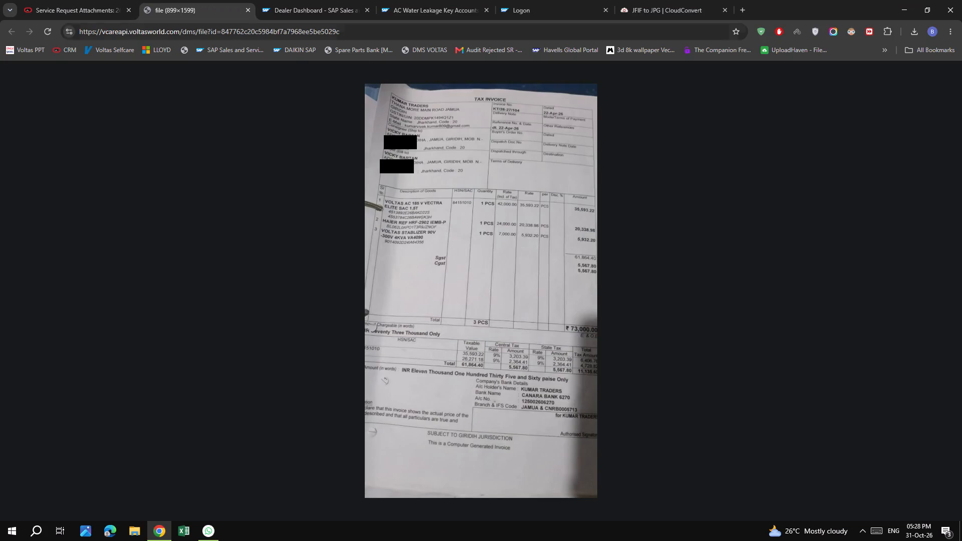
click(248, 12)
scroll(880, 334, up, 6)
click(902, 147)
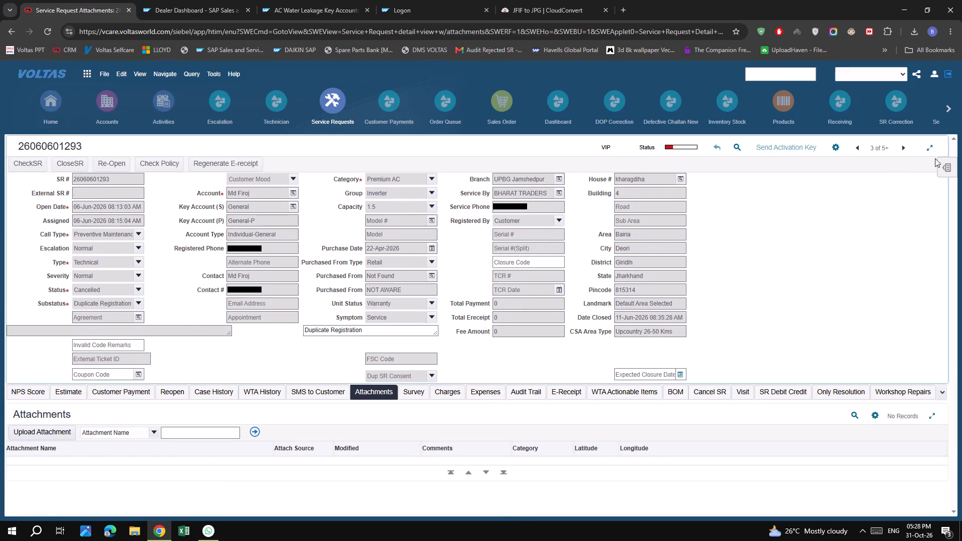
click(903, 151)
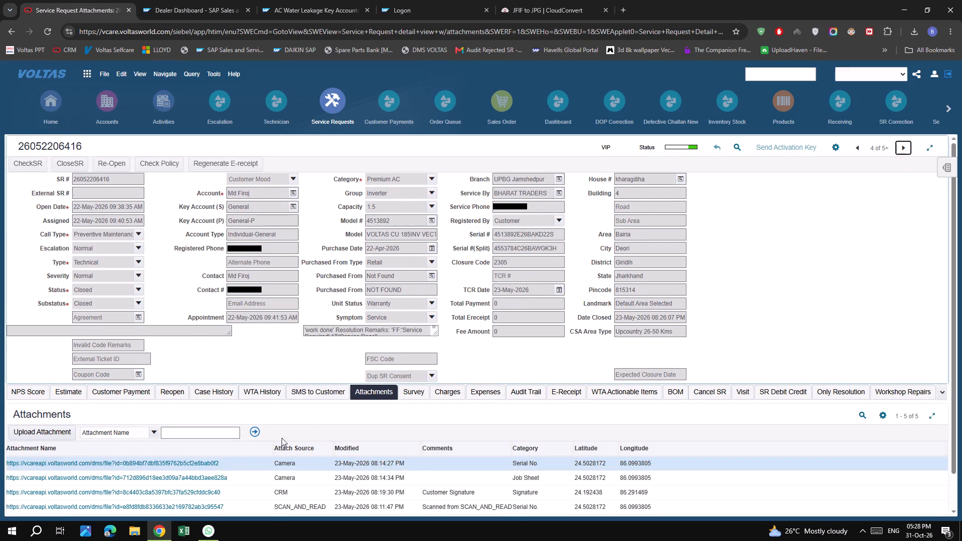
scroll(282, 440, down, 3)
click(208, 484)
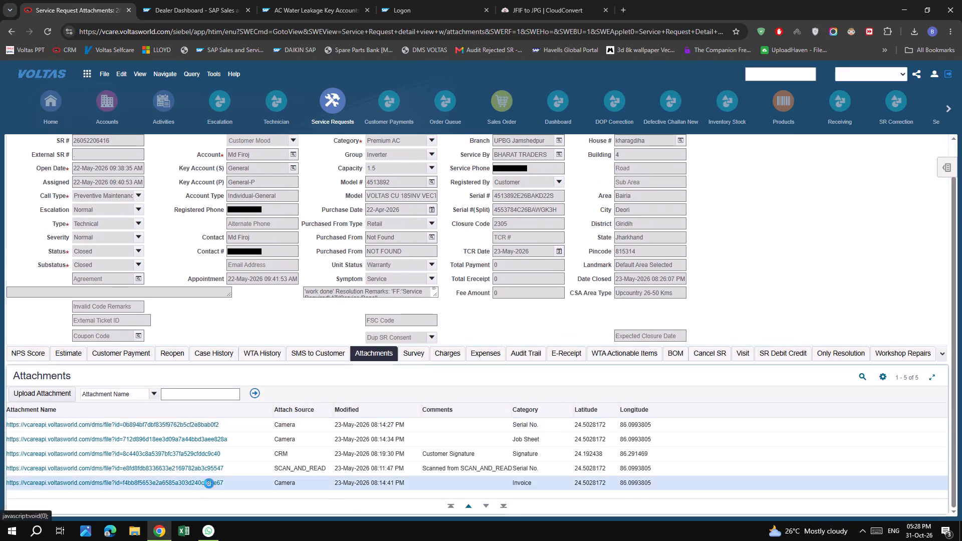
click(497, 217)
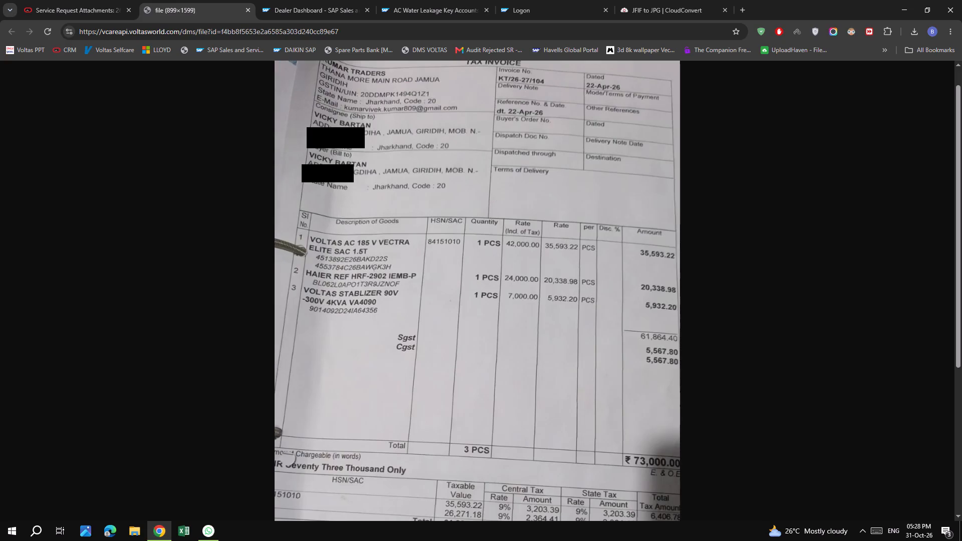
scroll(500, 218, up, 3)
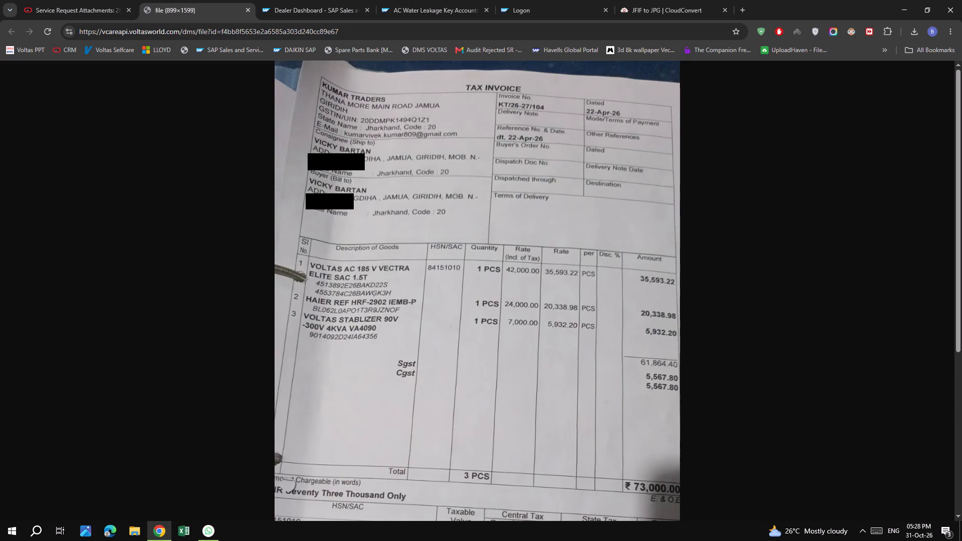
click(85, 11)
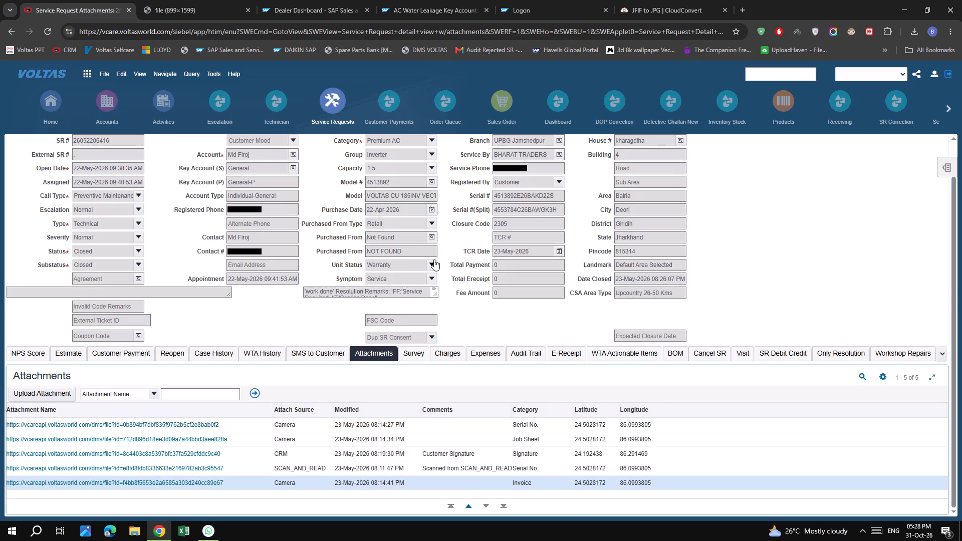
scroll(807, 309, up, 6)
click(904, 145)
scroll(374, 424, down, 3)
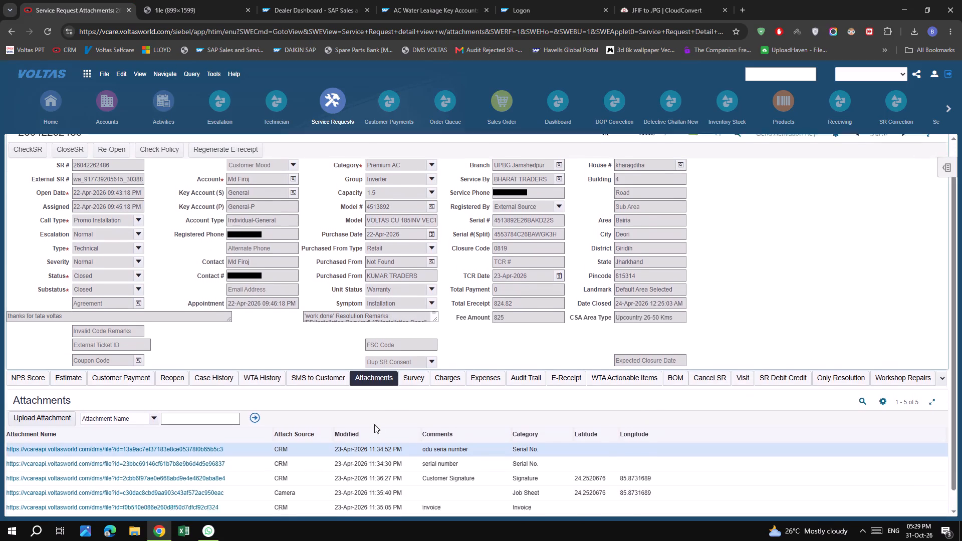
click(190, 482)
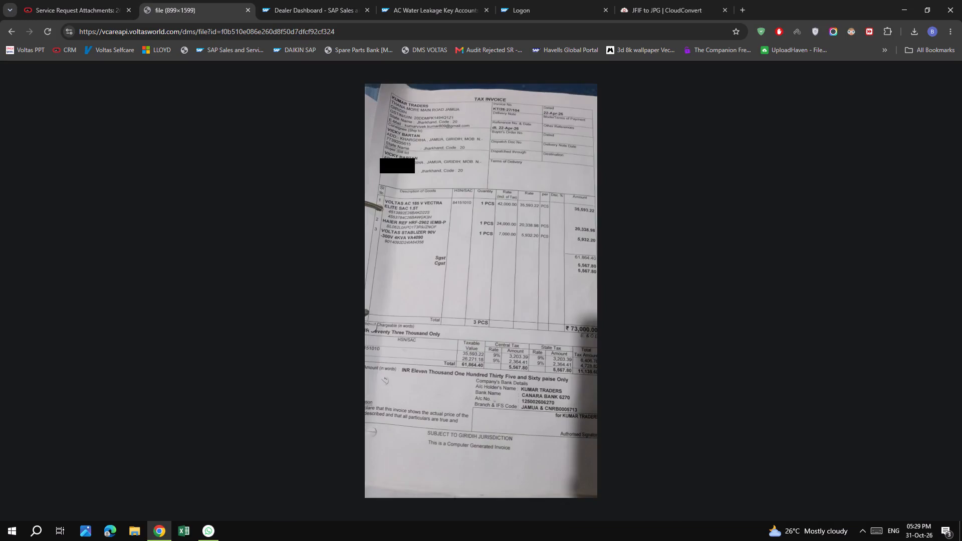
click(514, 213)
scroll(513, 219, up, 5)
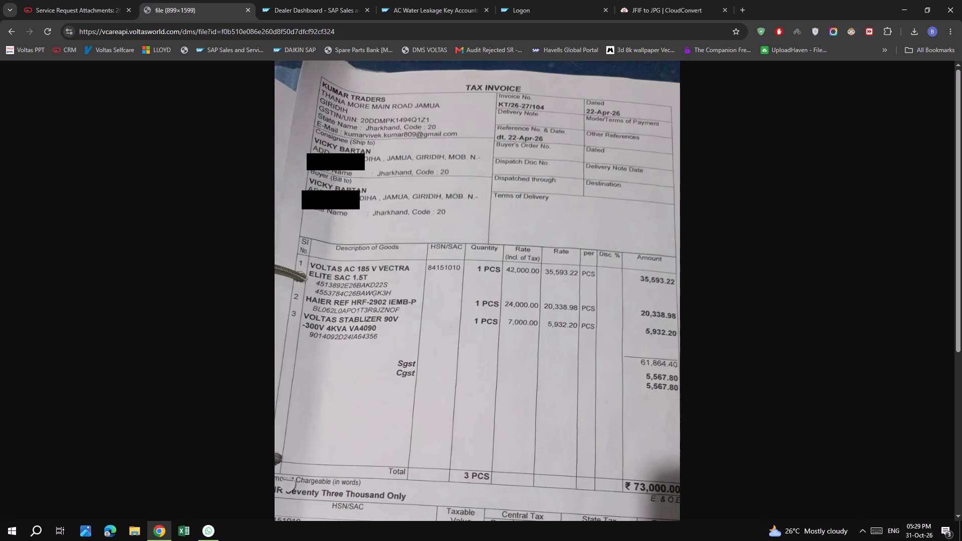
right_click(521, 236)
click(567, 262)
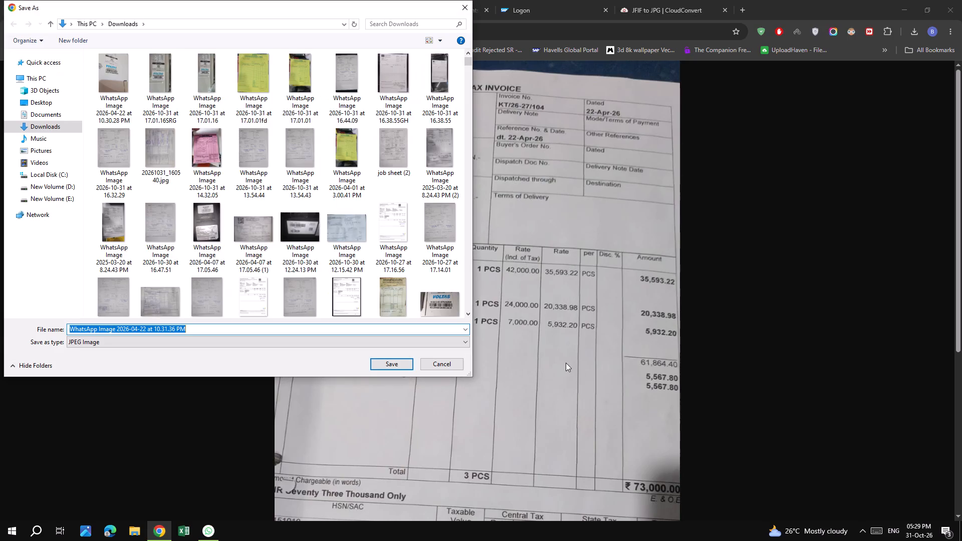
click(403, 365)
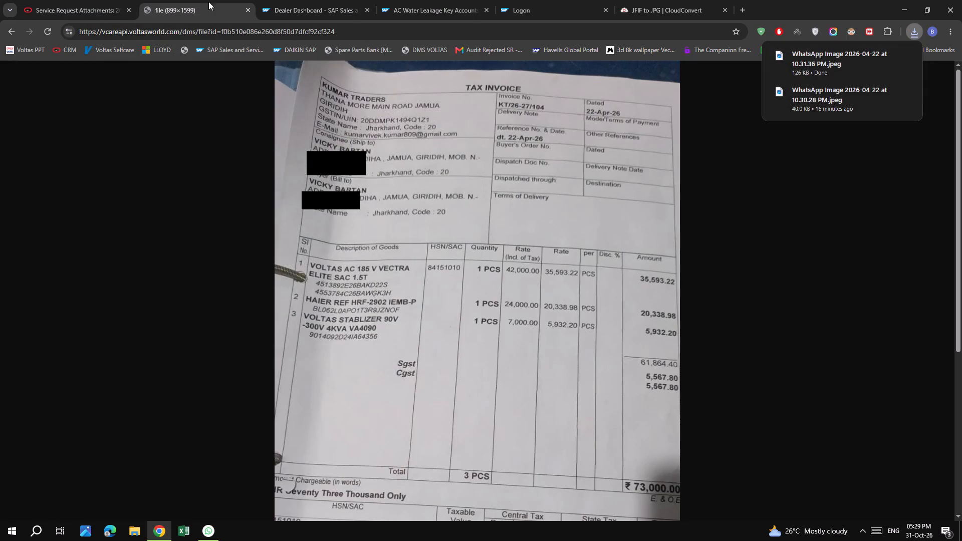
click(246, 11)
scroll(519, 362, up, 6)
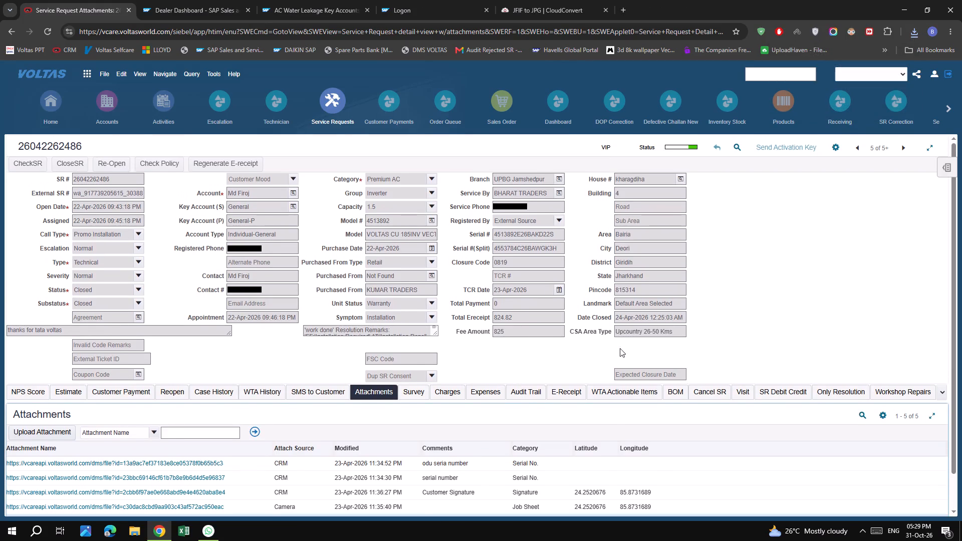
scroll(877, 291, up, 6)
triple_click(856, 150)
triple_click(856, 150)
triple_click(856, 150)
click(856, 150)
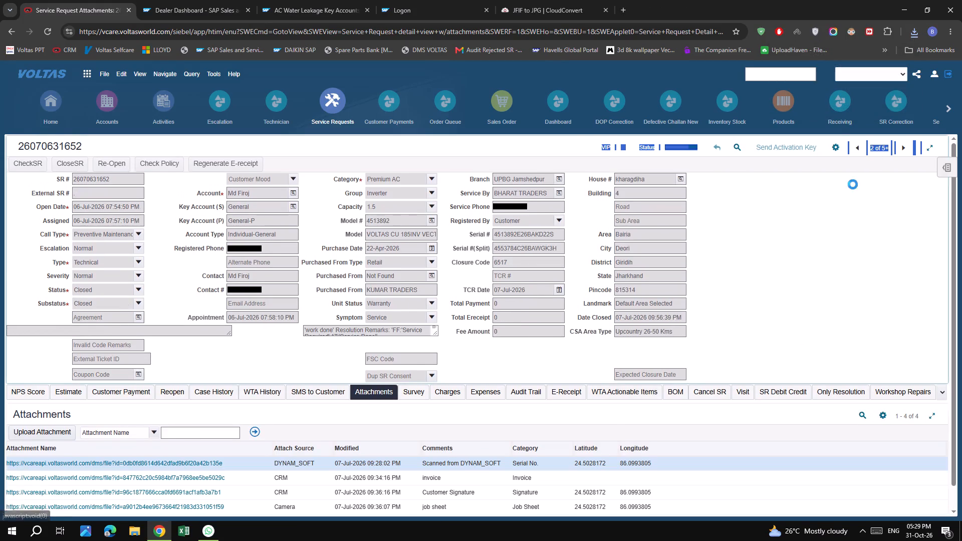
click(820, 258)
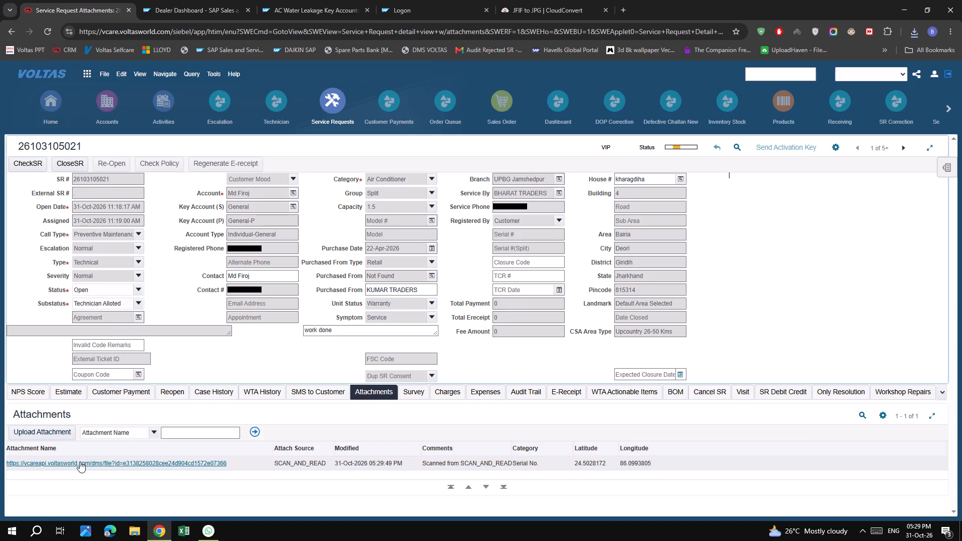
click(81, 460)
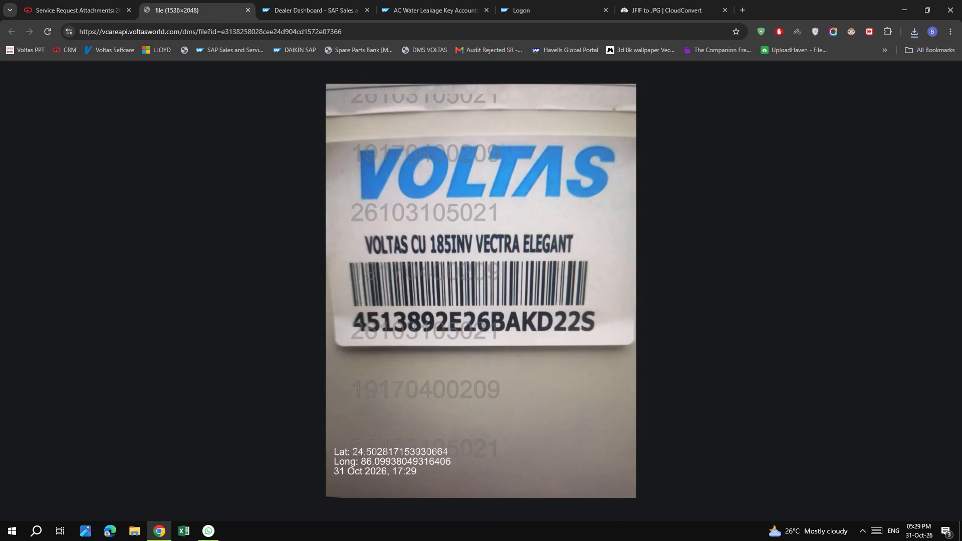
click(487, 297)
scroll(490, 298, up, 9)
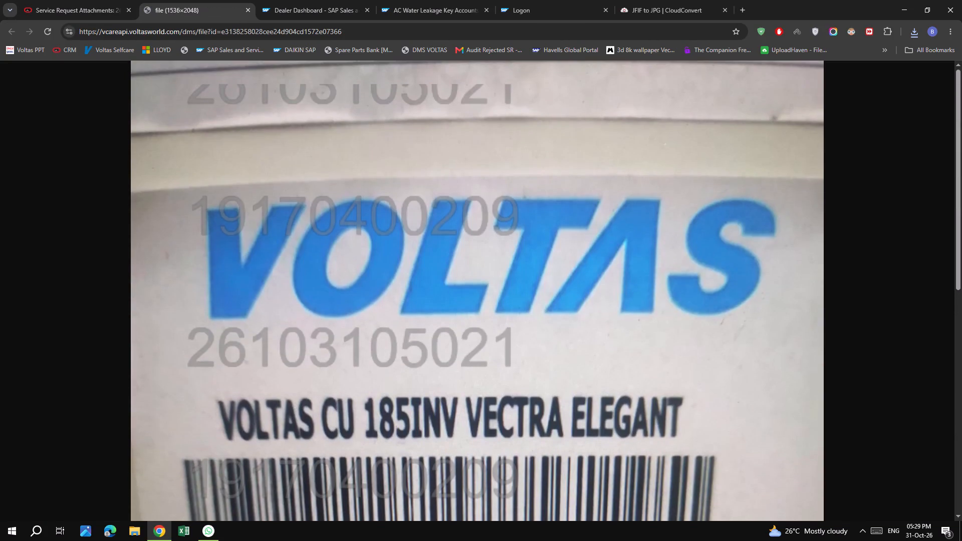
scroll(498, 301, down, 13)
scroll(500, 304, up, 20)
scroll(500, 304, up, 1)
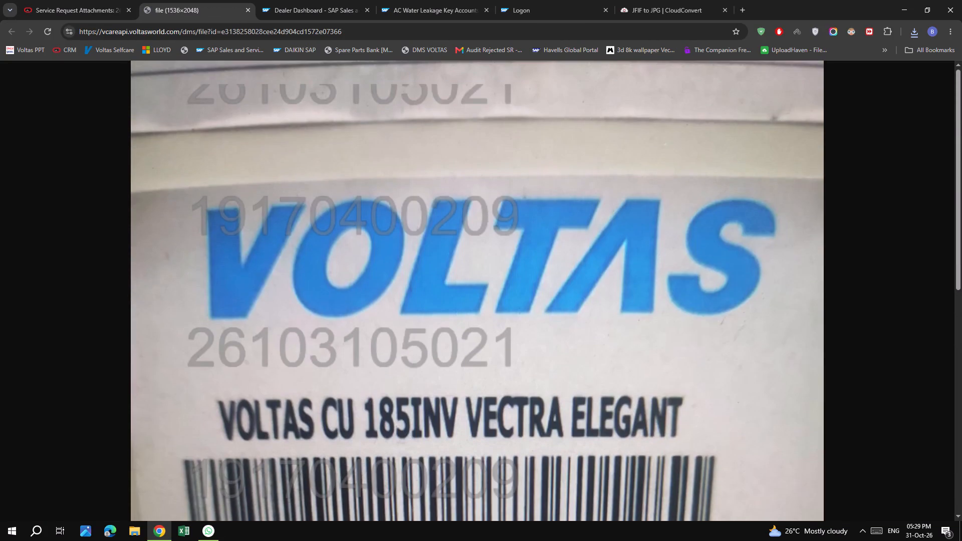
click(502, 304)
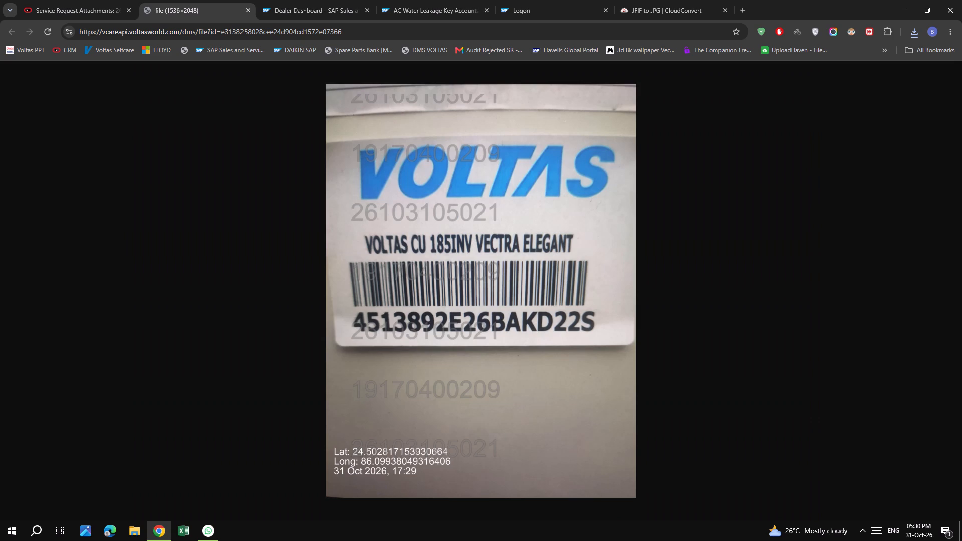
click(244, 9)
click(250, 8)
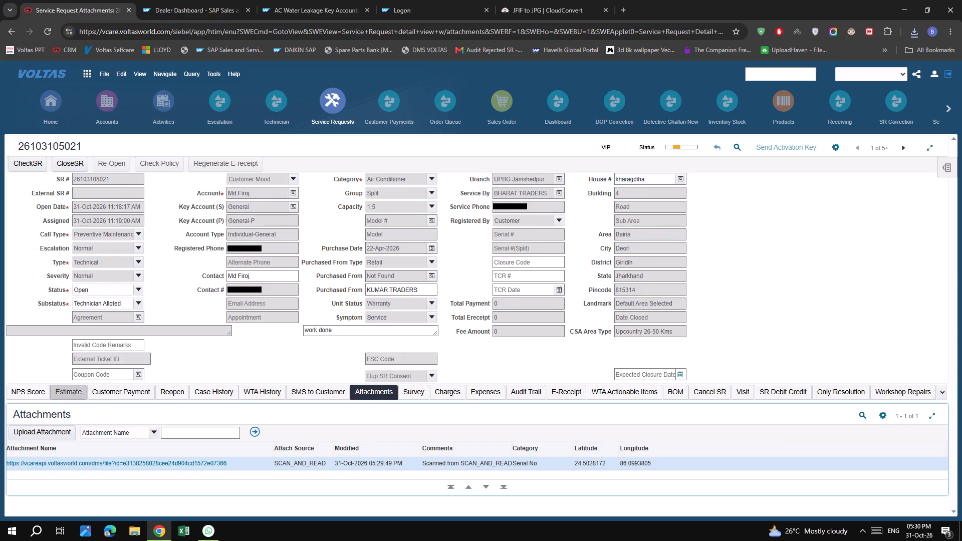
click(55, 434)
click(438, 291)
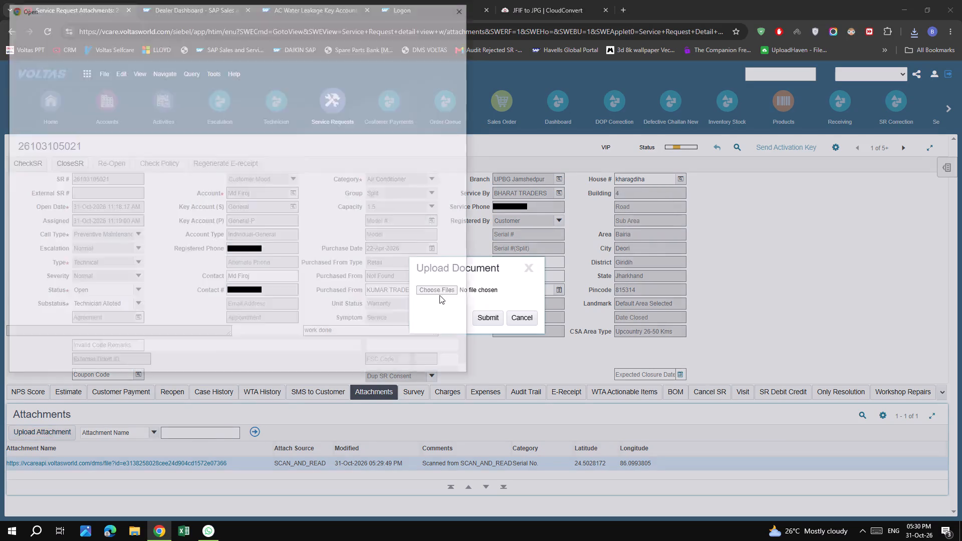
click(120, 81)
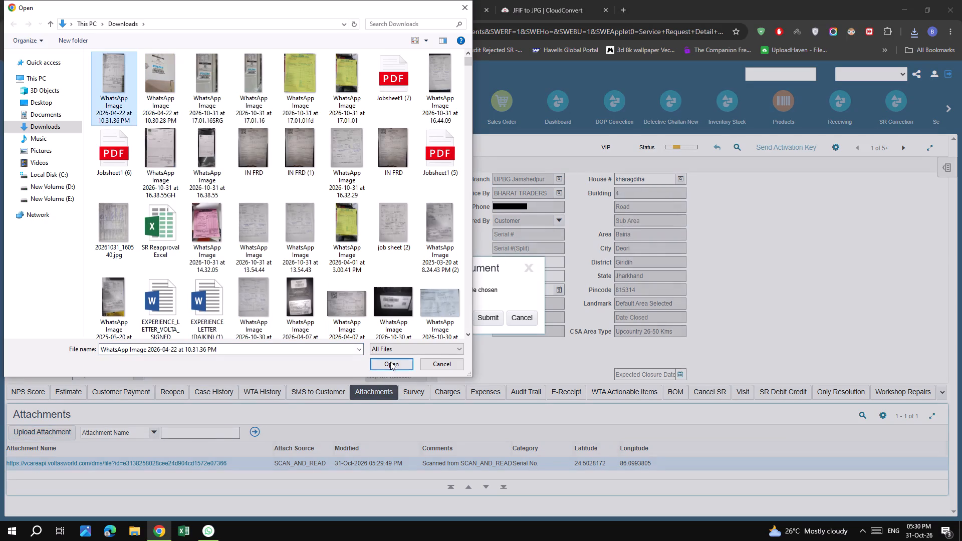
click(390, 362)
click(474, 287)
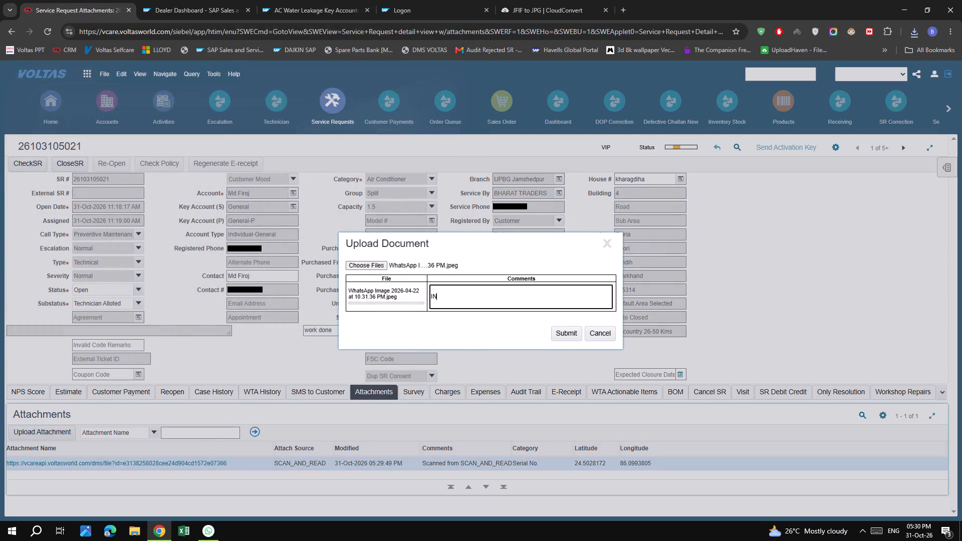
text(VOICE)
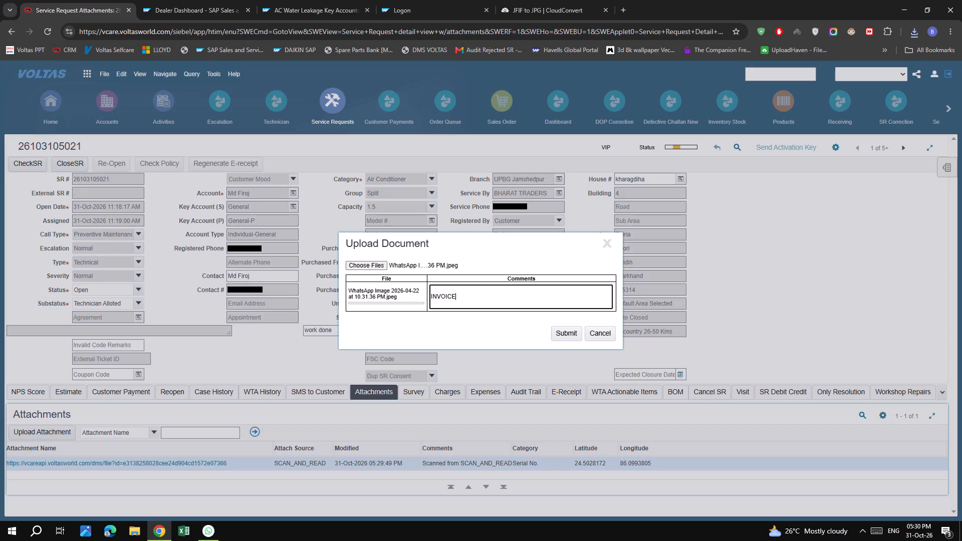
click(564, 336)
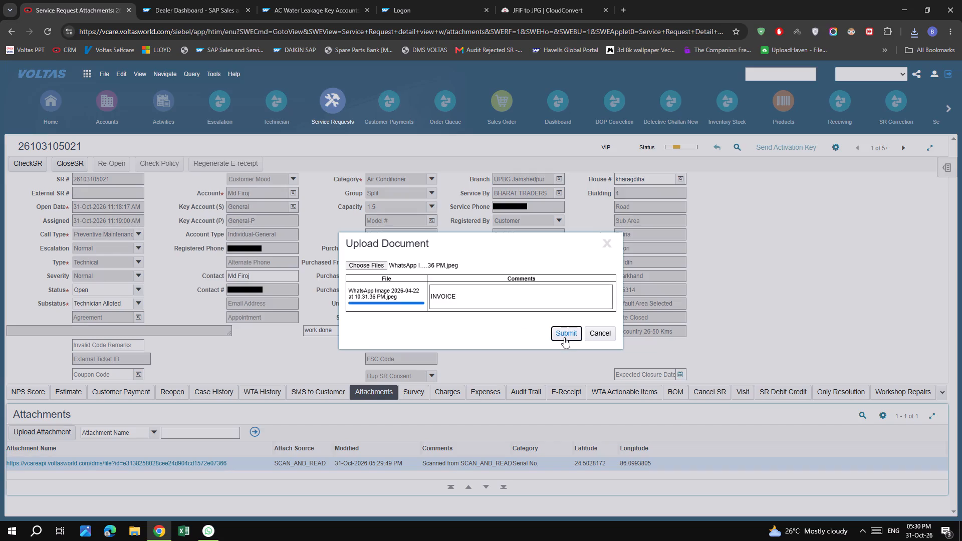
key(space)
Set the new attachment's category to Invoice and refresh the attachments list.
click(533, 466)
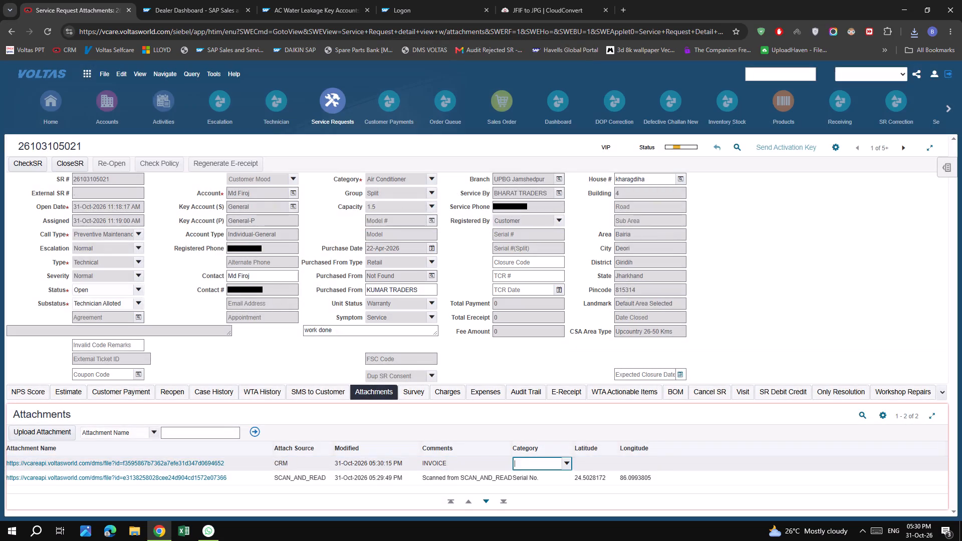
text(IN)
key(Return)
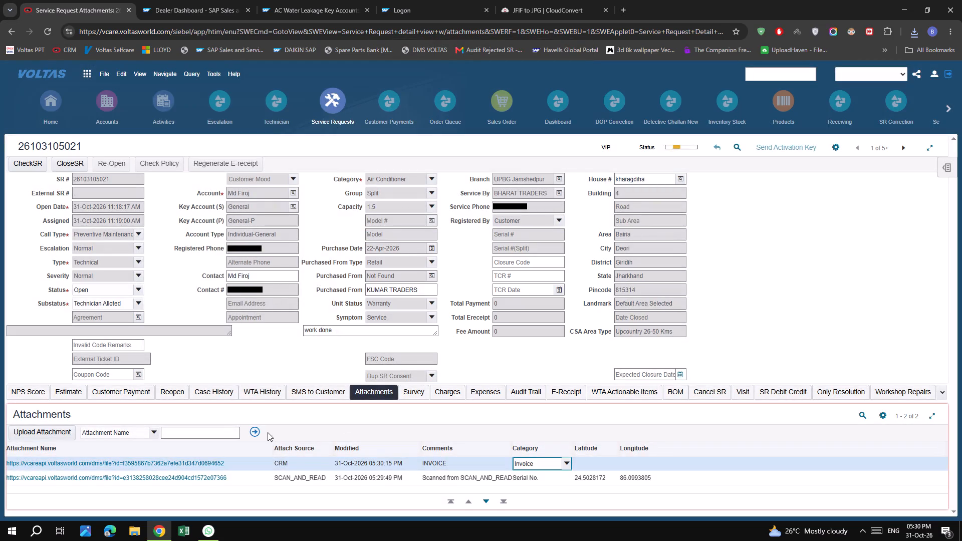
click(249, 432)
click(781, 290)
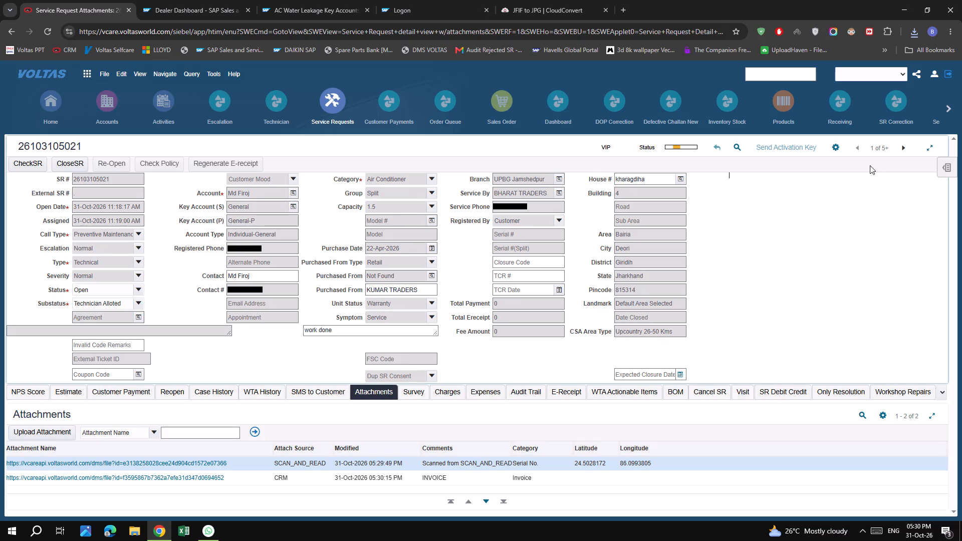
double_click(120, 178)
key(ctrl+c)
key(ctrl+c)
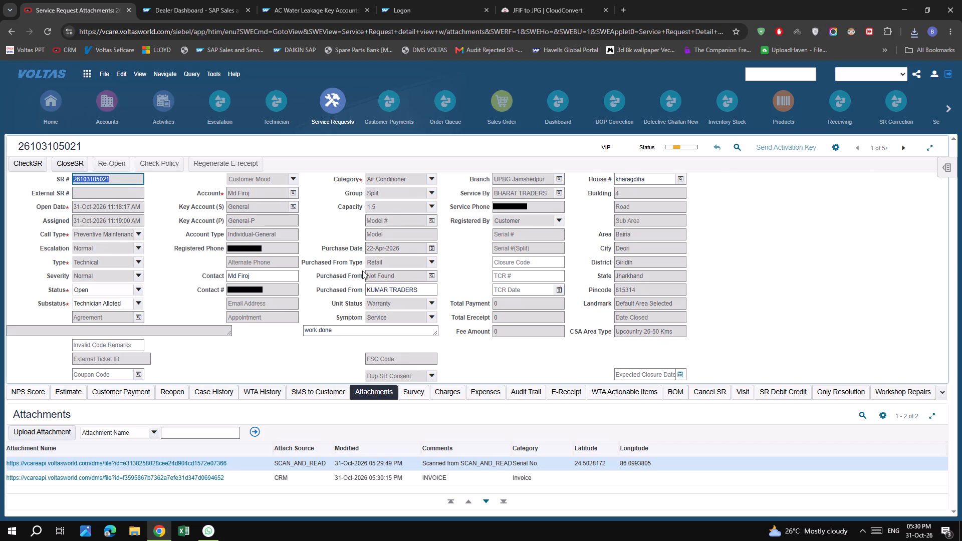
click(776, 252)
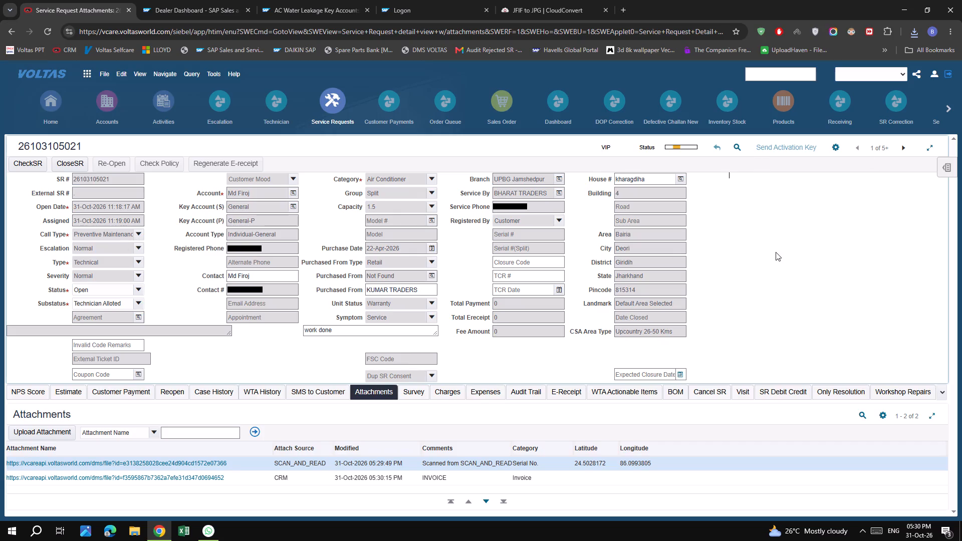
click(741, 147)
click(331, 103)
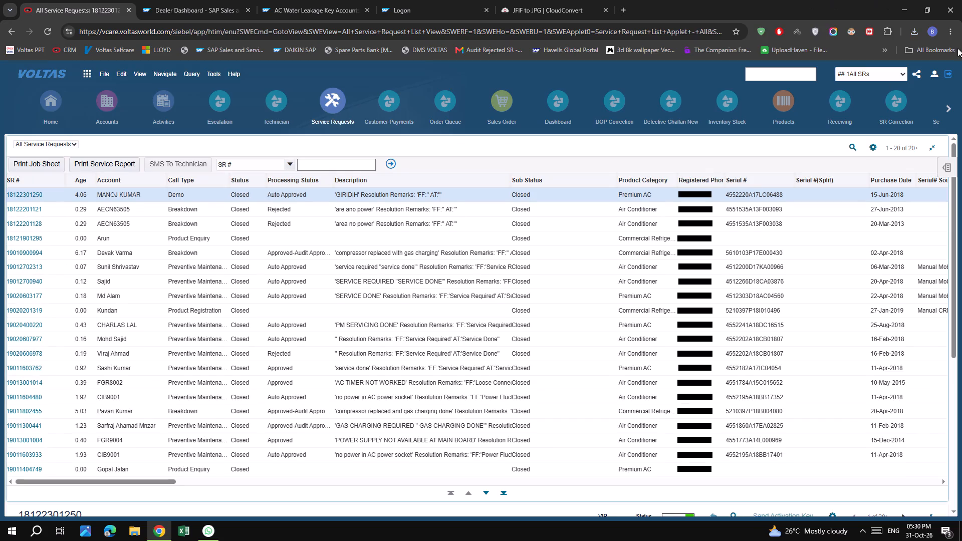
click(322, 165)
key(ctrl+v)
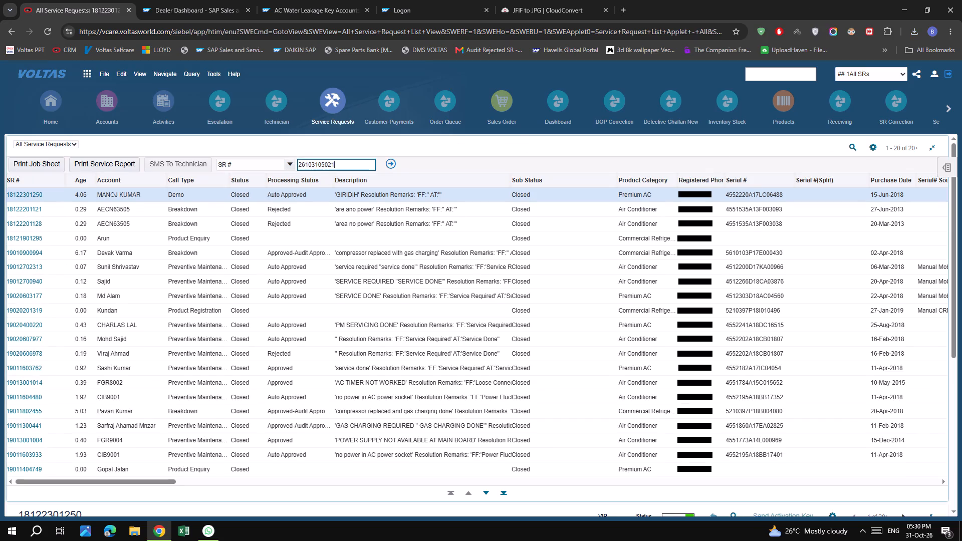
key(Return)
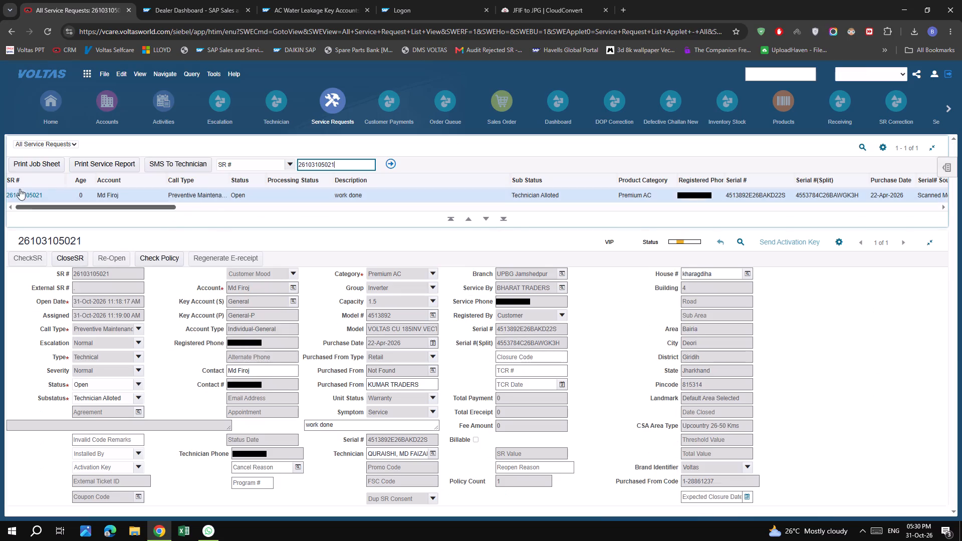
click(38, 168)
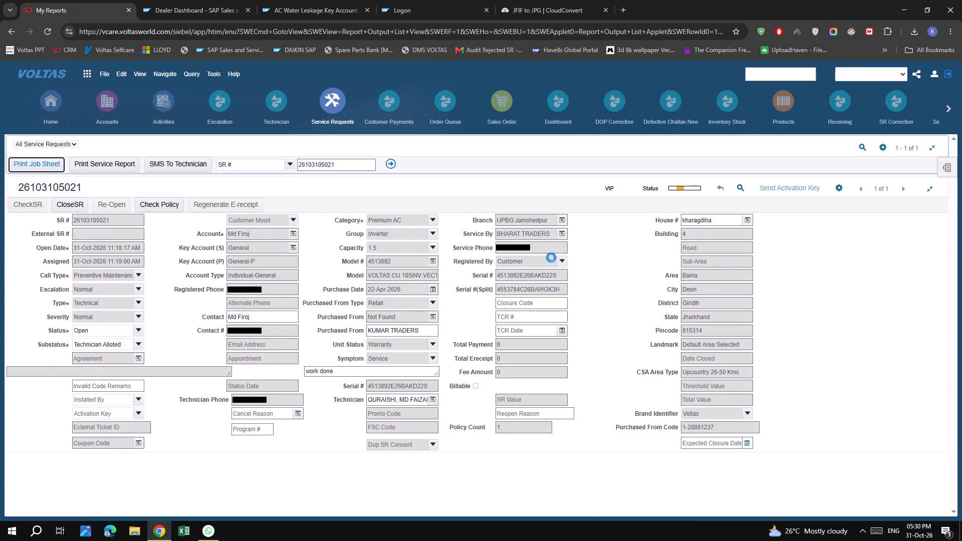
click(28, 196)
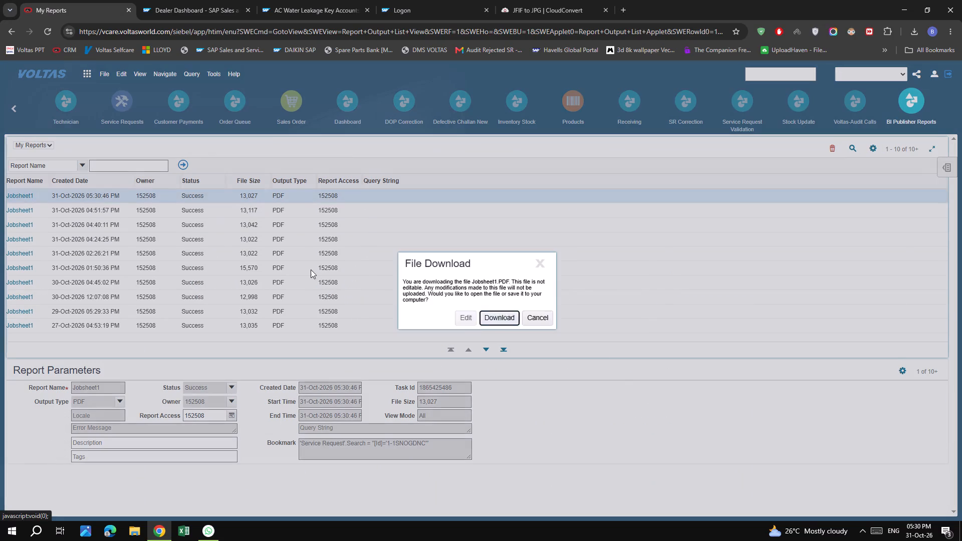
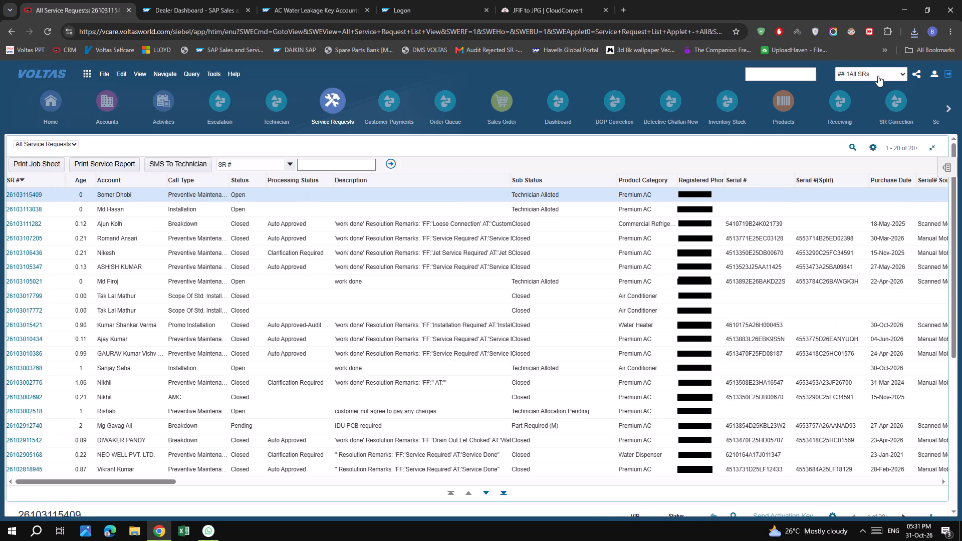
click(878, 75)
click(878, 75)
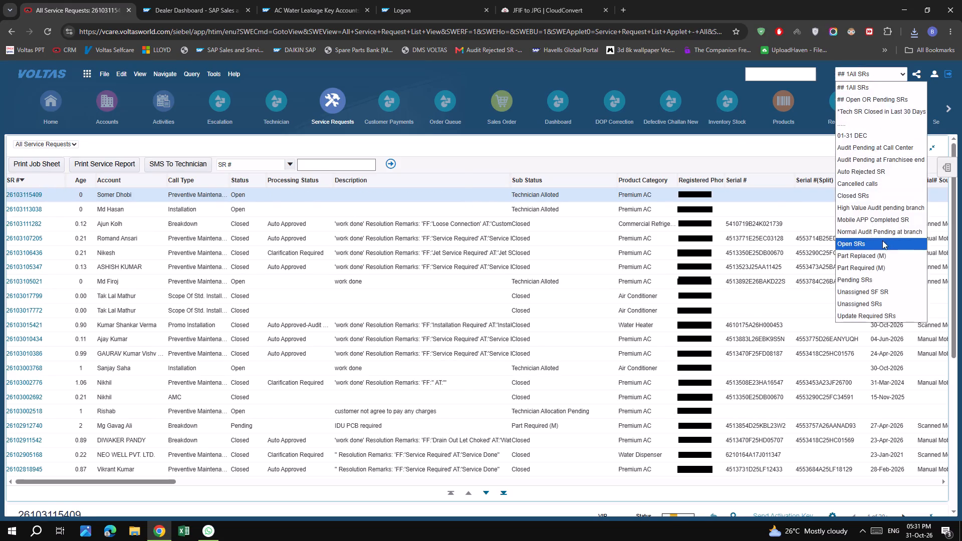
click(882, 240)
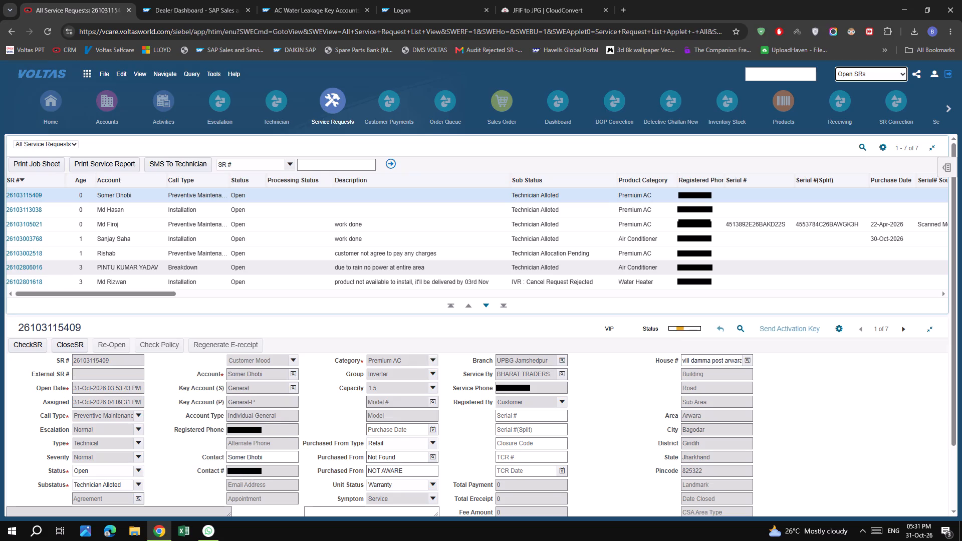
click(37, 224)
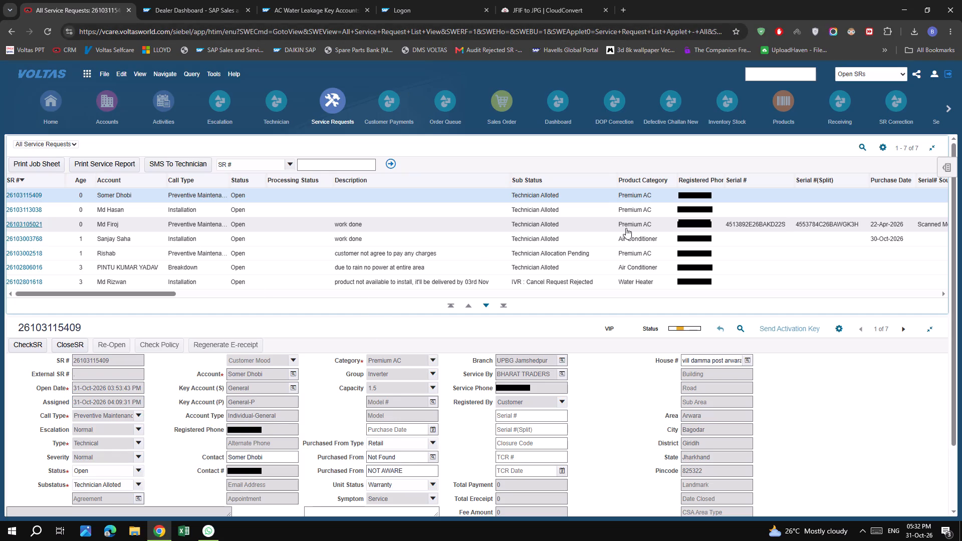
click(31, 223)
double_click(38, 224)
Reload the All Service Requests page.
click(46, 32)
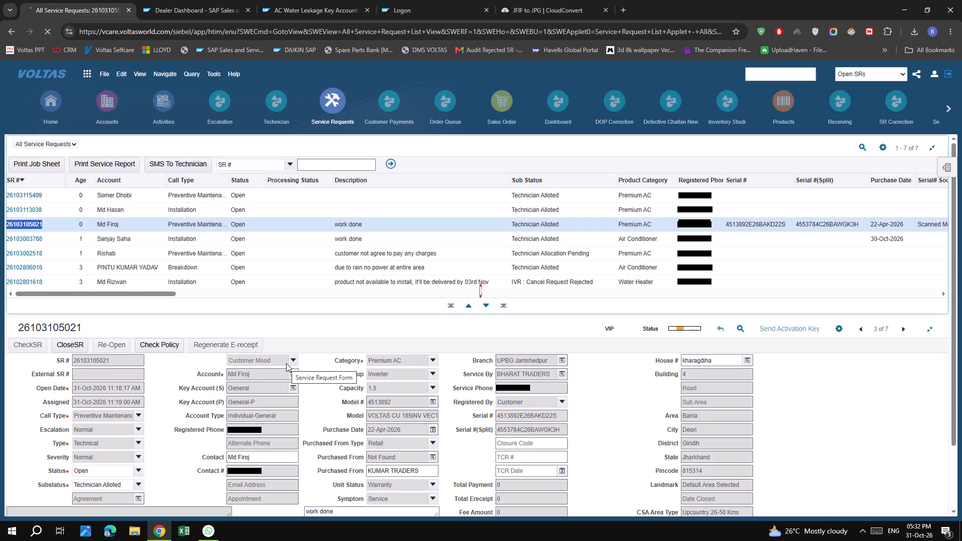
click(50, 32)
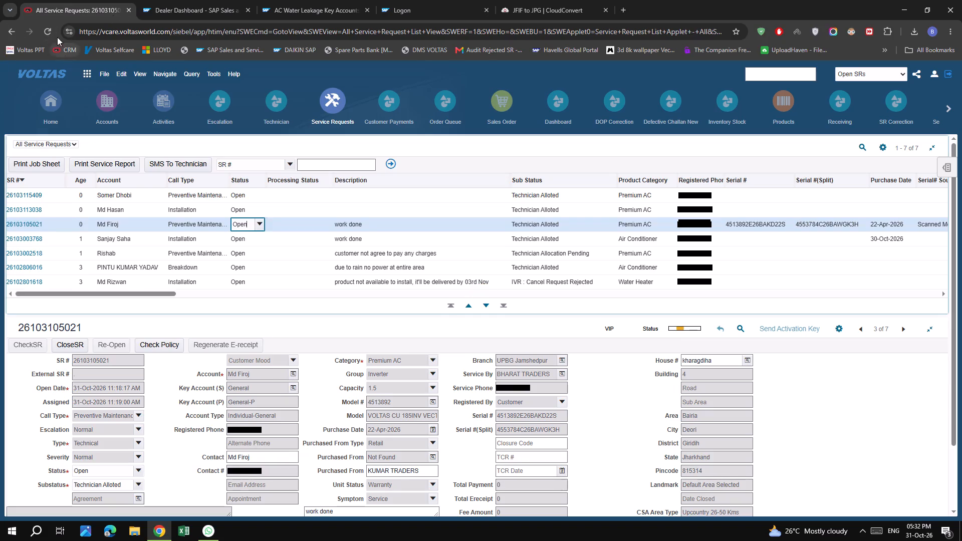
click(50, 32)
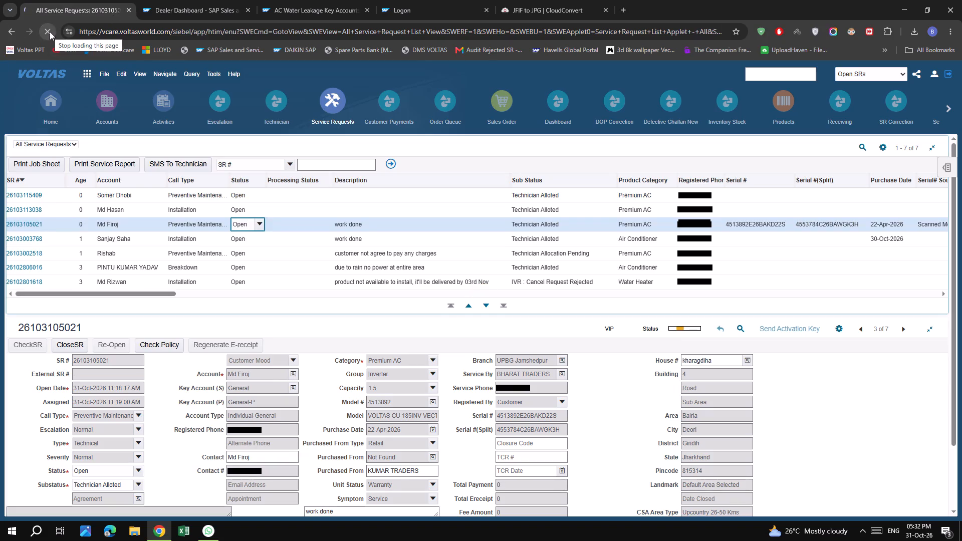
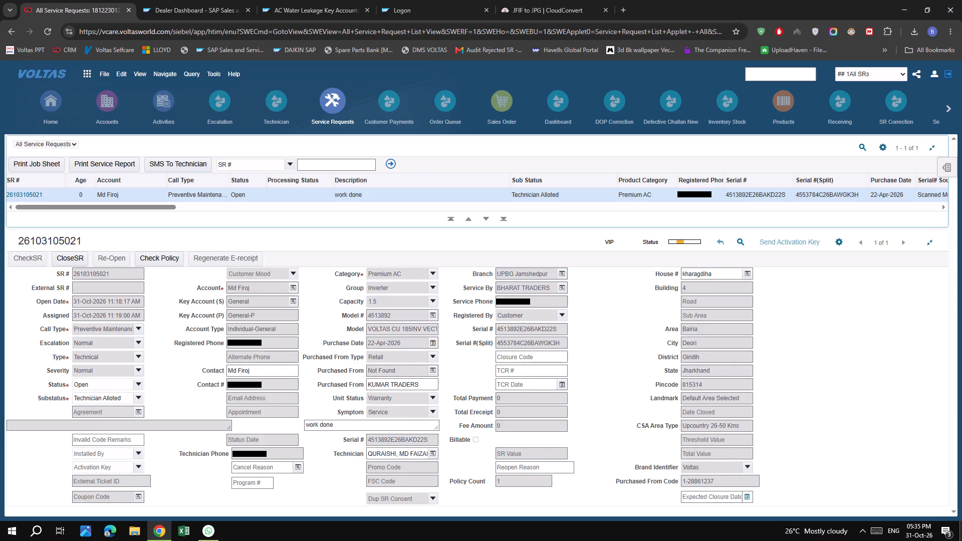
click(16, 196)
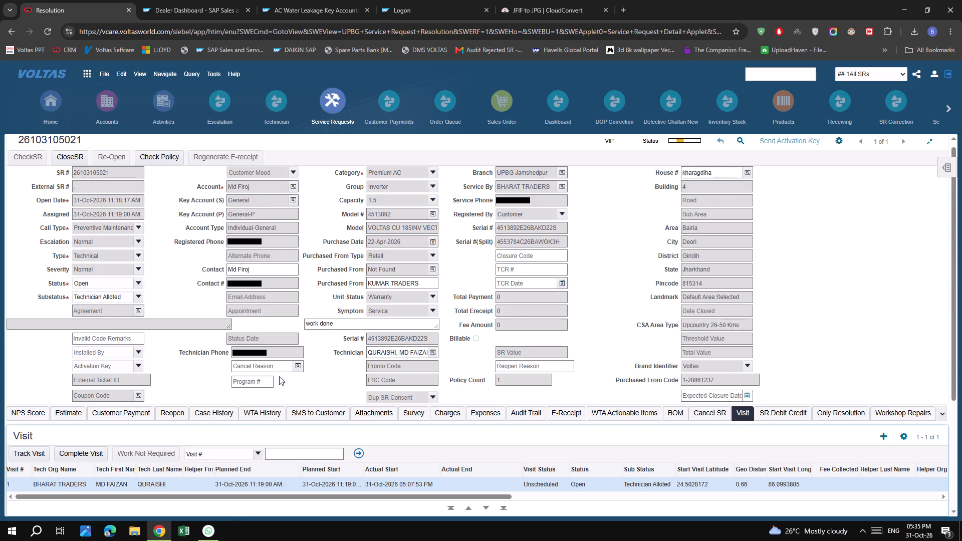
click(378, 417)
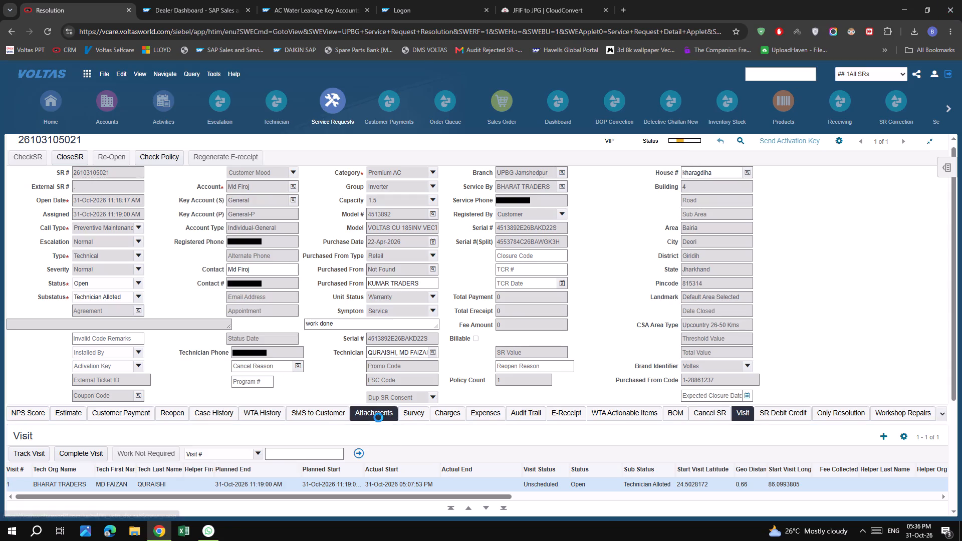
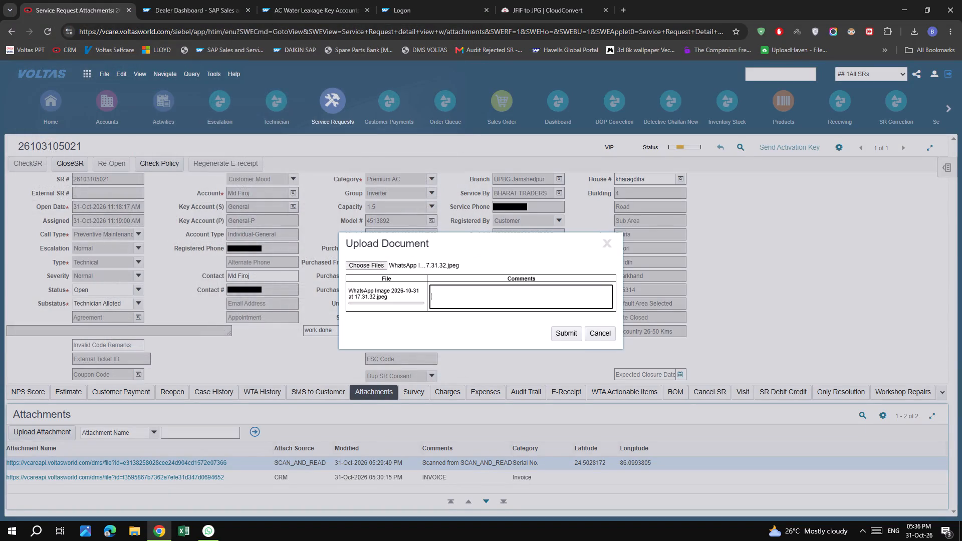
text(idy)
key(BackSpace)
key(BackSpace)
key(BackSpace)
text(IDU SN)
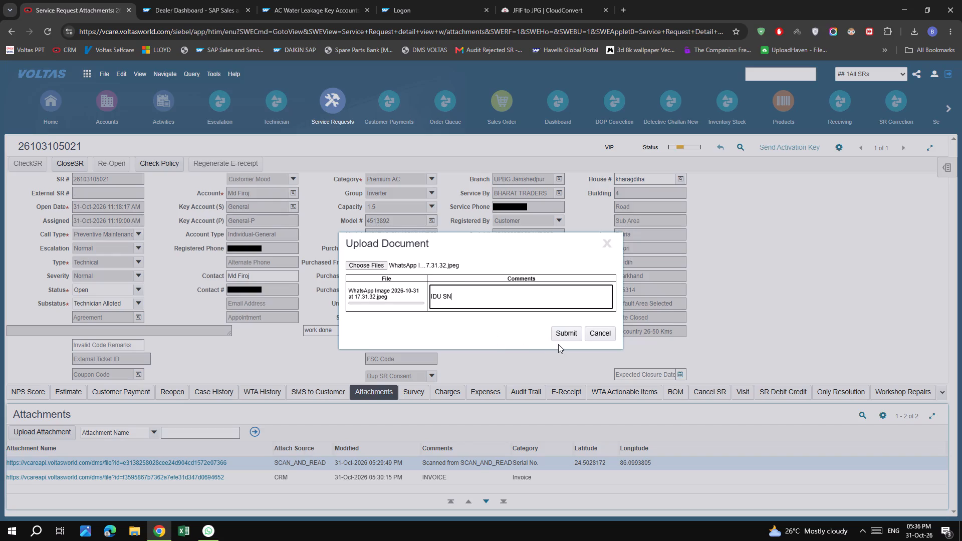
click(564, 328)
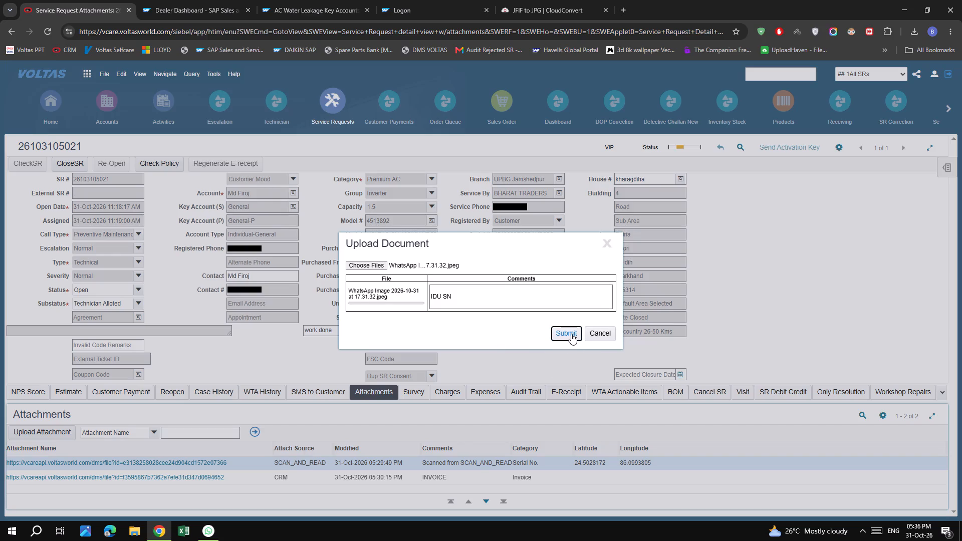
click(571, 334)
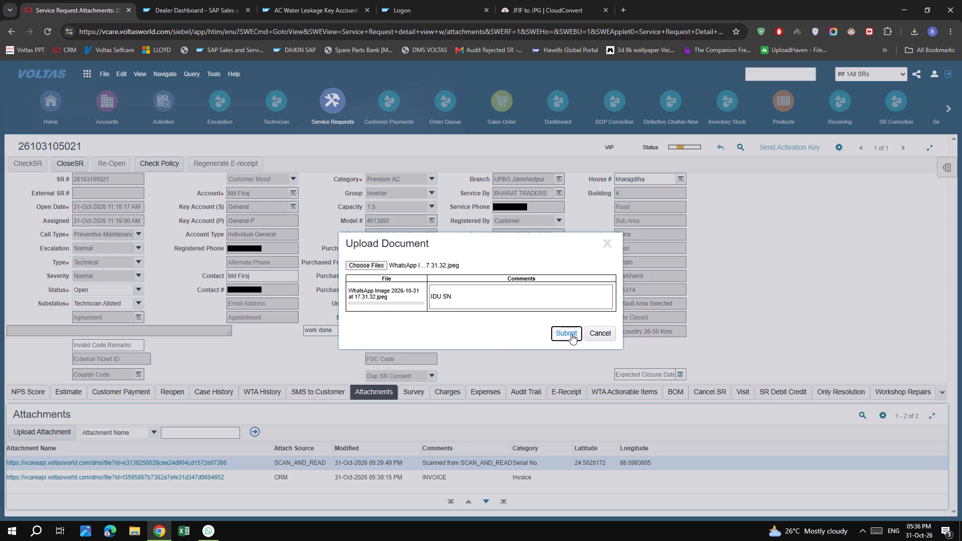
triple_click(571, 334)
Reload the service request page.
click(44, 32)
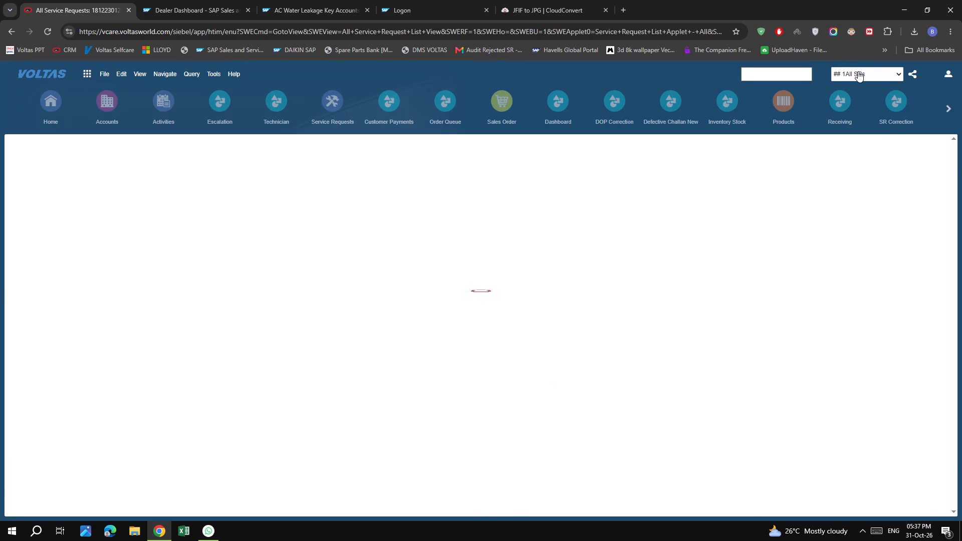
List the service requests with the Open SRs query and sort them by SR # in descending order.
click(858, 72)
click(857, 241)
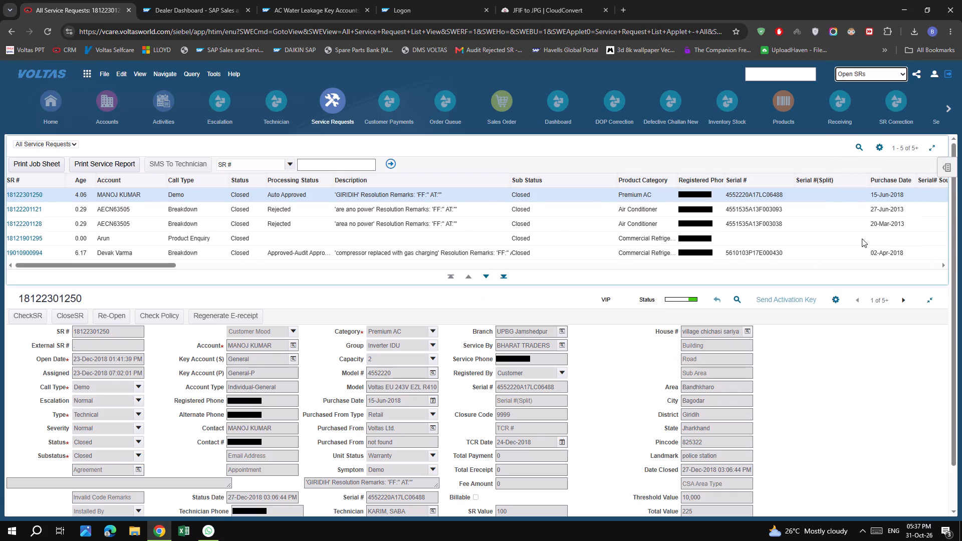
click(30, 179)
click(49, 184)
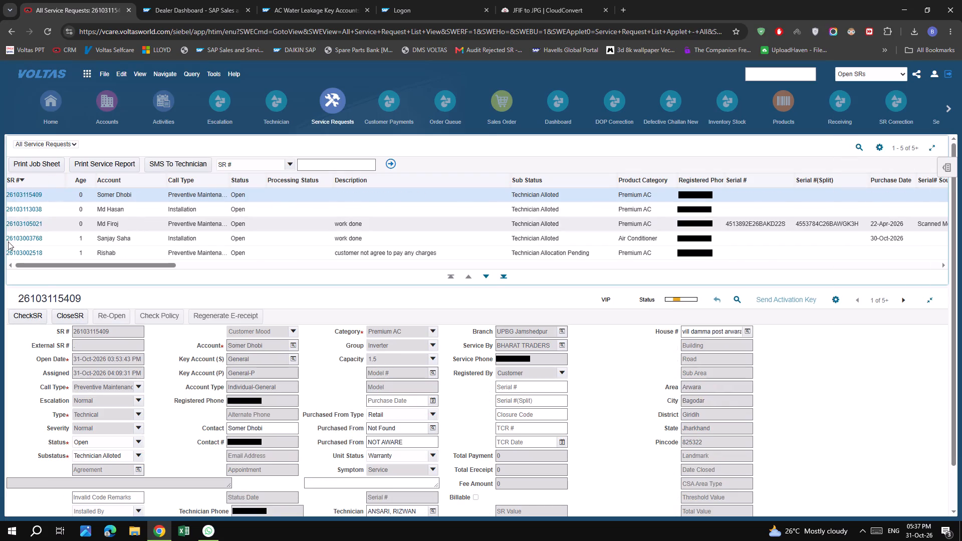
click(32, 224)
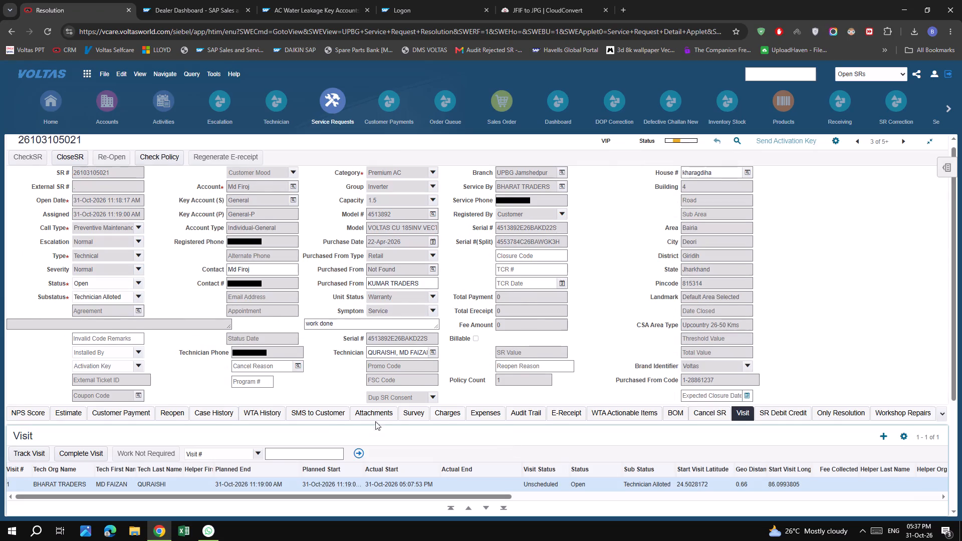
click(378, 417)
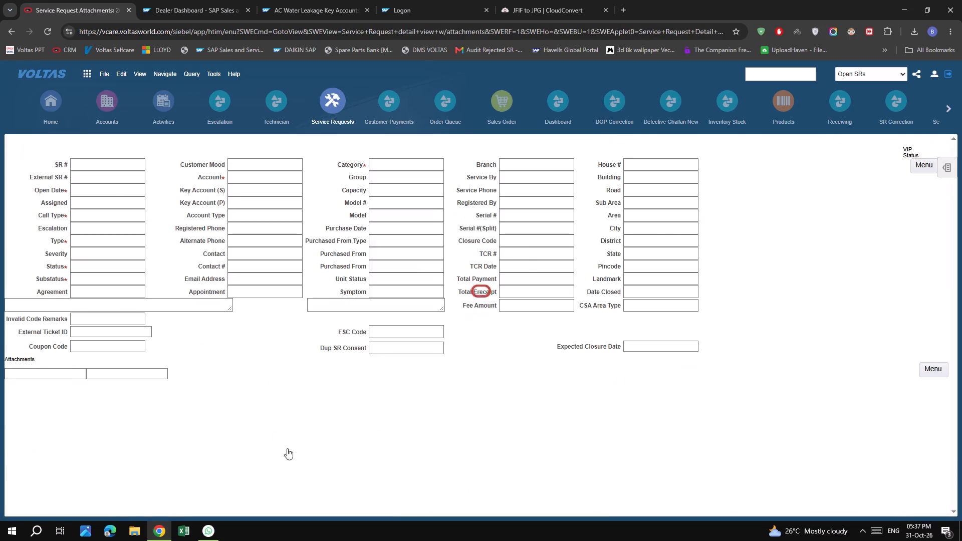
click(52, 429)
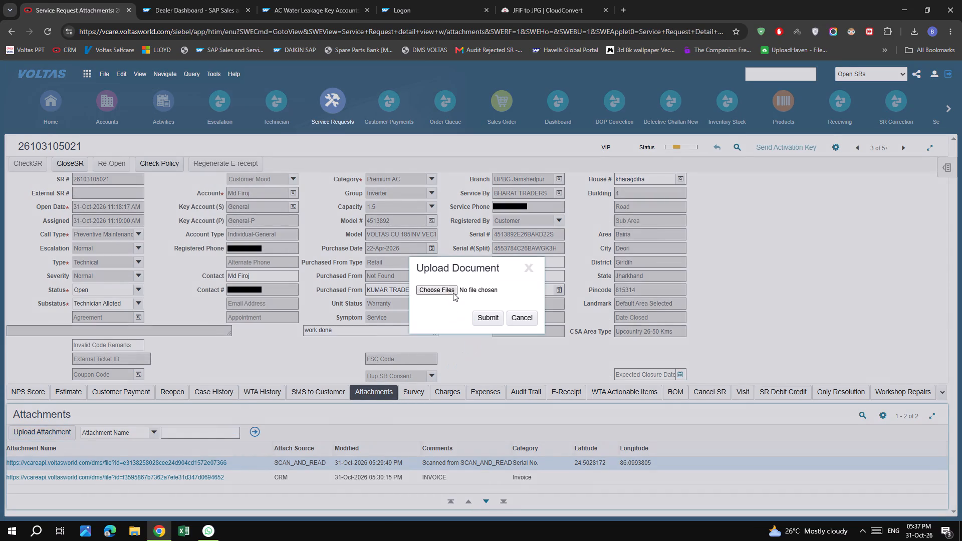
click(452, 291)
click(101, 80)
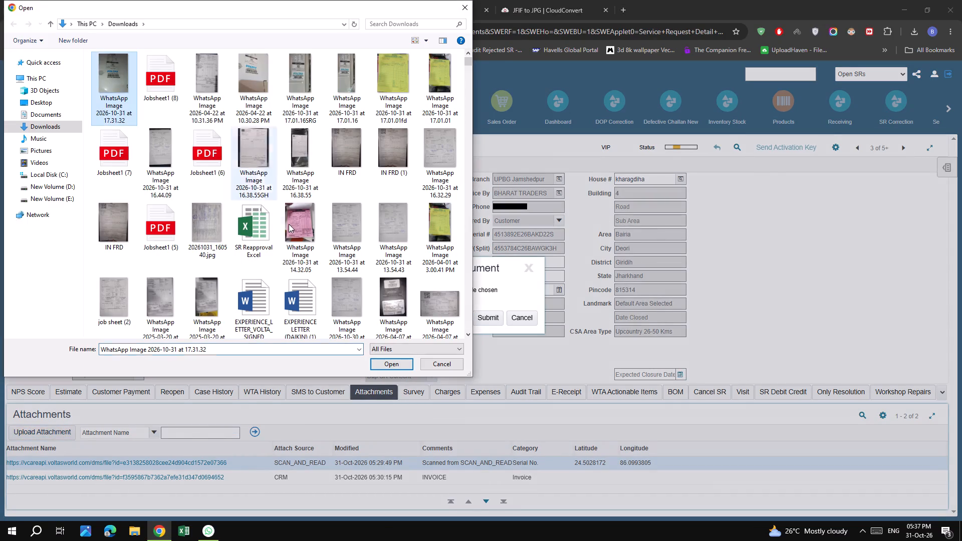
click(387, 363)
click(482, 299)
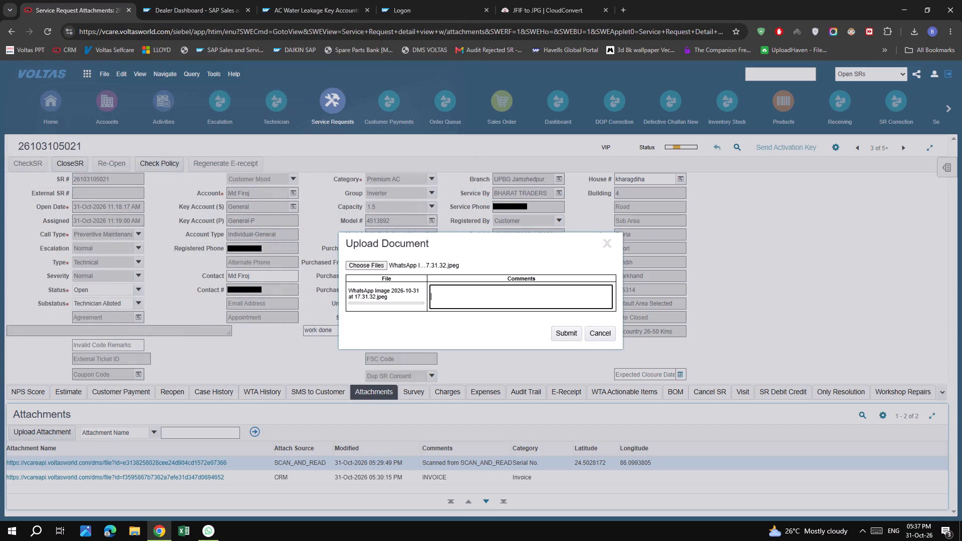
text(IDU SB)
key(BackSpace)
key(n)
click(571, 328)
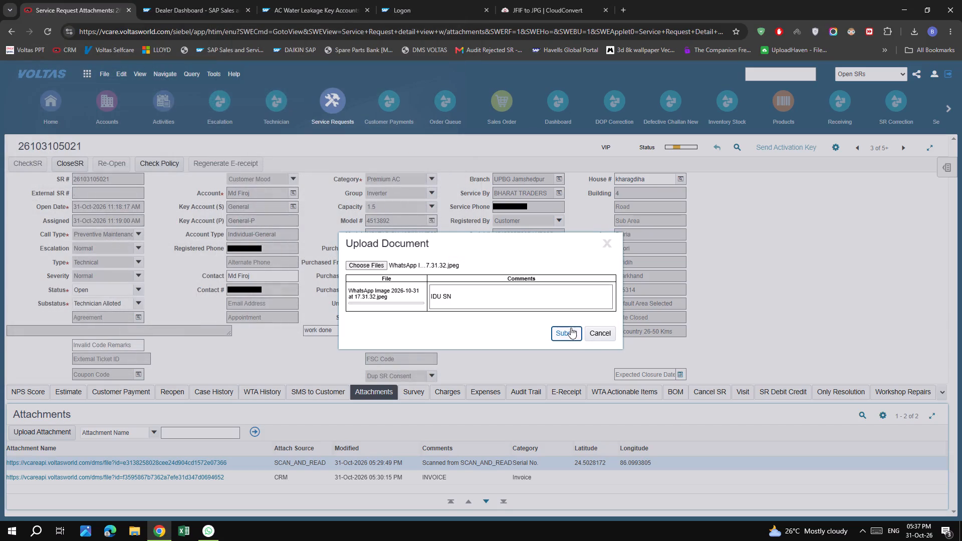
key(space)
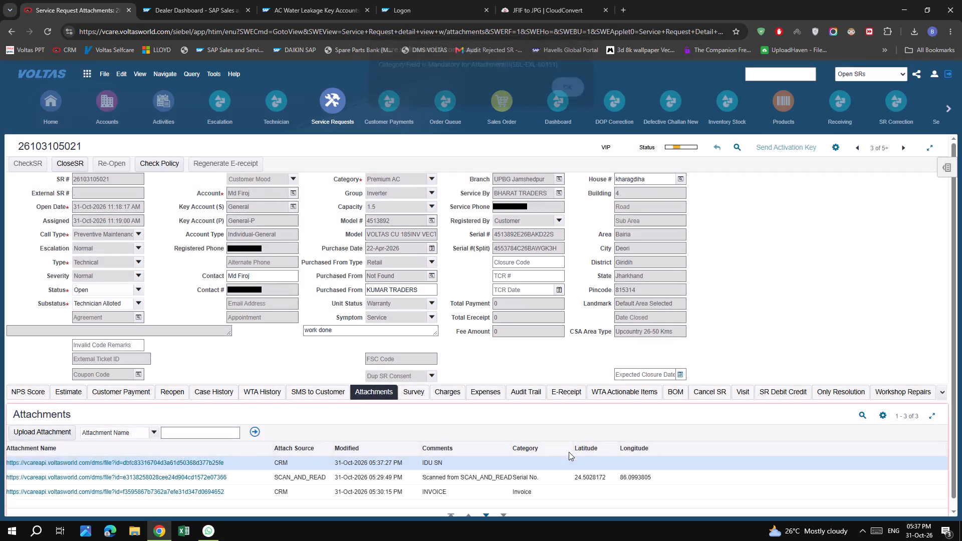
Set the category of the new IDU SN attachment to Serial No. and refresh the attachments list.
click(533, 459)
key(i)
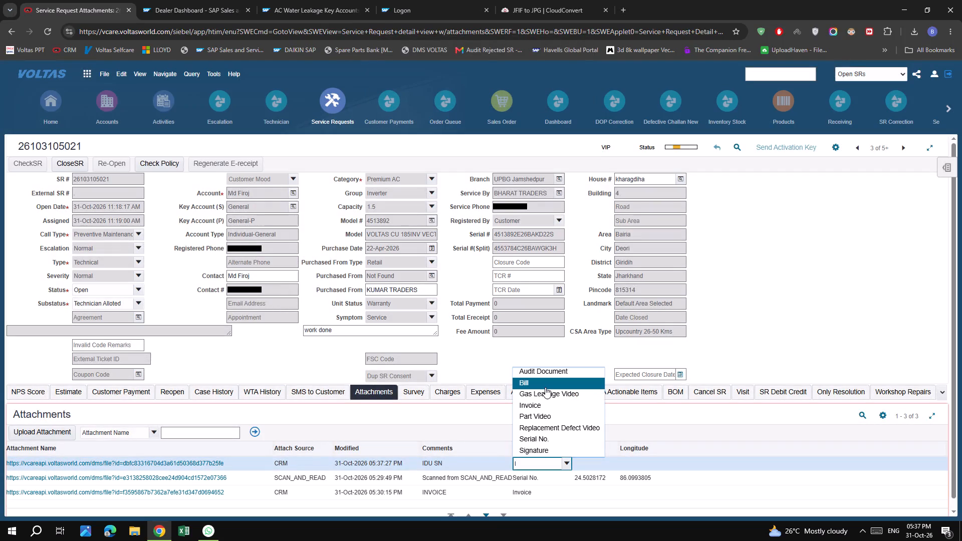
key(BackSpace)
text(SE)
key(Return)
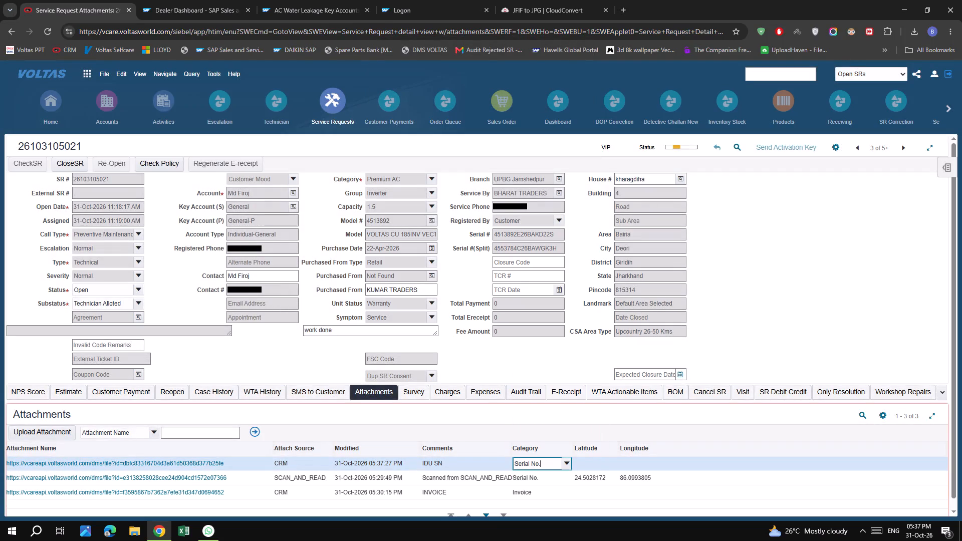
click(255, 429)
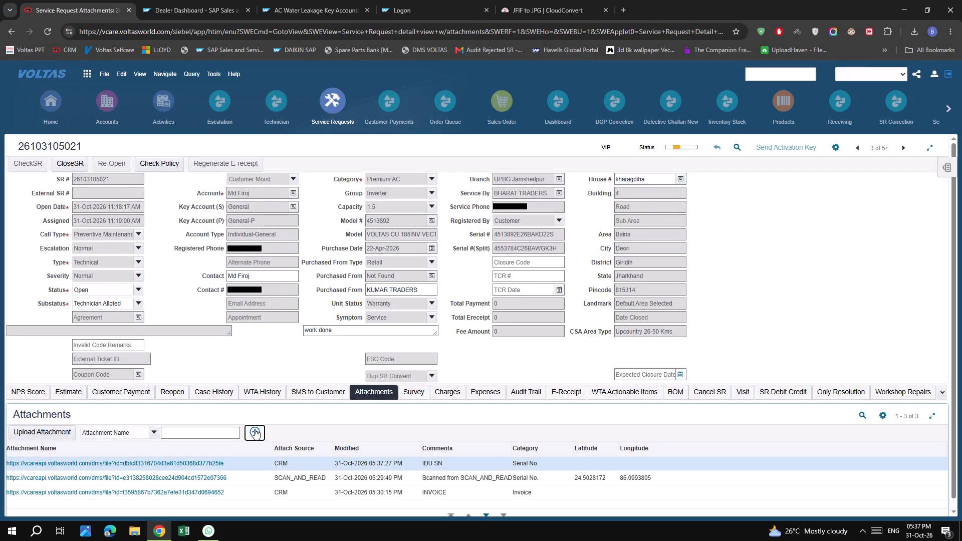
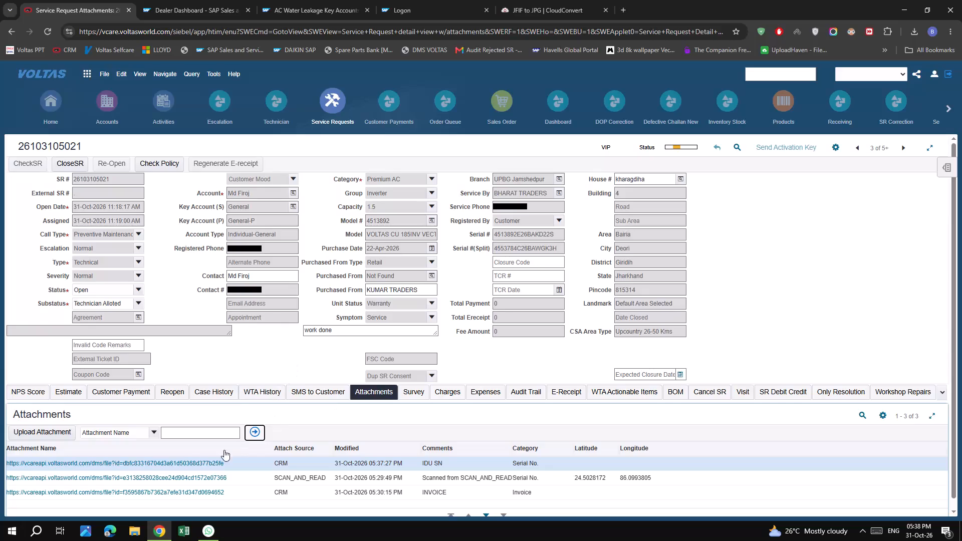
click(206, 477)
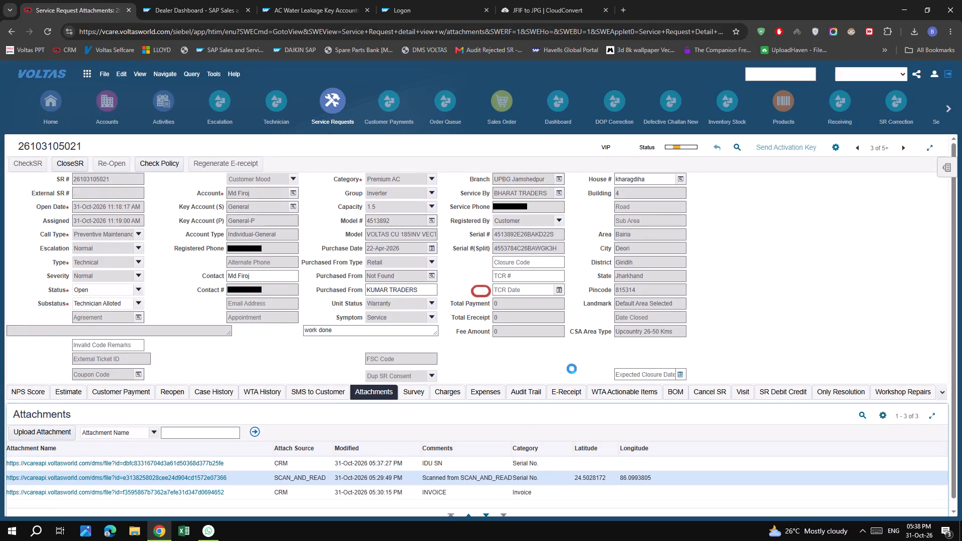
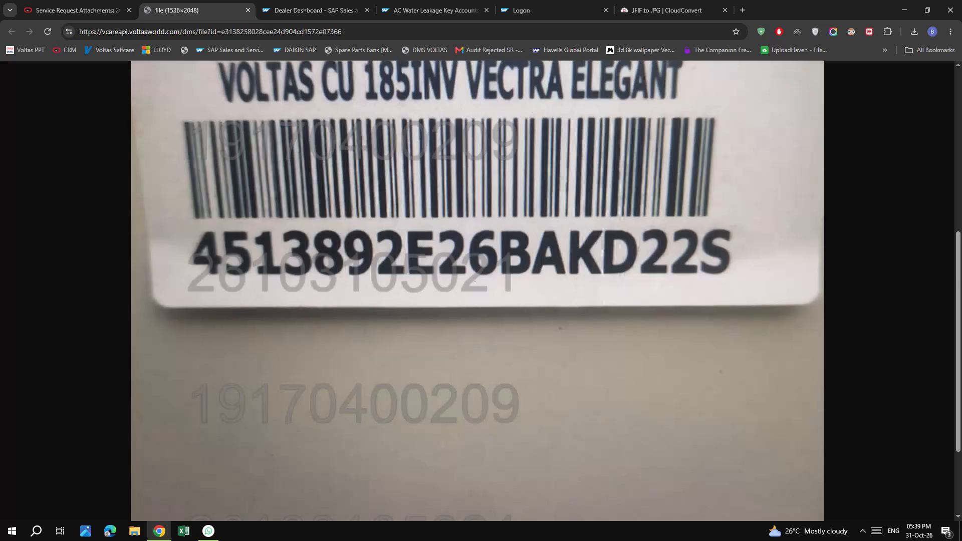
Examine the scanned serial number photo at close and full size, and close its page.
scroll(588, 309, up, 14)
scroll(587, 309, down, 13)
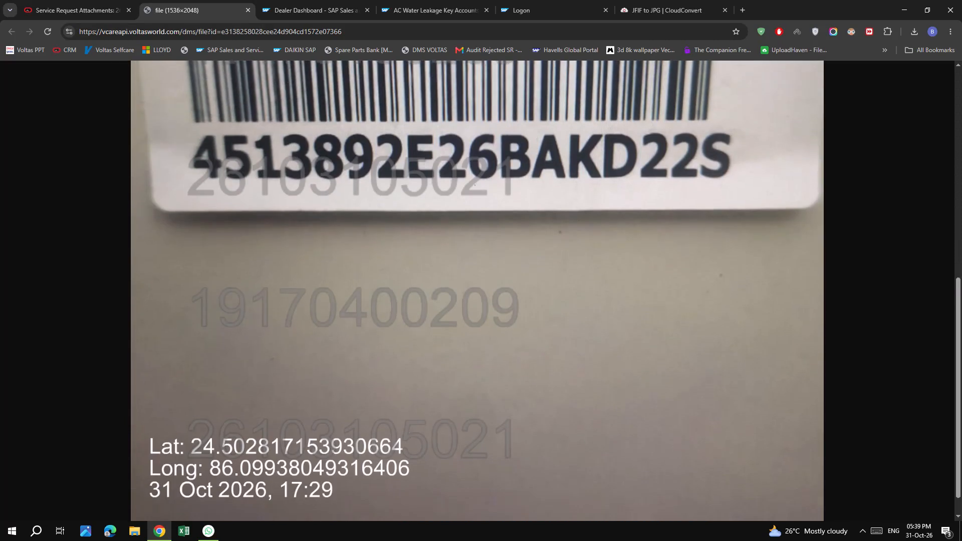
click(579, 310)
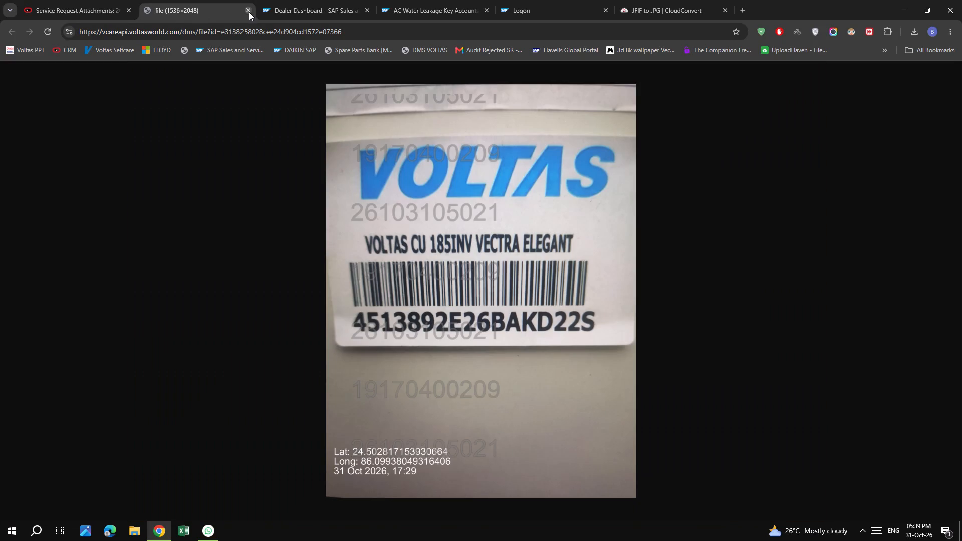
click(249, 12)
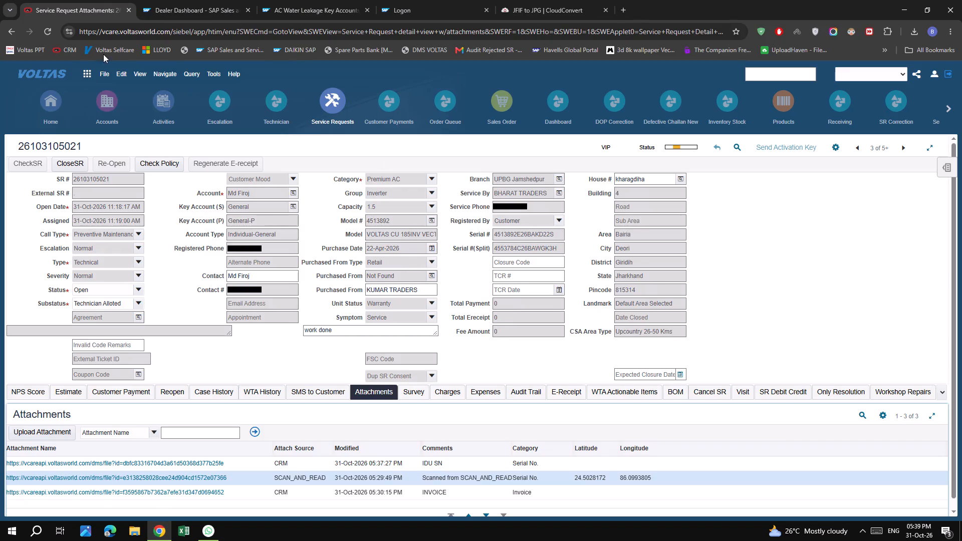
click(49, 32)
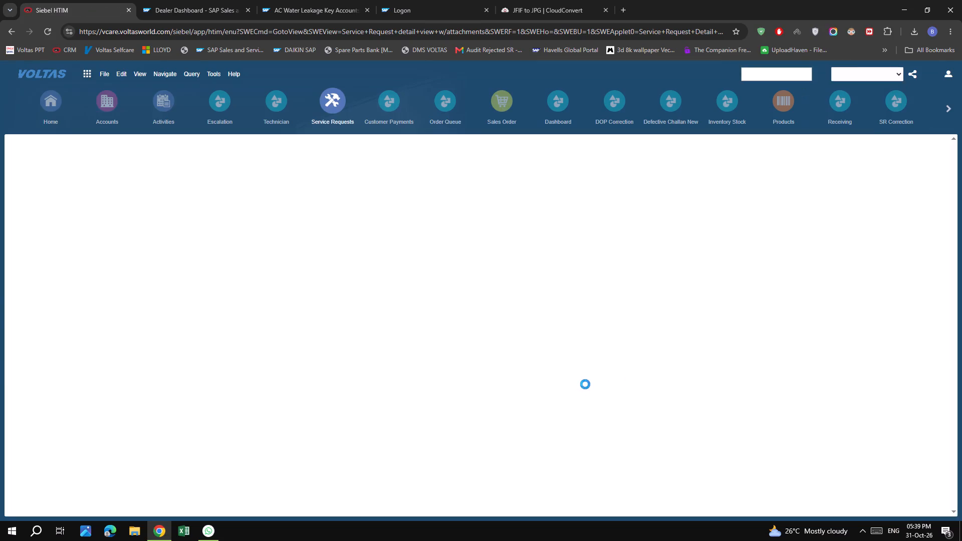
scroll(677, 371, up, 10)
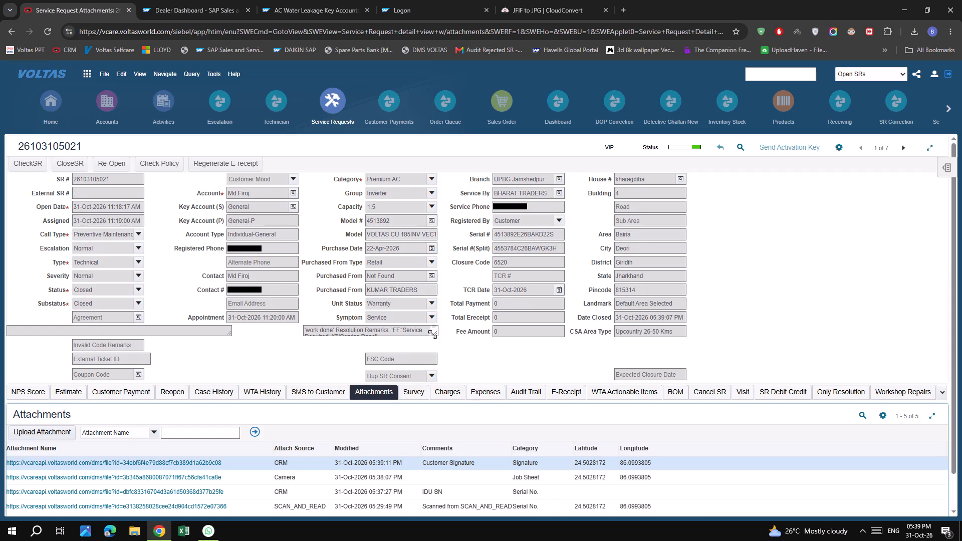
drag(434, 333, 441, 339)
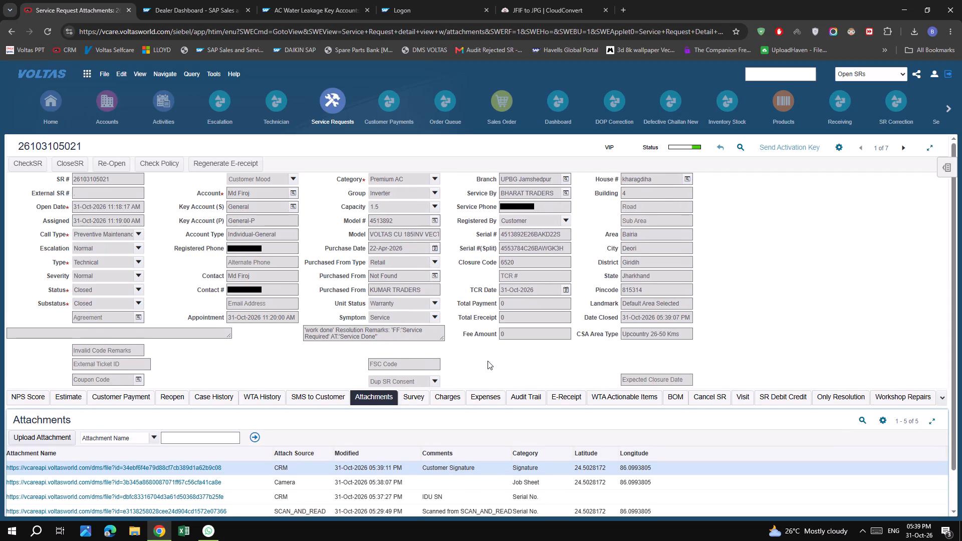
List the Open SRs in the service requests list, sorted by SR # in descending order, and expand the list.
click(337, 101)
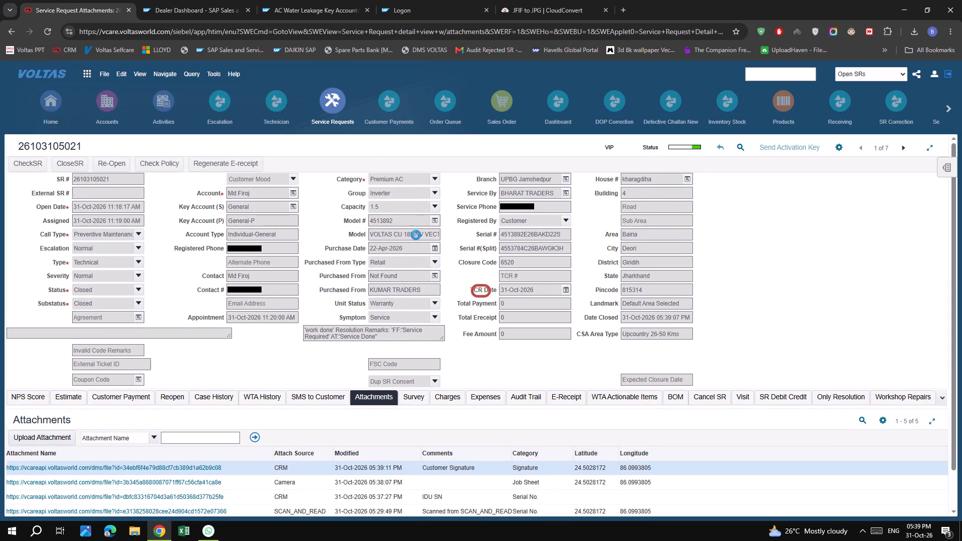
click(878, 71)
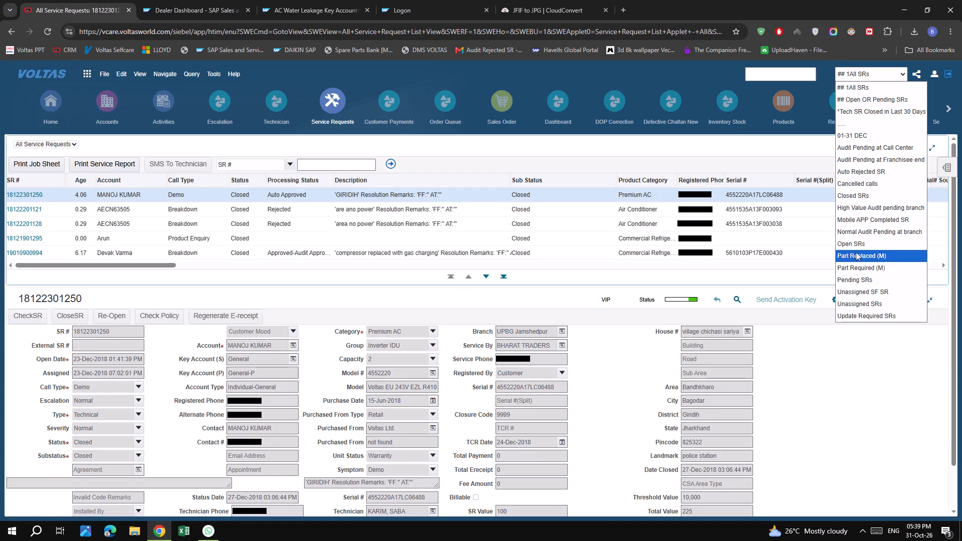
click(859, 247)
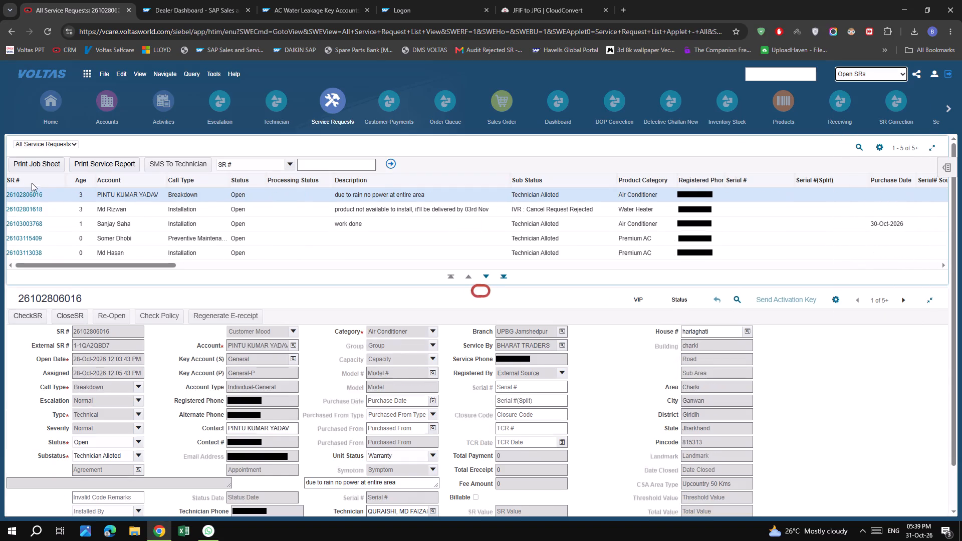
click(29, 179)
click(33, 180)
click(55, 185)
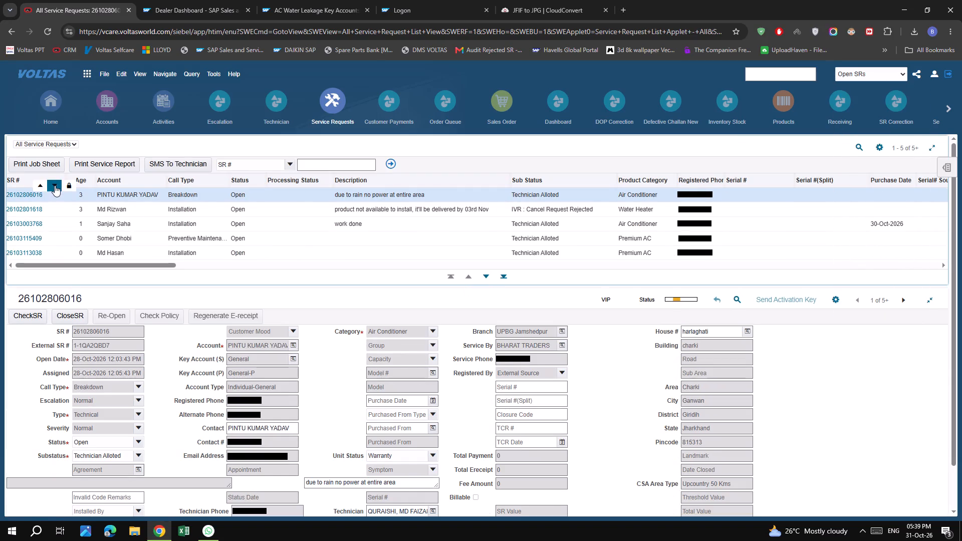
click(932, 149)
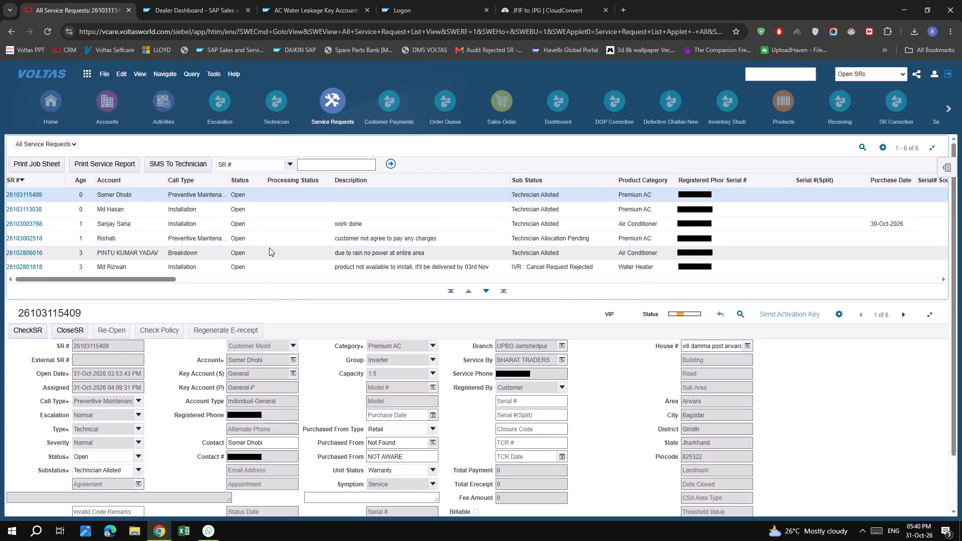
click(182, 12)
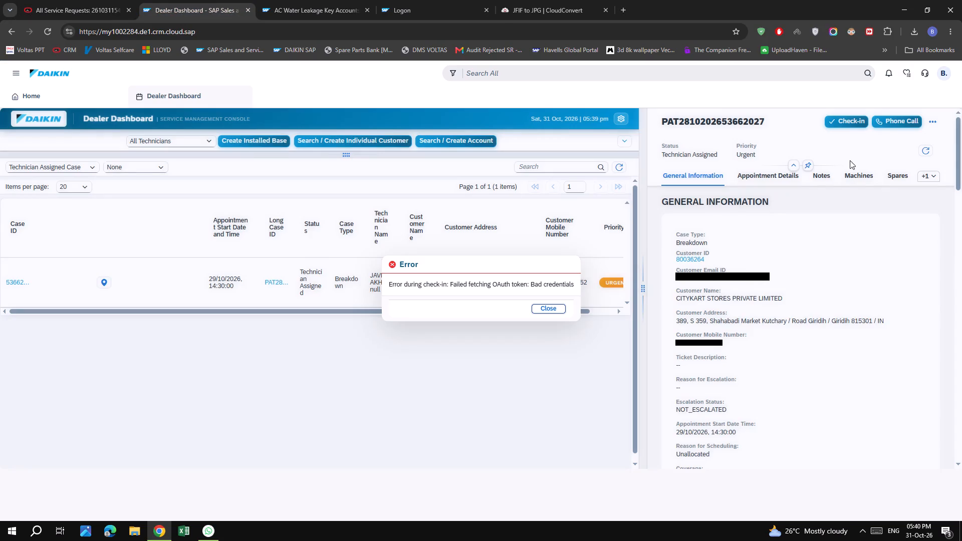
click(544, 306)
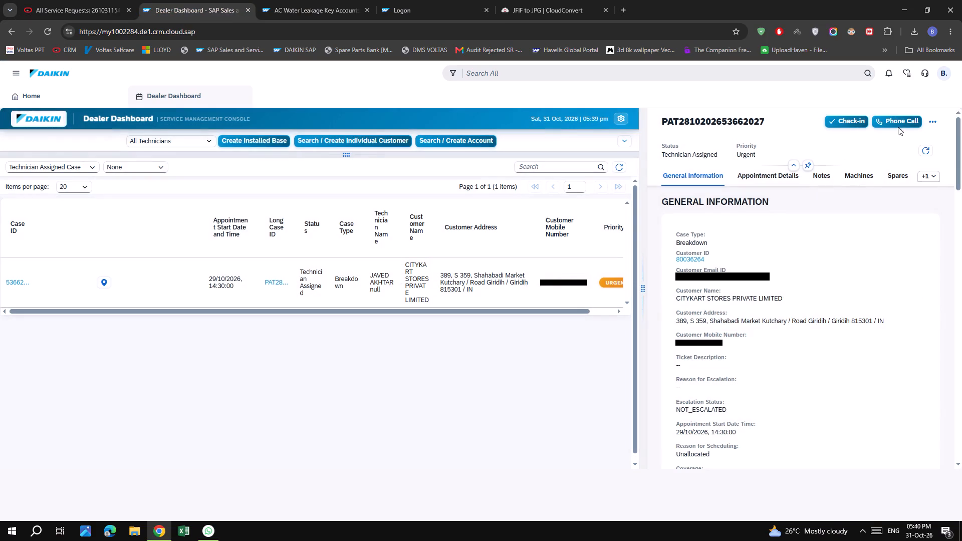
click(860, 127)
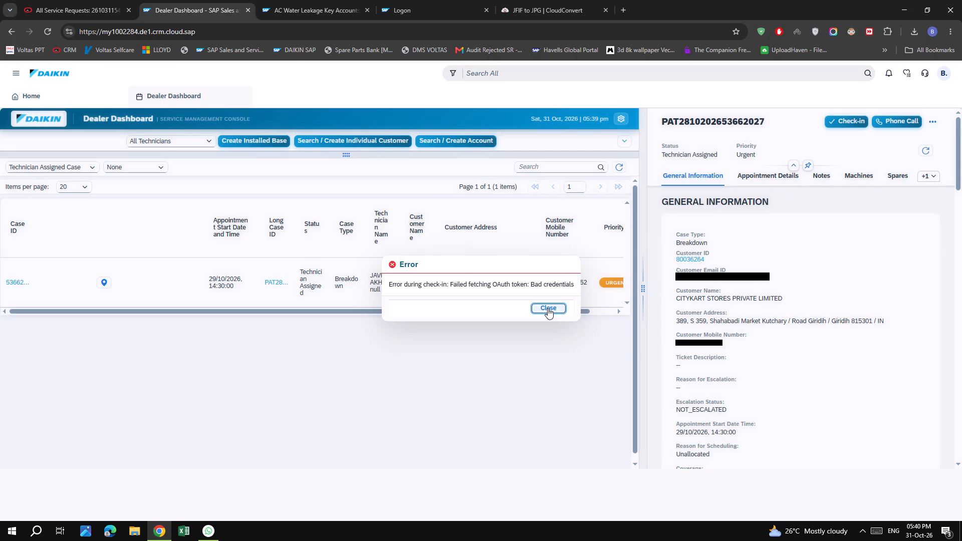
click(548, 308)
click(246, 10)
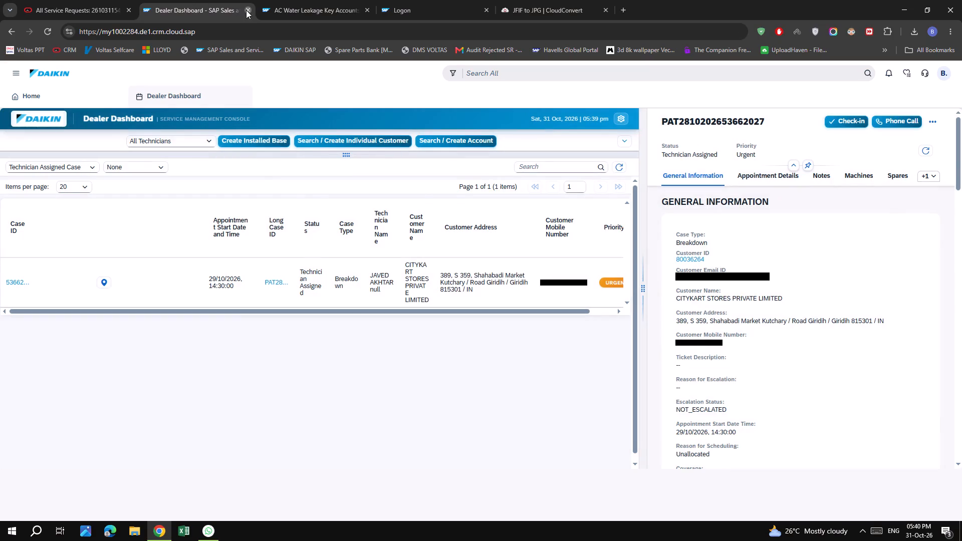
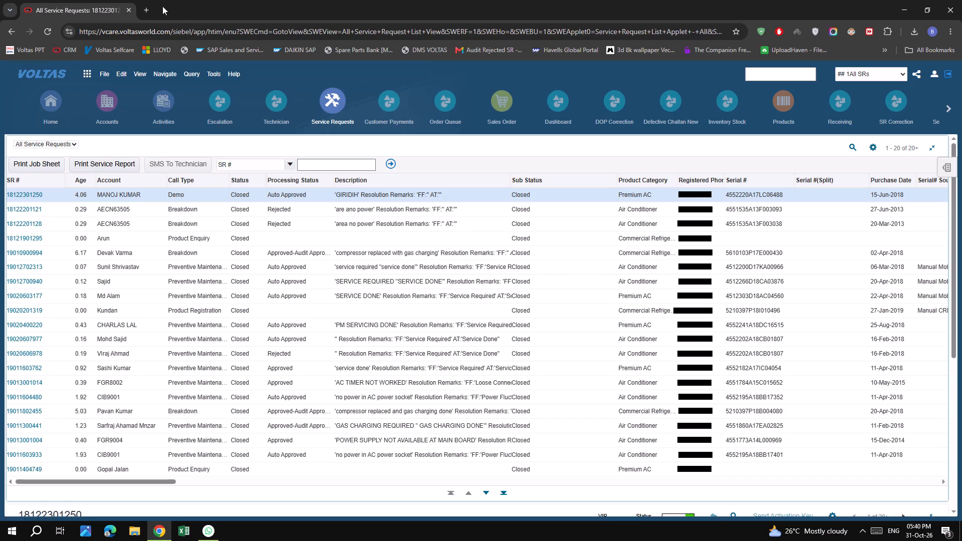
Open the bookmarked SAP Sales and Service site in a new browser tab.
click(149, 5)
click(234, 50)
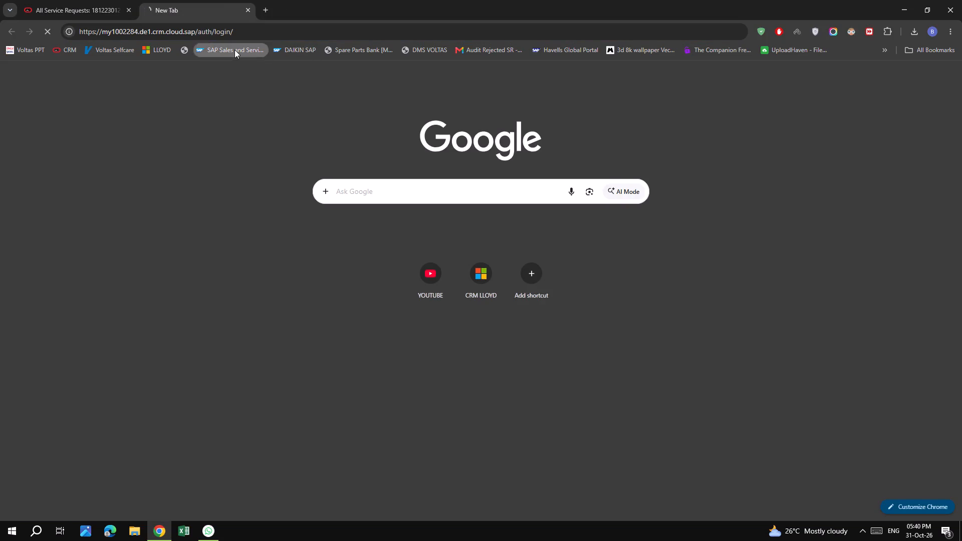